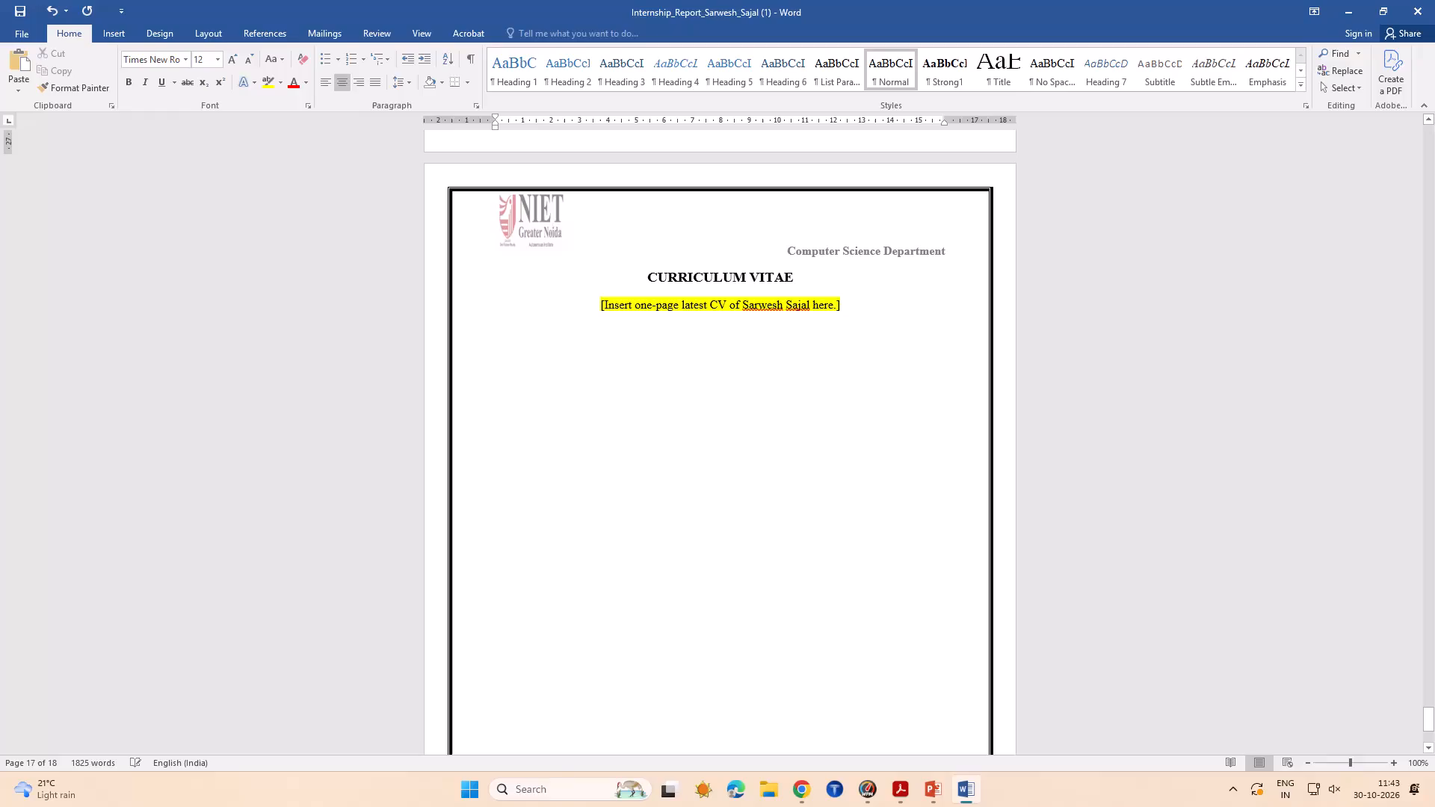
Replace the highlighted placeholder line under the CURRICULUM VITAE heading with the copied one-page CV.
left_click(713, 400)
left_click_drag(849, 300, 779, 300)
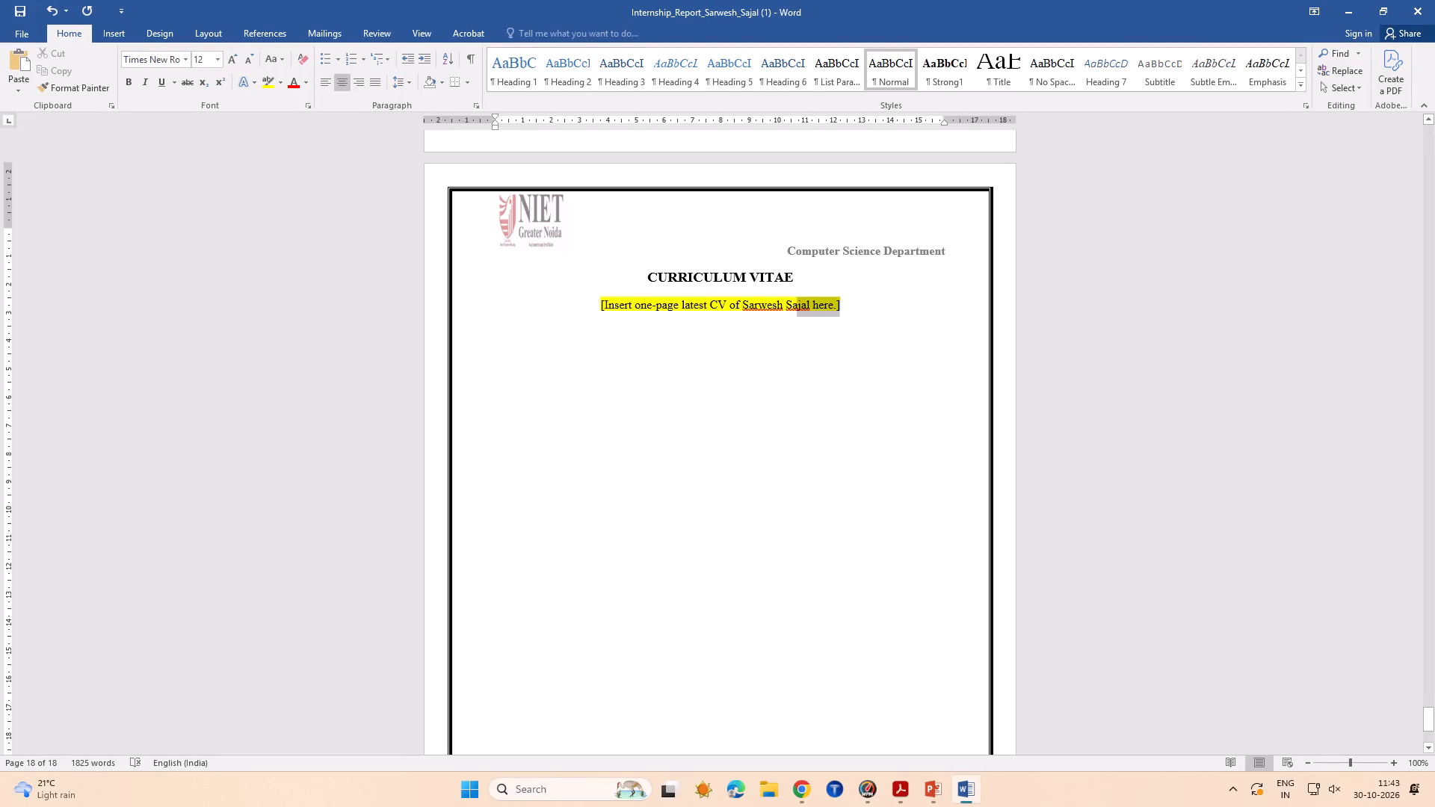
left_click_drag(779, 300, 601, 305)
key("ctrl+v")
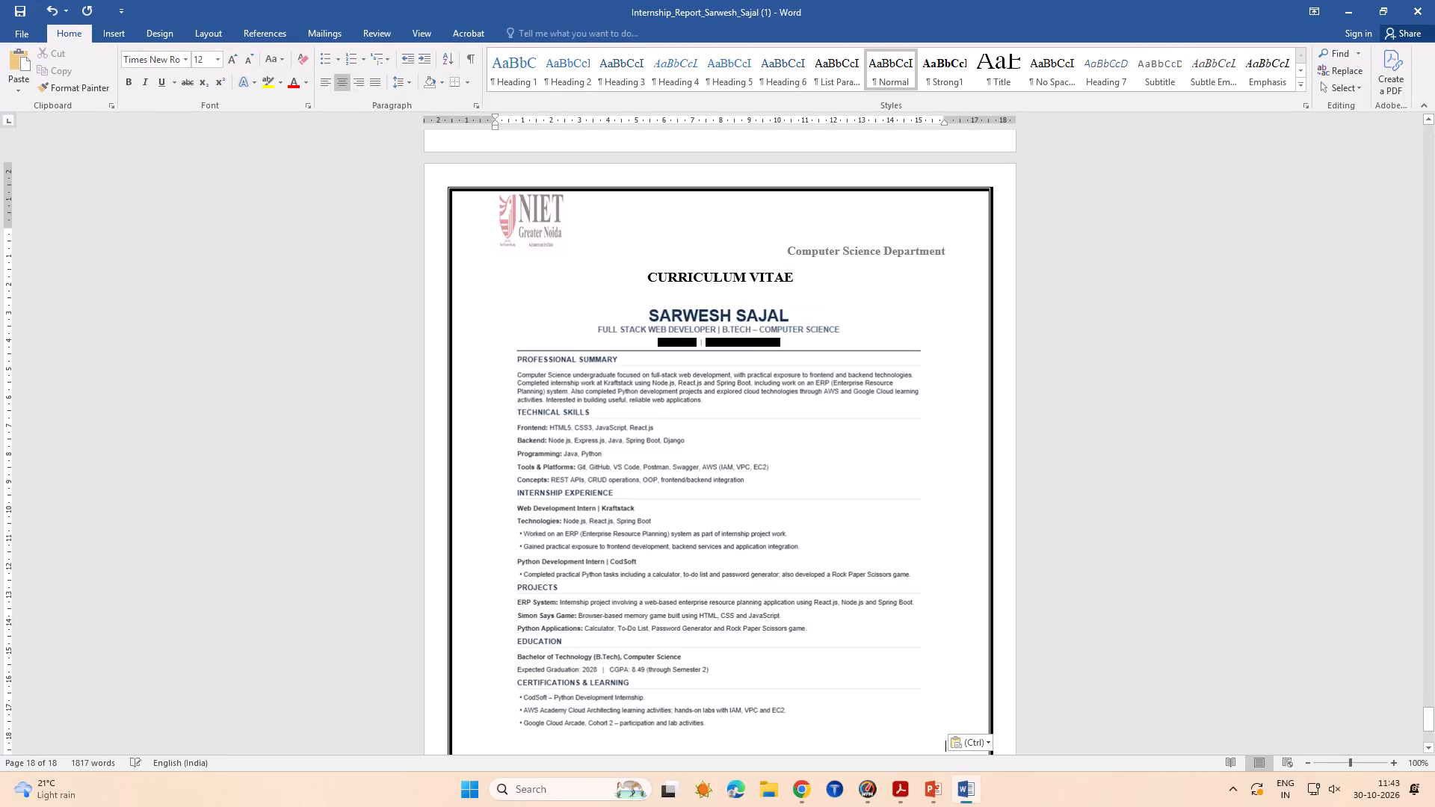
scroll(786, 483, "down", 6)
scroll(786, 483, "up", 1)
scroll(1017, 587, "up", 6)
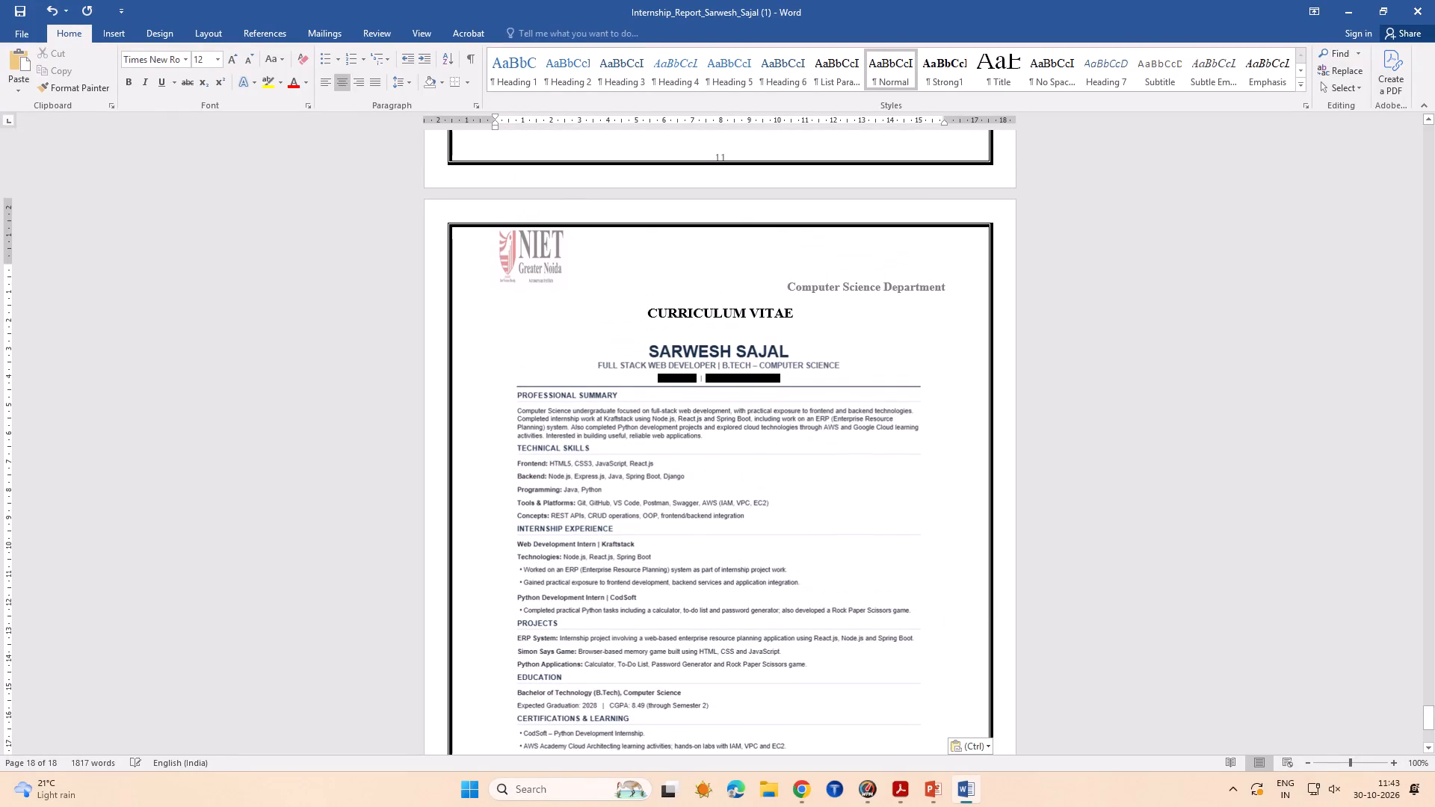
Delete the KraftStack offer letter picture below the CERTIFICATE FROM THE INDUSTRY heading.
left_click_drag(1429, 723, 1434, 597)
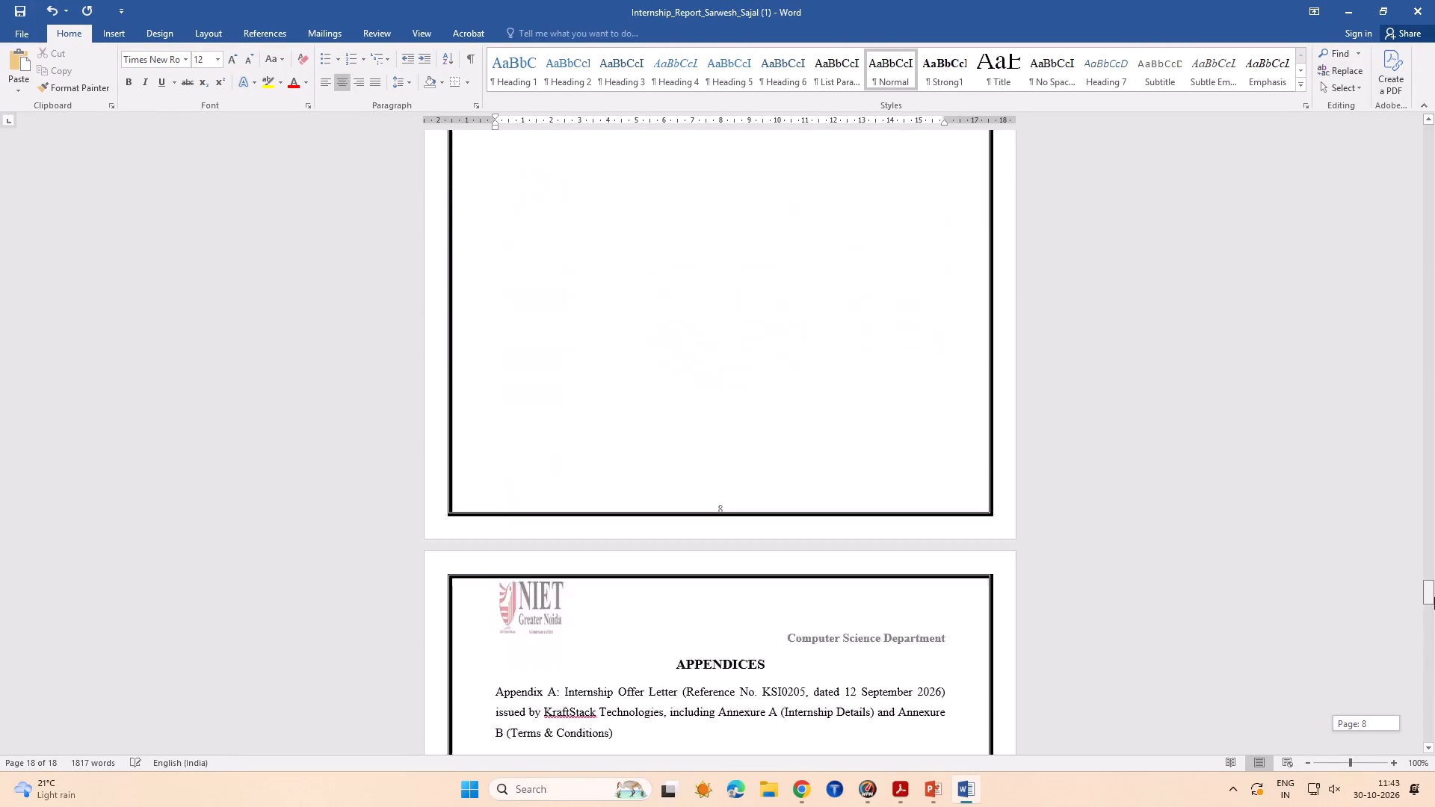
left_click_drag(1434, 597, 1434, 359)
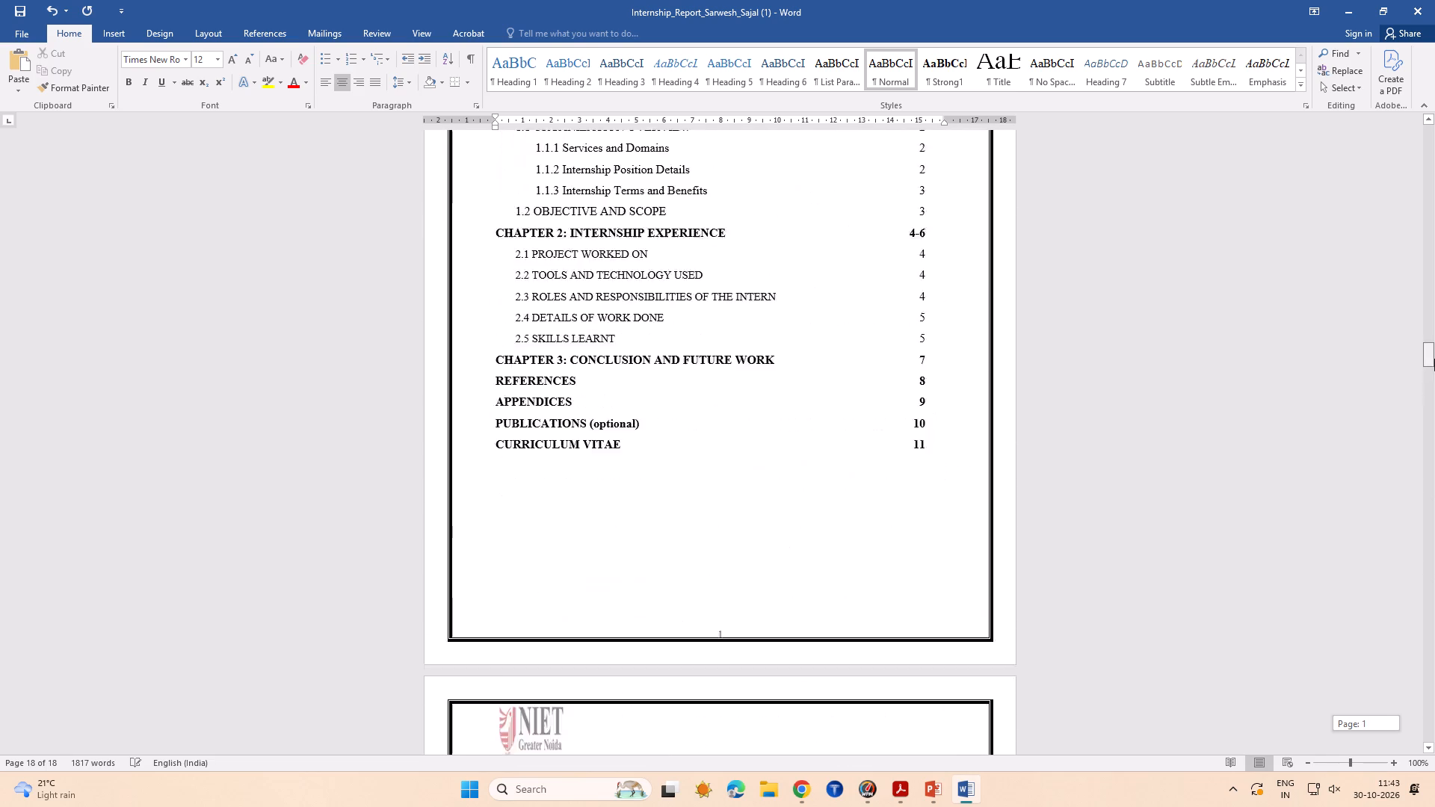
left_click_drag(1434, 359, 1434, 249)
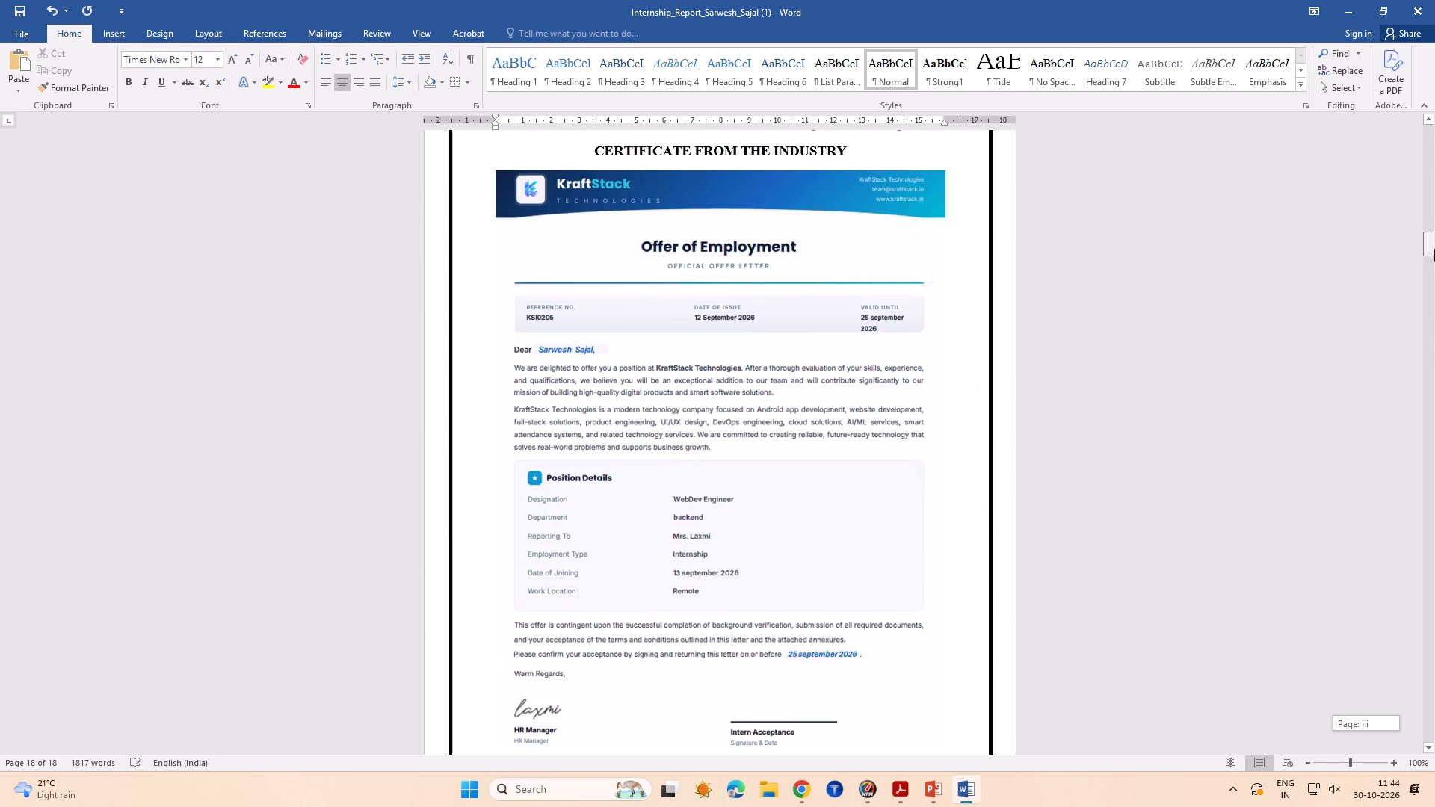
left_click_drag(1434, 249, 1434, 247)
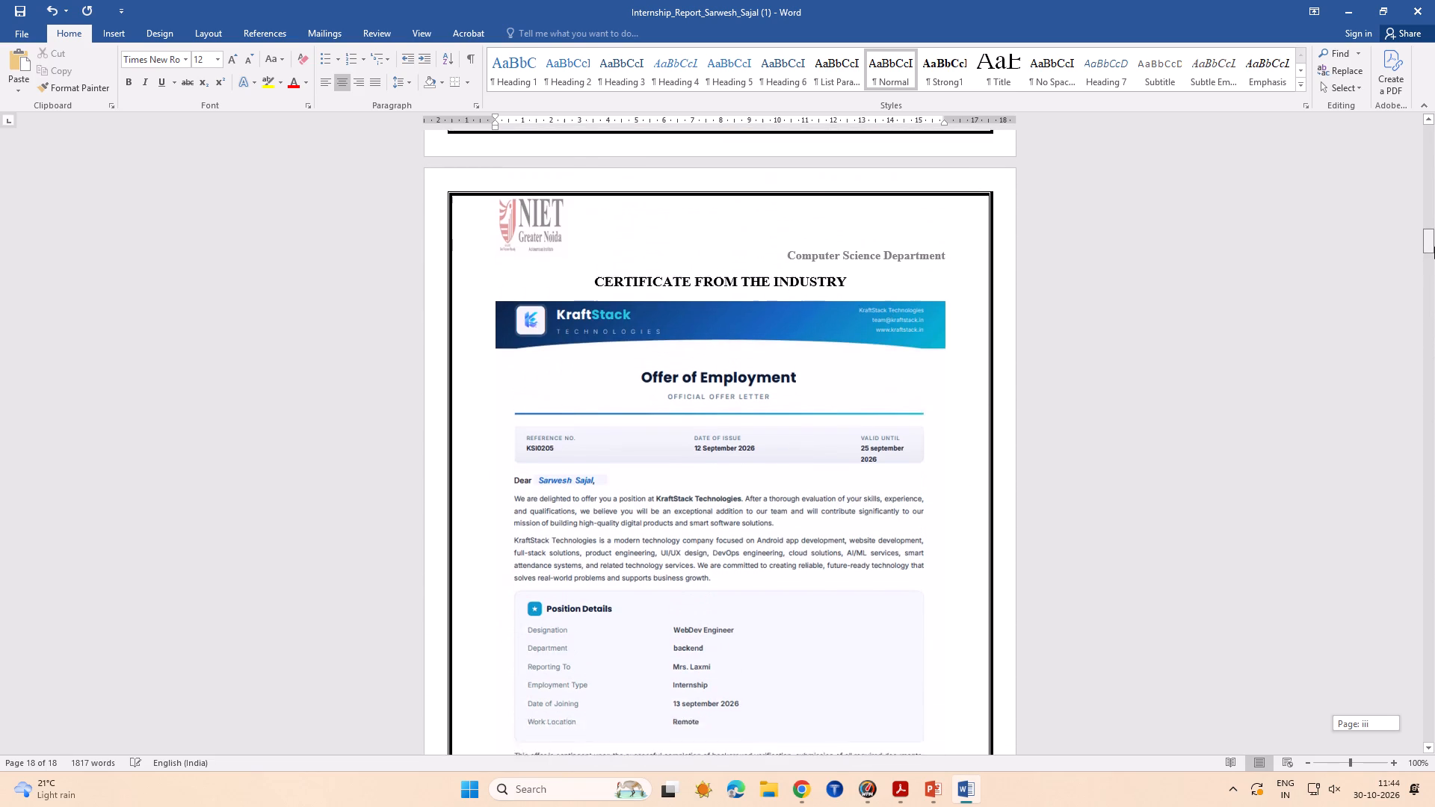
left_click_drag(1434, 247, 1434, 252)
left_click(901, 439)
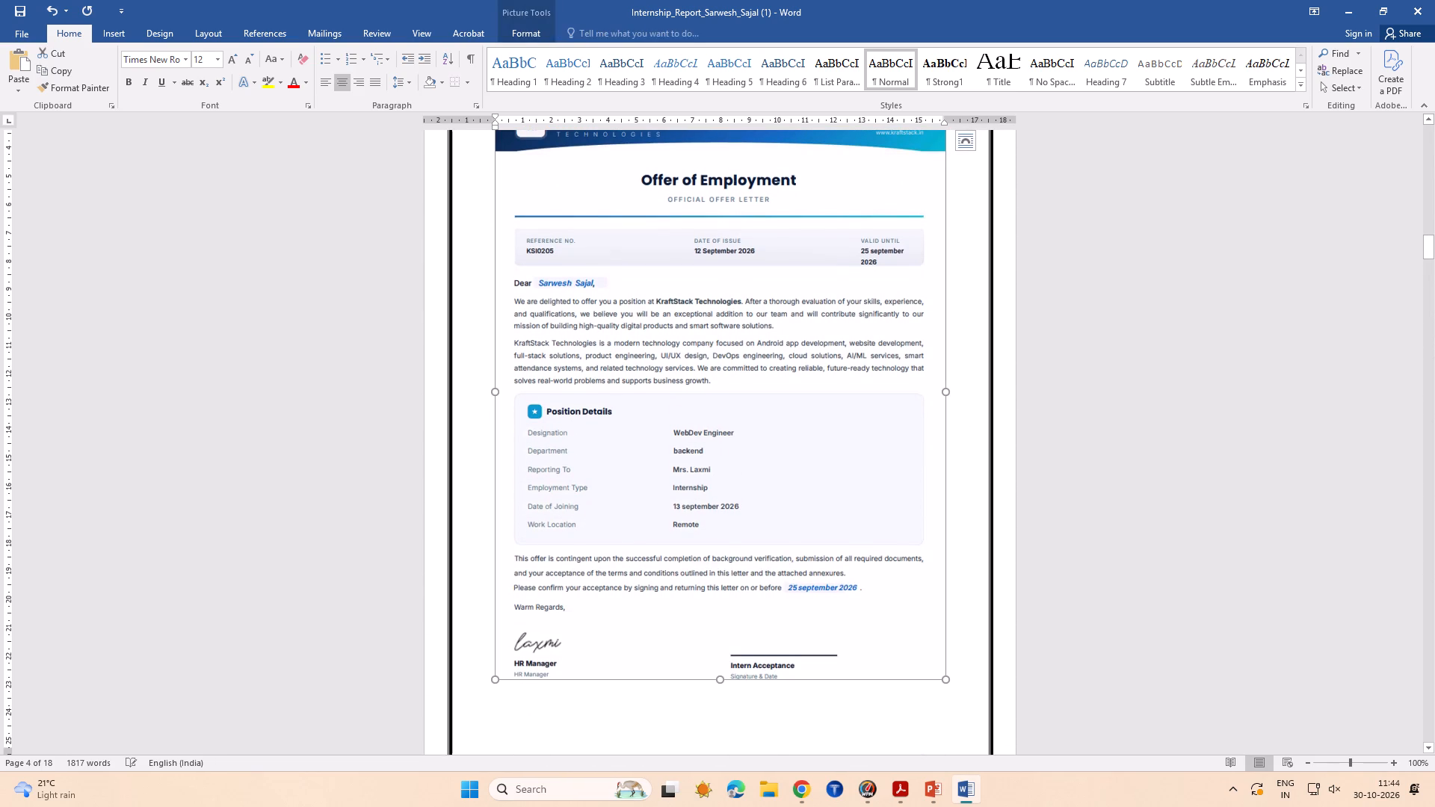
key("Delete")
scroll(827, 442, "up", 3)
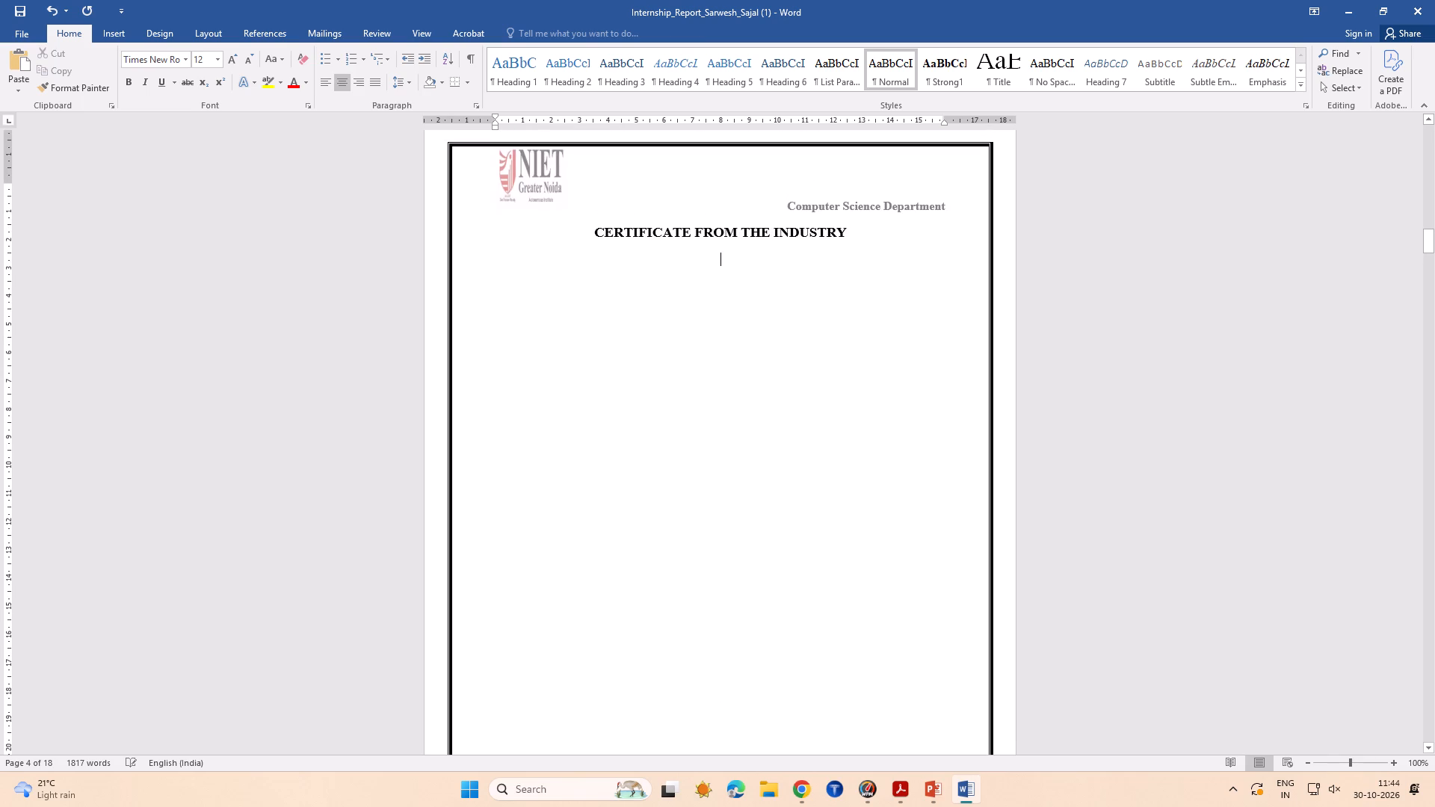
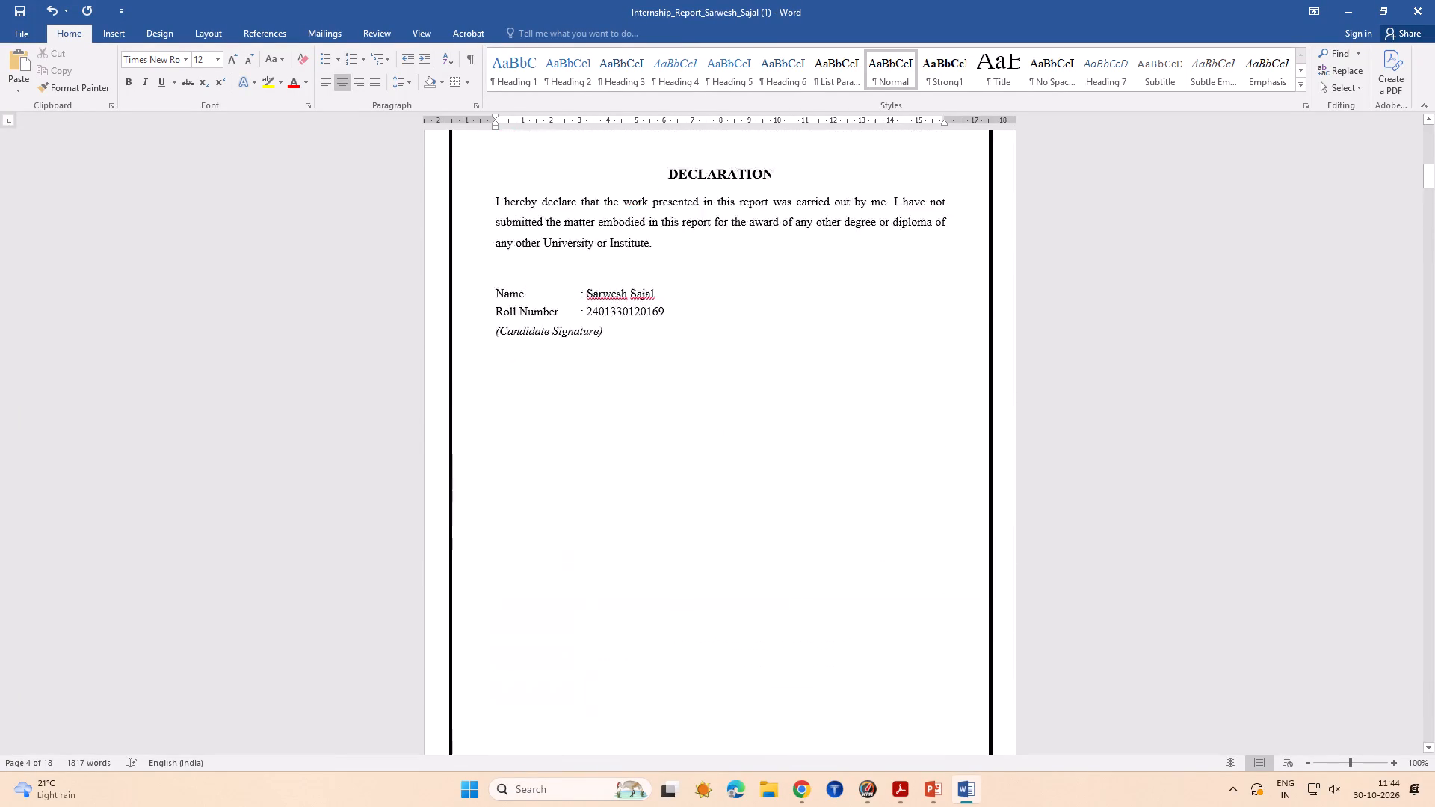
Look over the report's front pages from the declaration back to the title page.
scroll(744, 347, "up", 5)
scroll(744, 347, "down", 1)
scroll(744, 347, "up", 7)
scroll(744, 347, "down", 1)
scroll(744, 347, "up", 18)
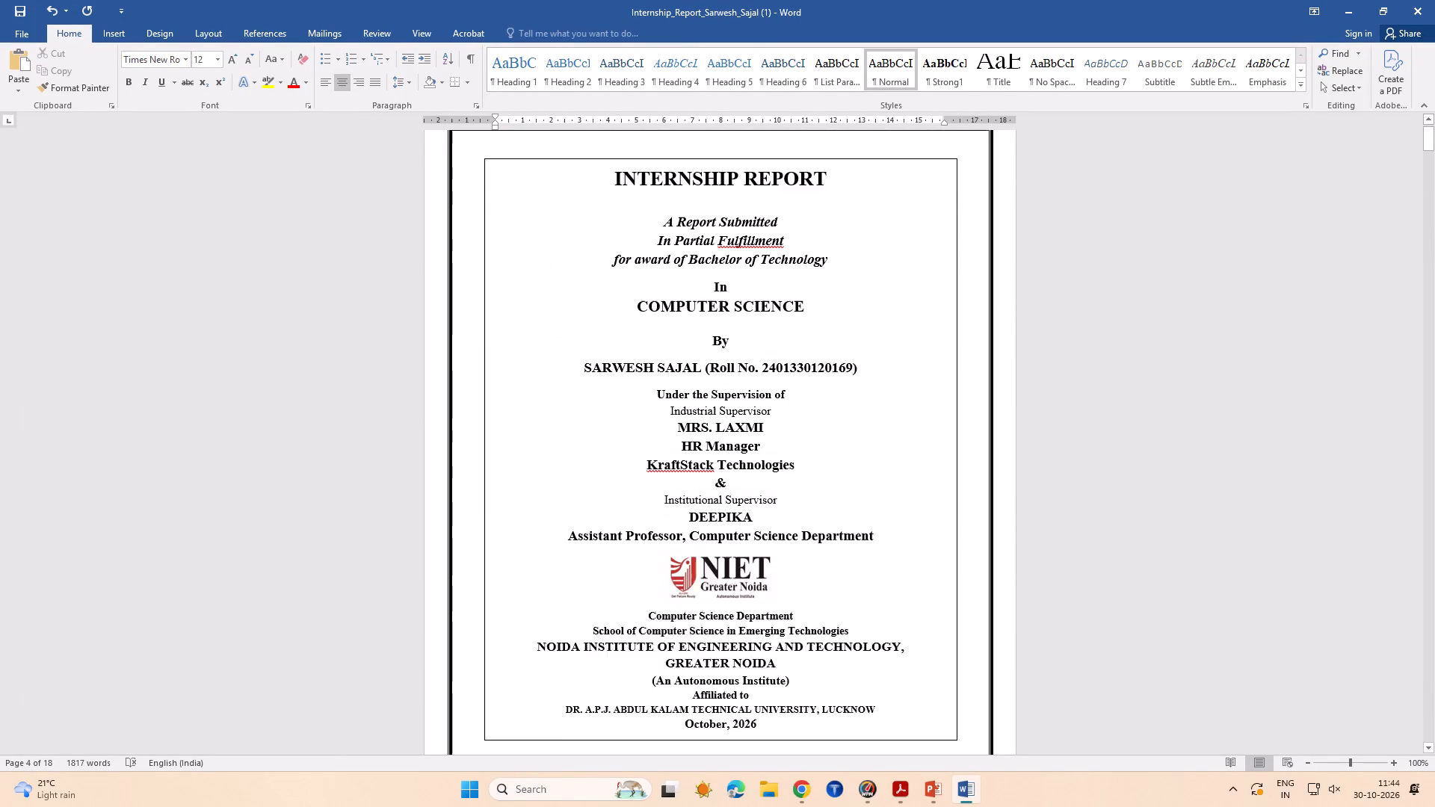
scroll(744, 347, "up", 4)
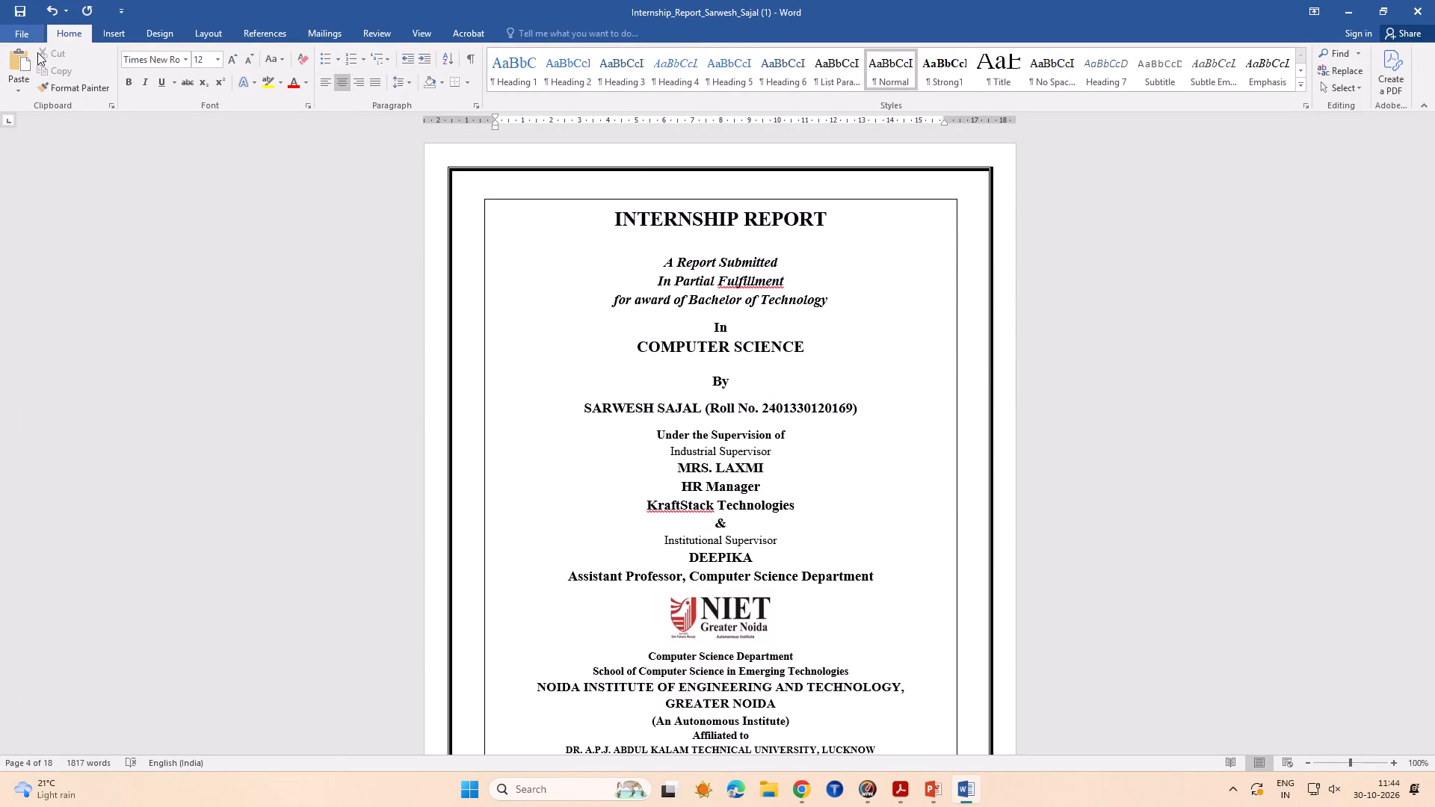
Save a copy of the internship report in PDF format to the Desktop, keeping the existing file name.
left_click(36, 43)
left_click(36, 32)
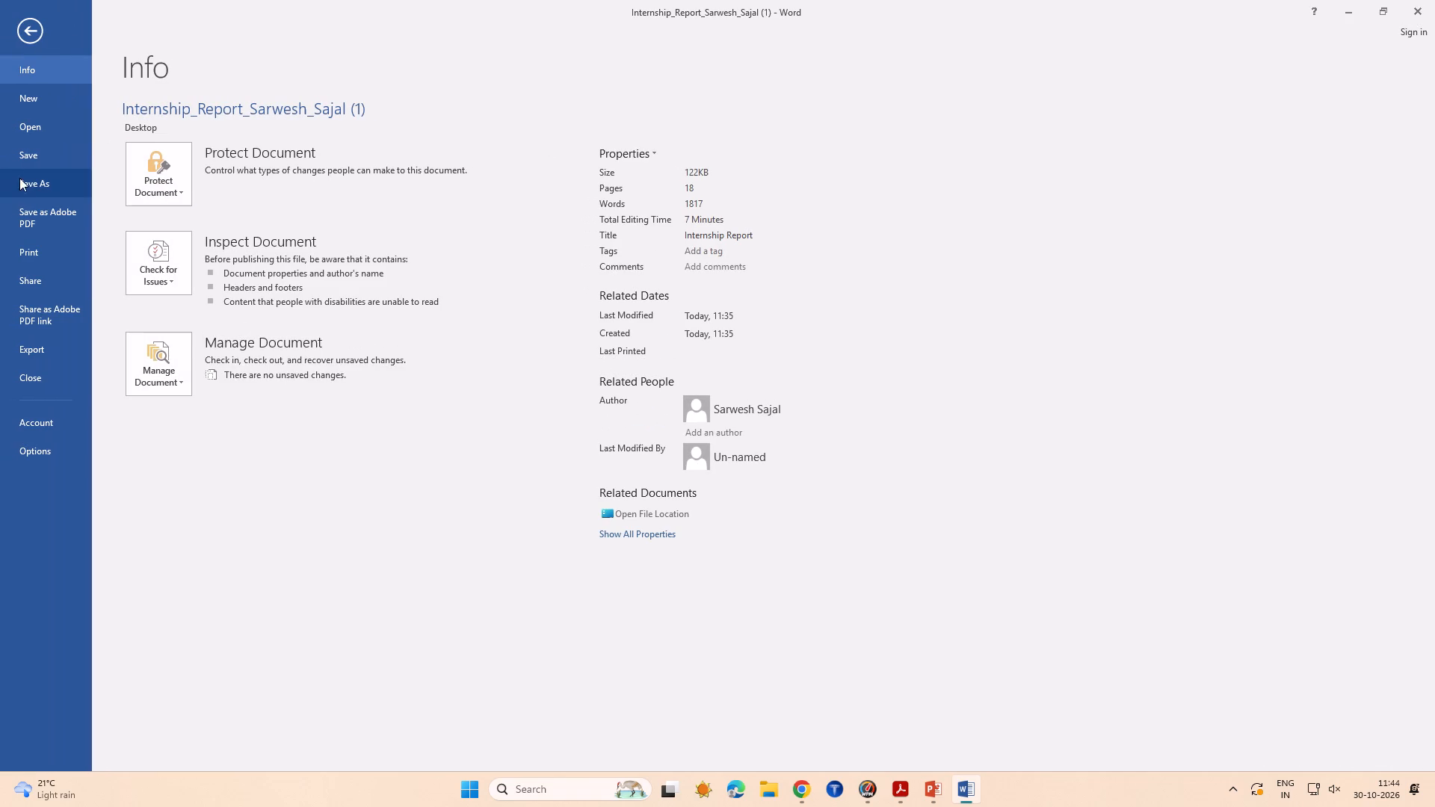
left_click(27, 184)
left_click(435, 147)
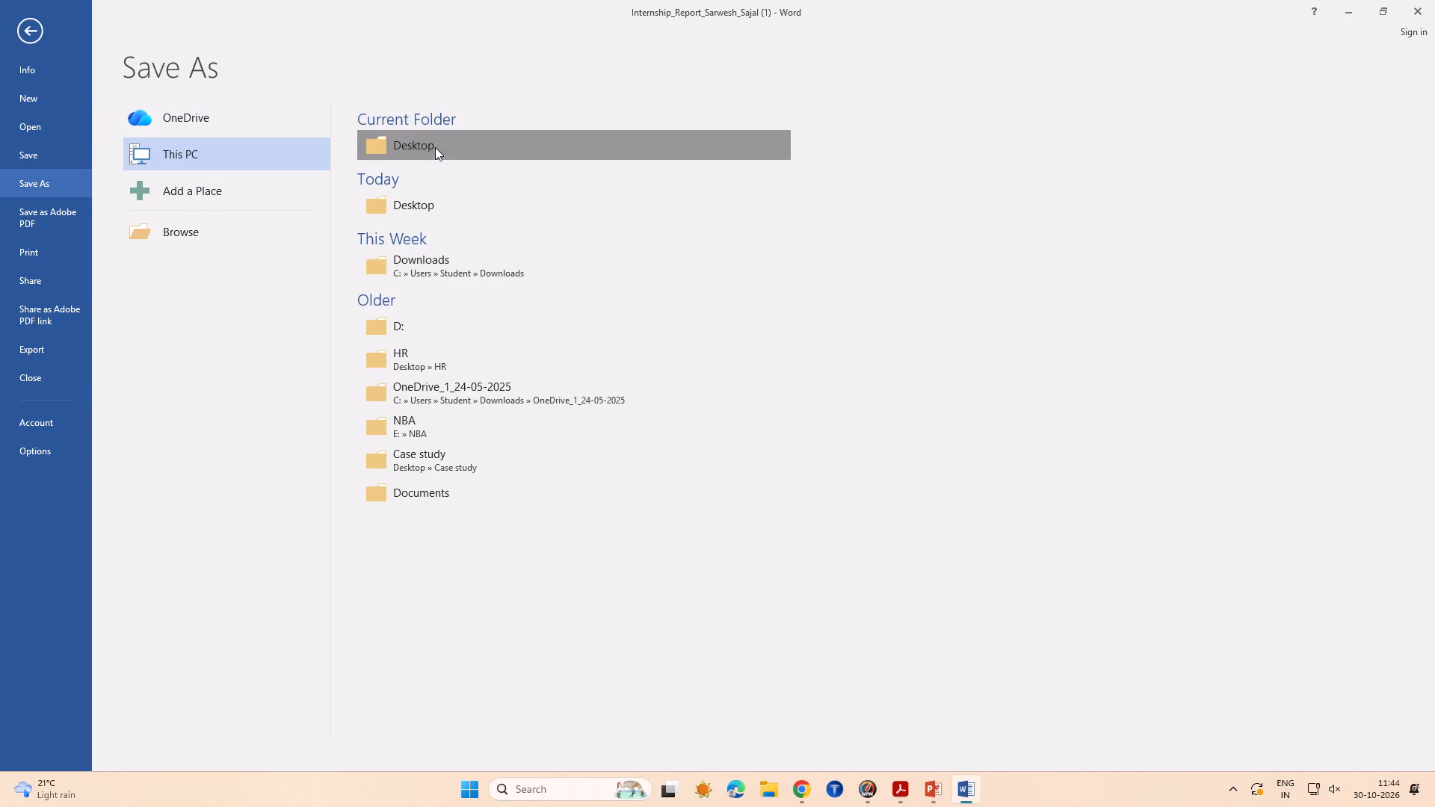
scroll(64, 161, "up", 1)
scroll(64, 161, "down", 1)
scroll(64, 161, "up", 1)
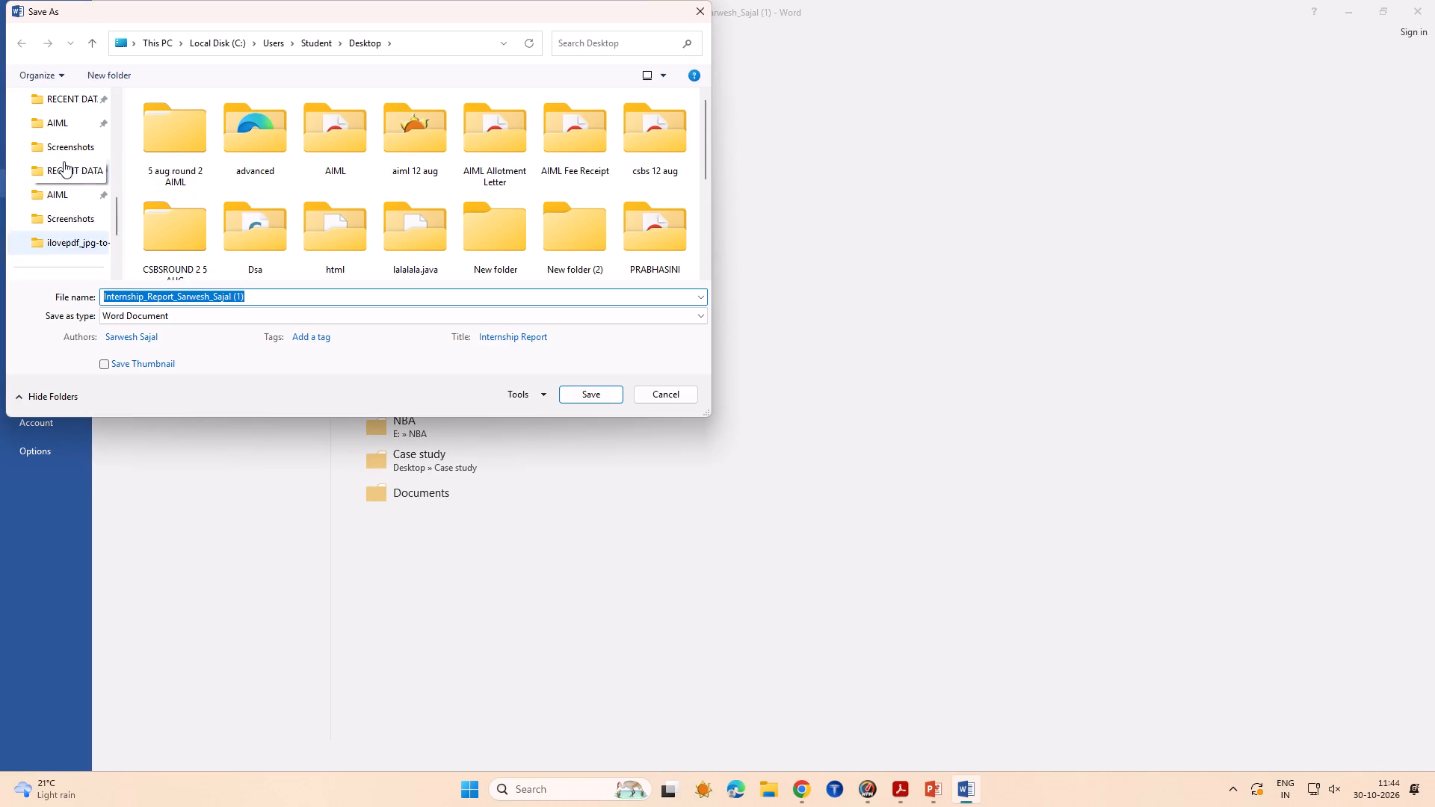
scroll(64, 161, "up", 9)
left_click(84, 200)
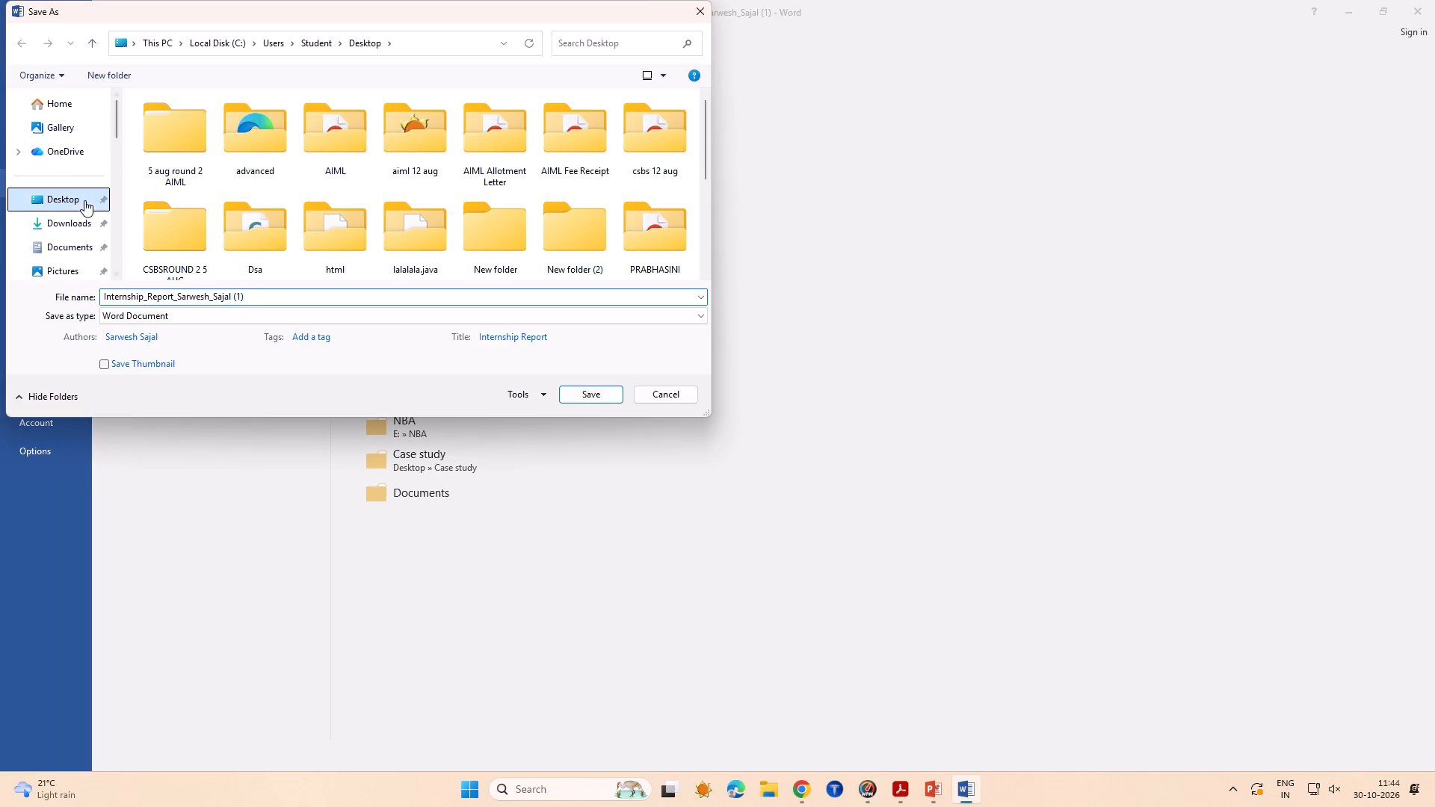
left_click(298, 302)
left_click(298, 302)
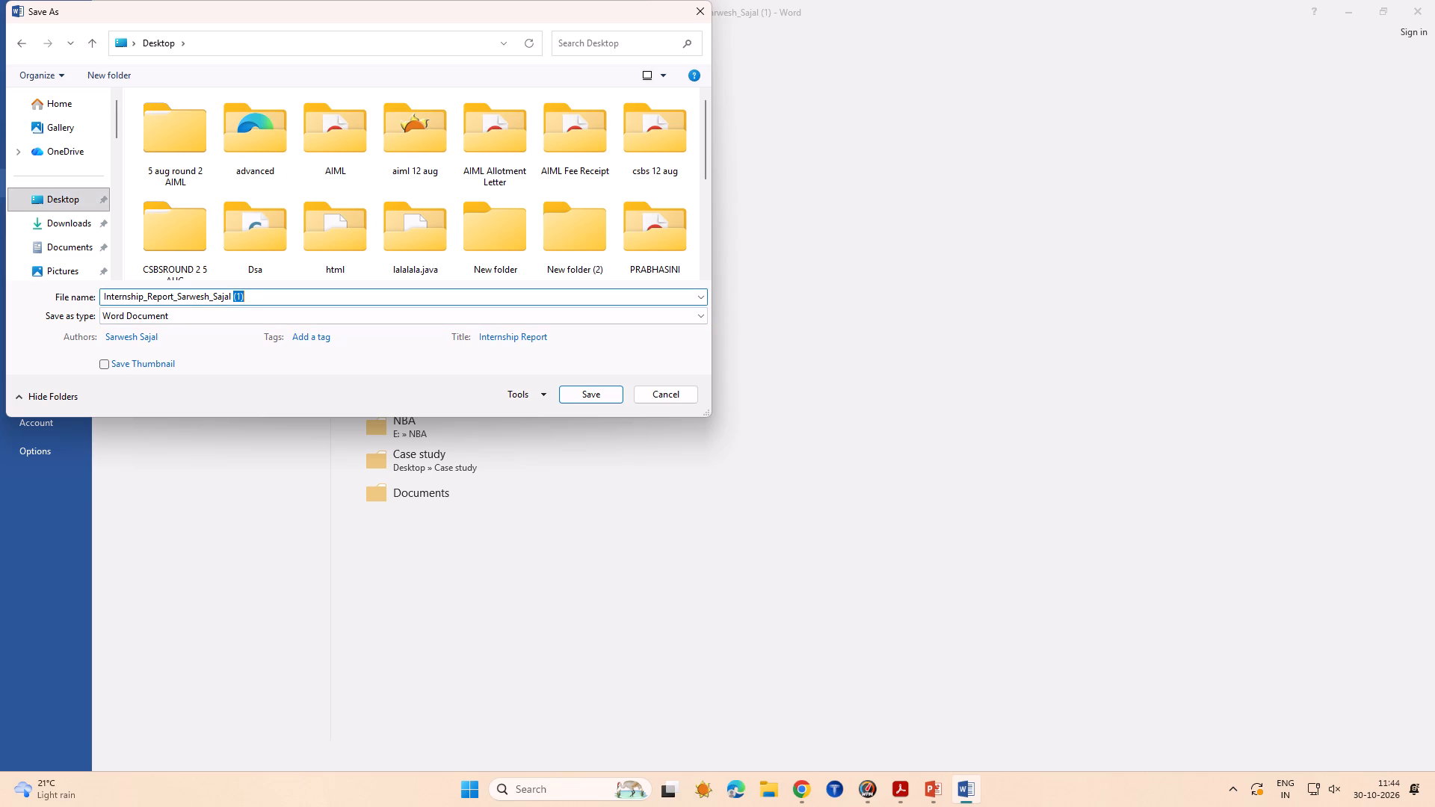
left_click(298, 302)
left_click(298, 302)
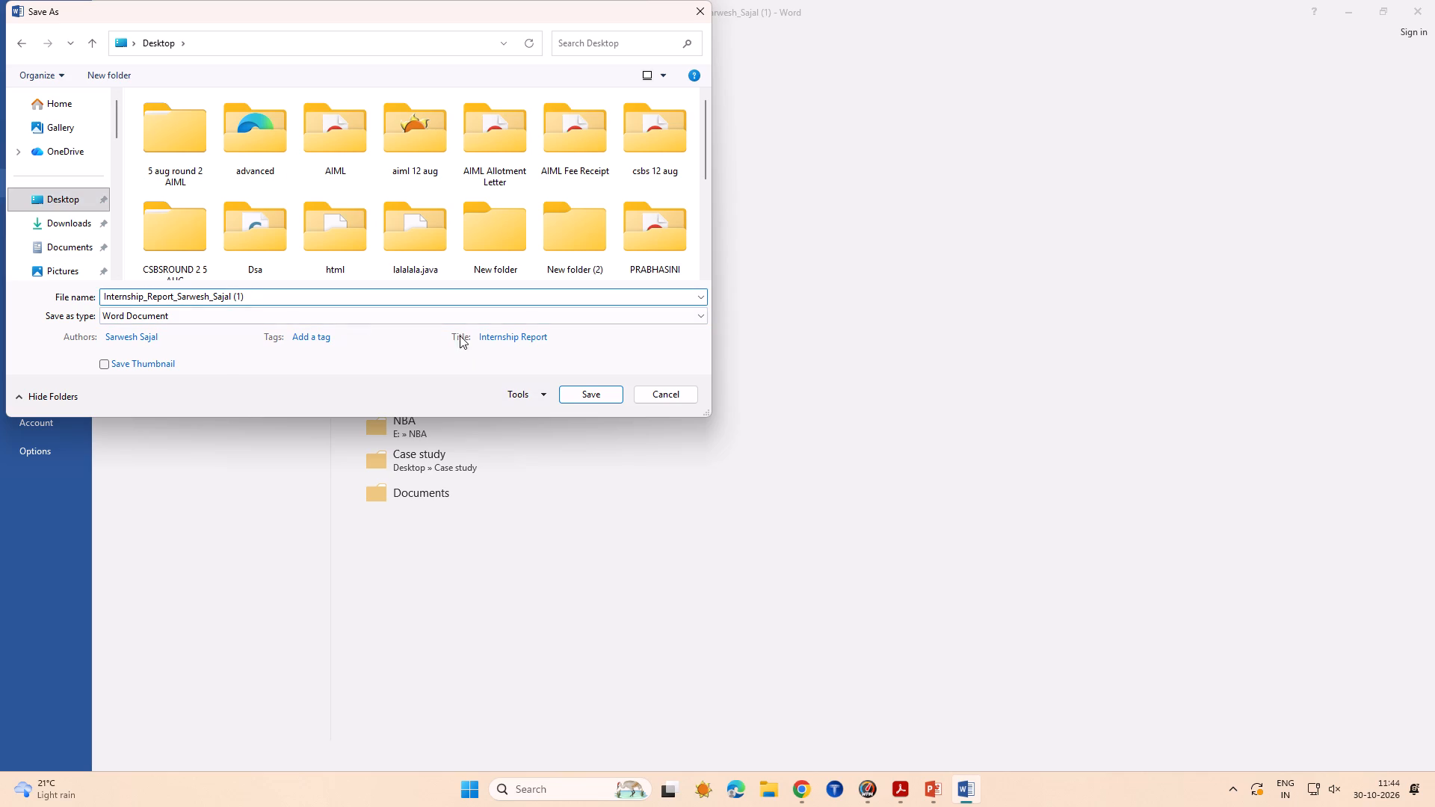
left_click(458, 321)
left_click(396, 395)
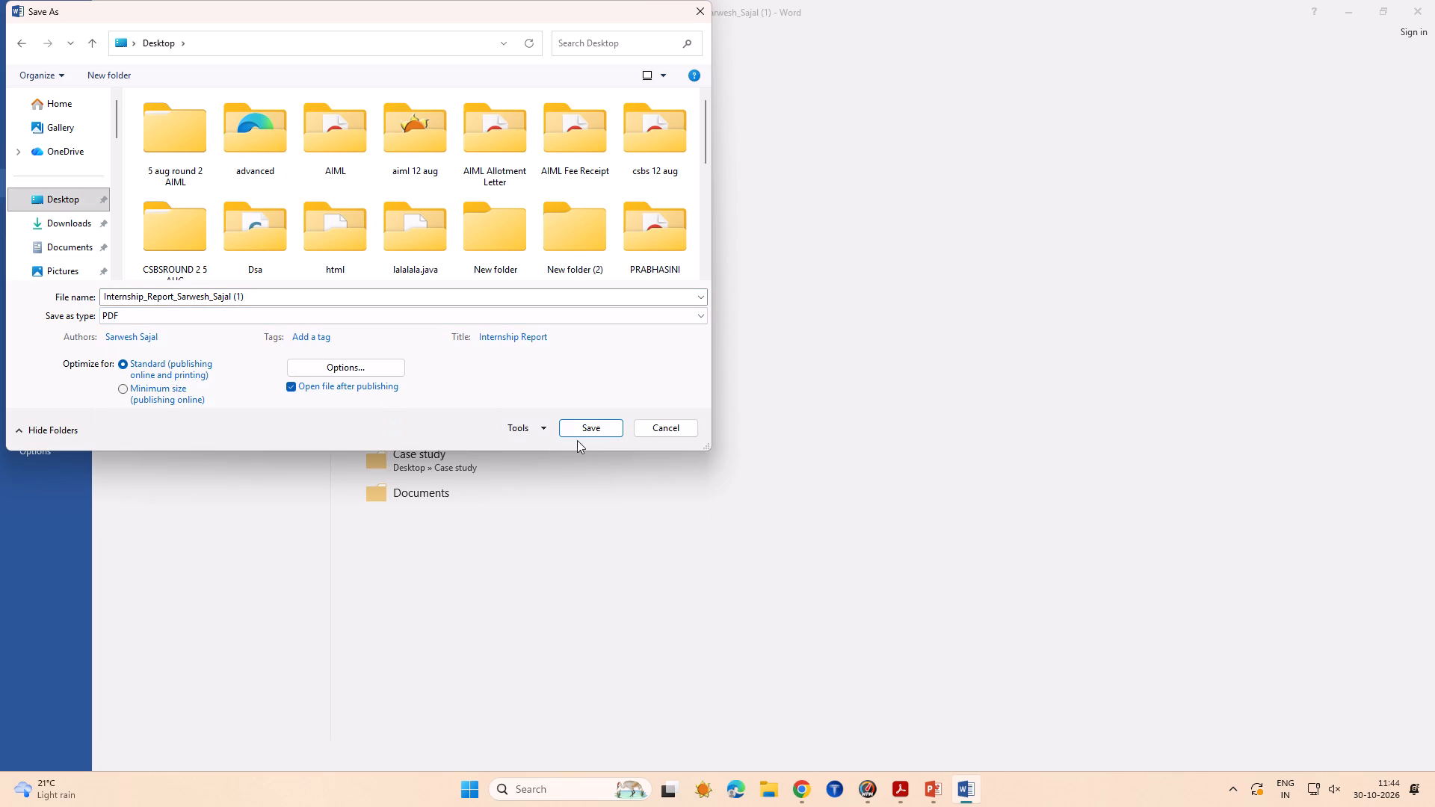
left_click(578, 428)
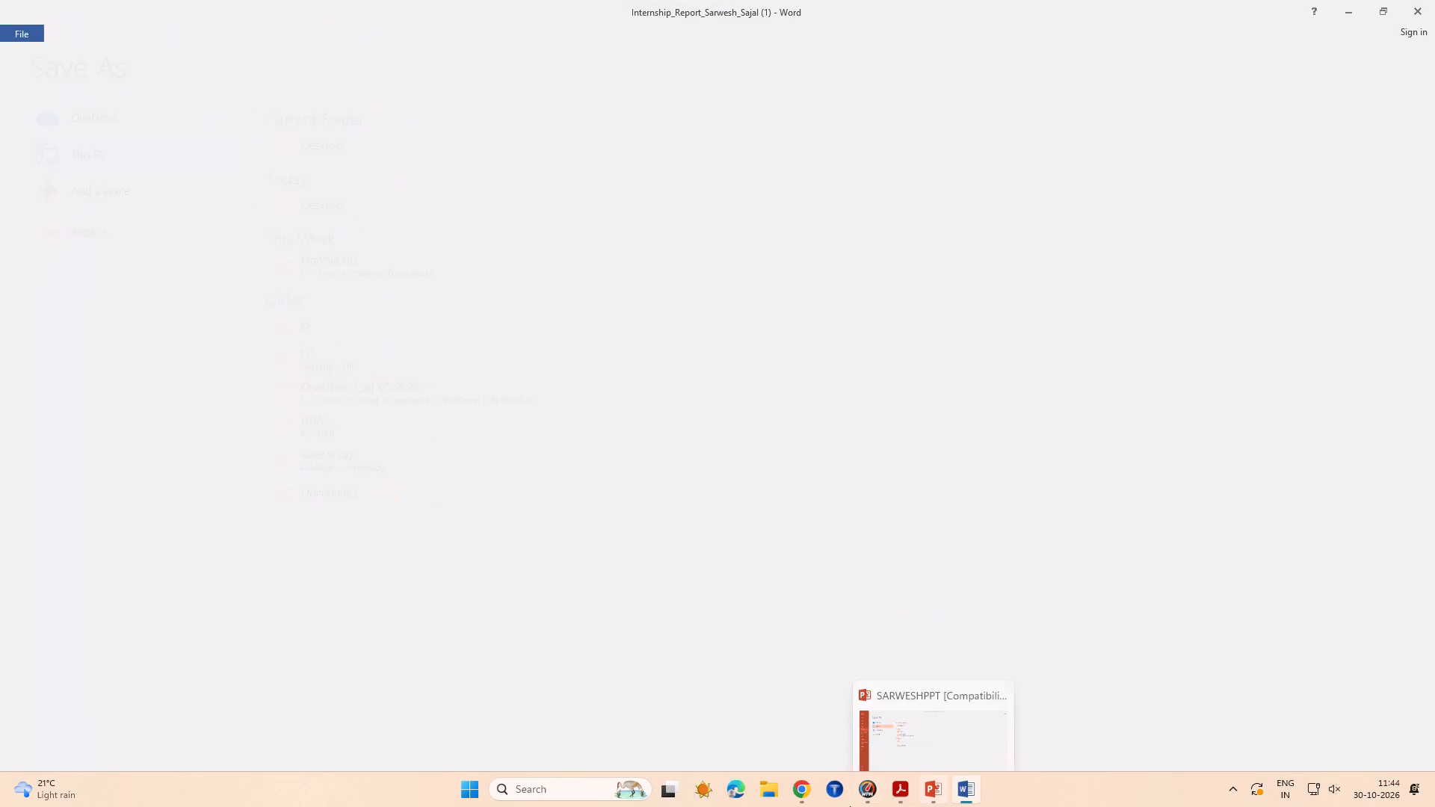
Close the internship report PDF open in Chrome and bring up the Internship Report Format PDF in Acrobat.
left_click(856, 731)
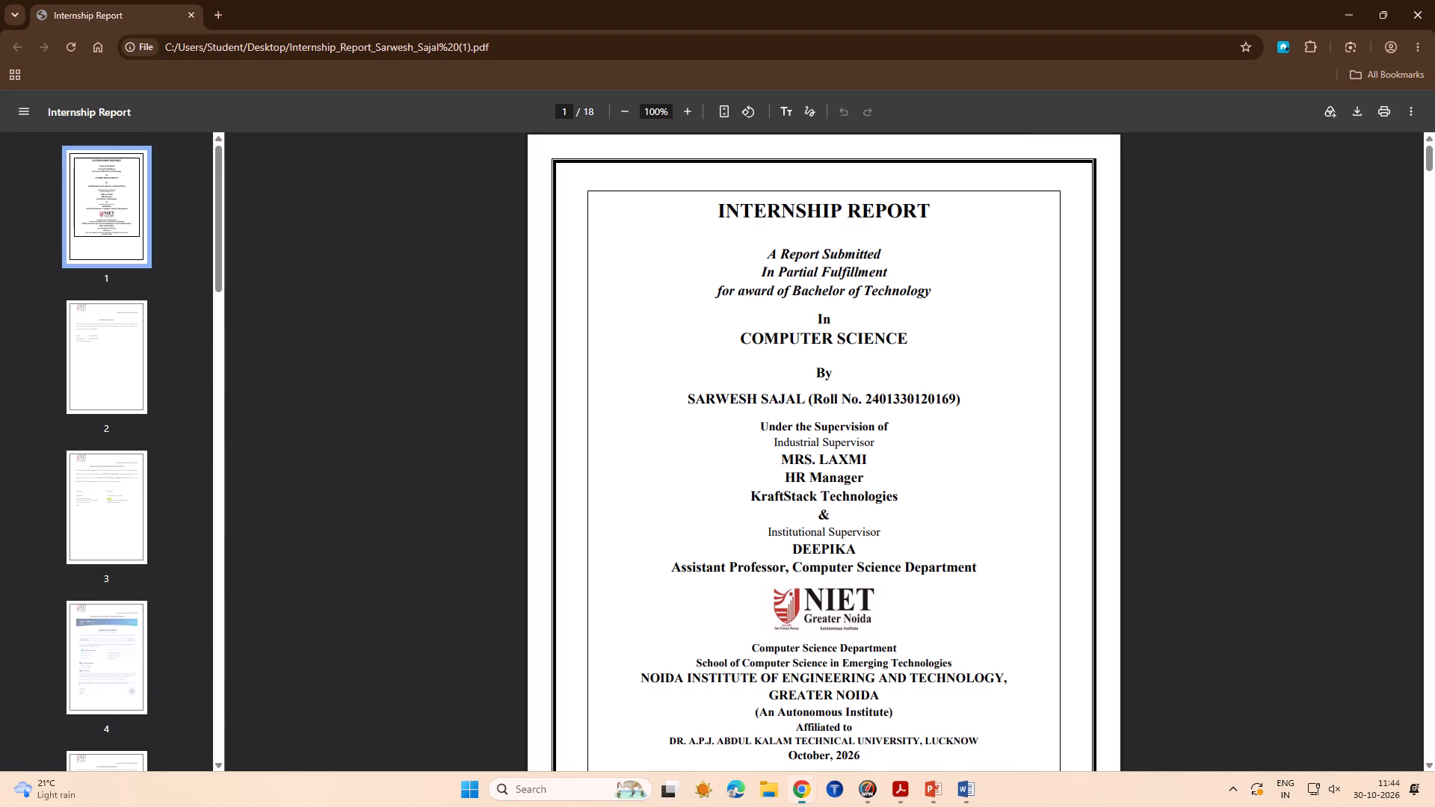
left_click(1434, 4)
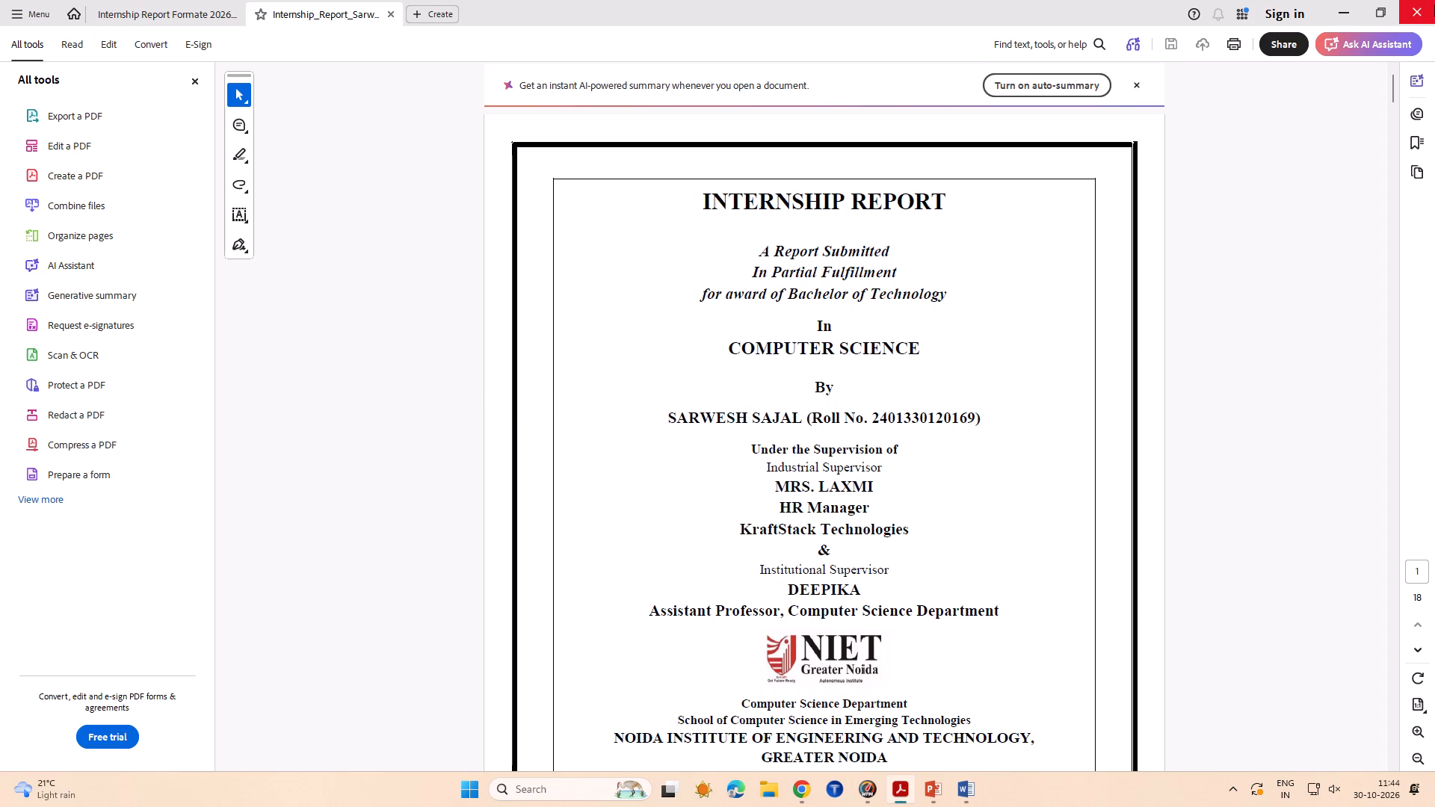
left_click(719, 418)
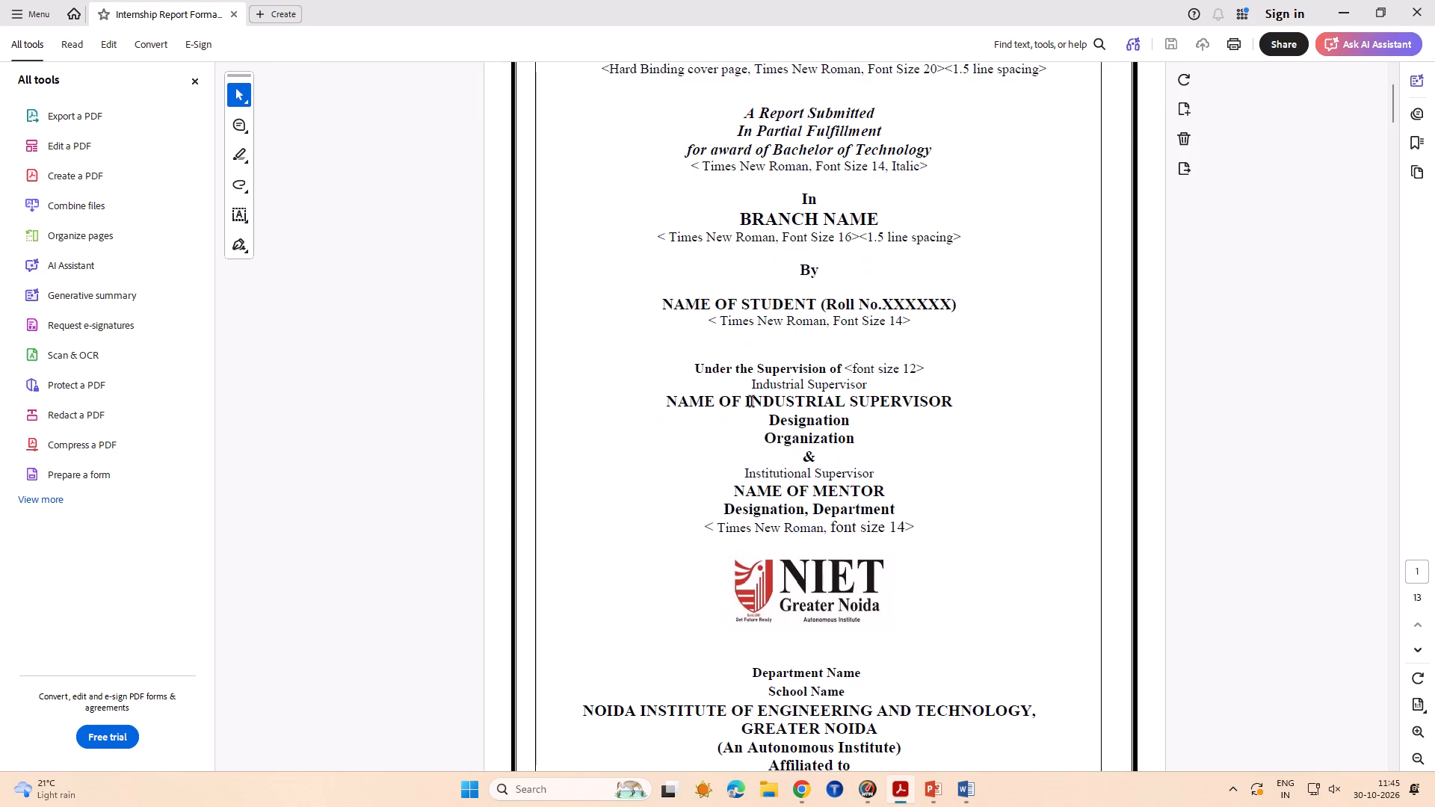
Close Acrobat with the Internship Report Format PDF and the Chrome window behind it, returning to the internship report in Word.
left_click(1434, 0)
left_click(1434, 0)
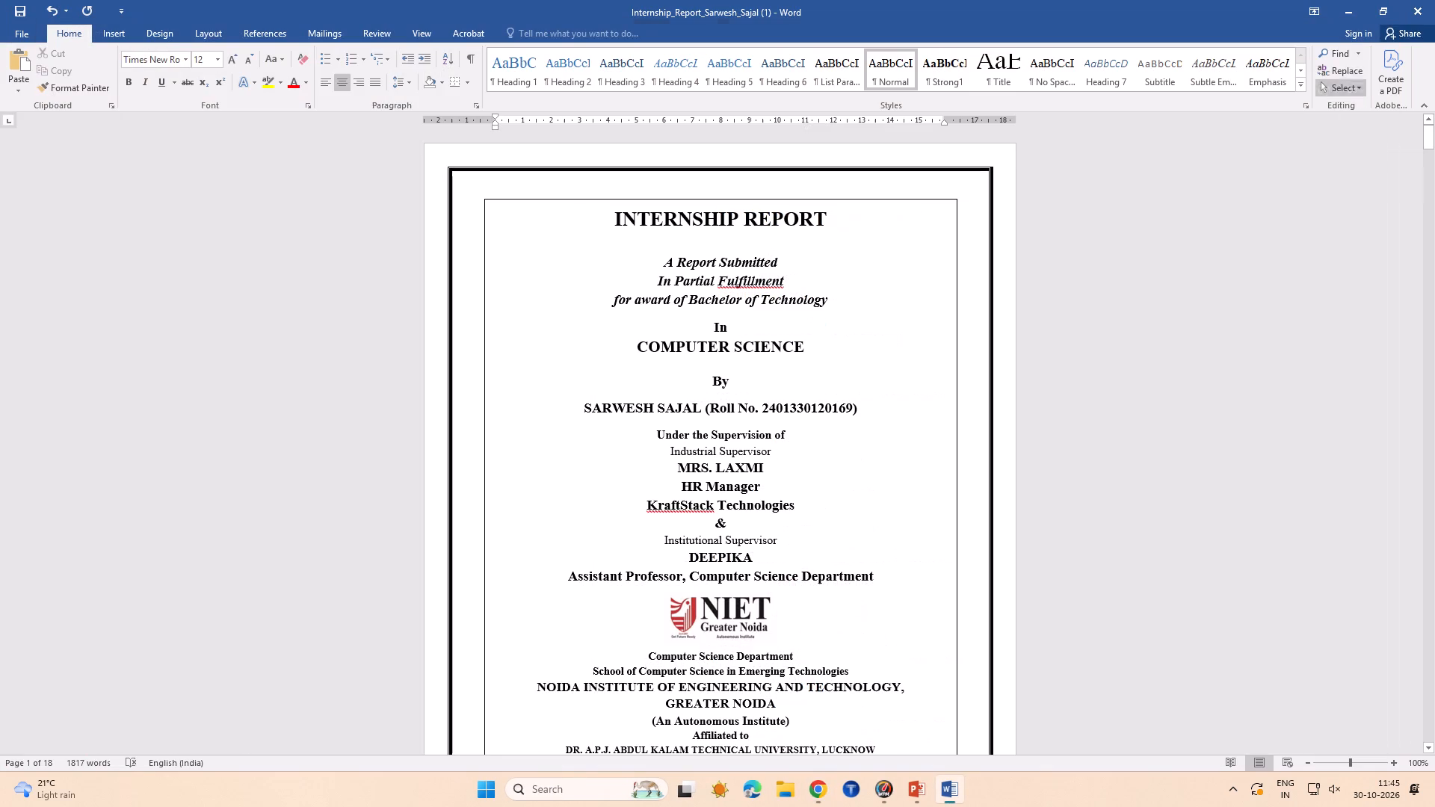
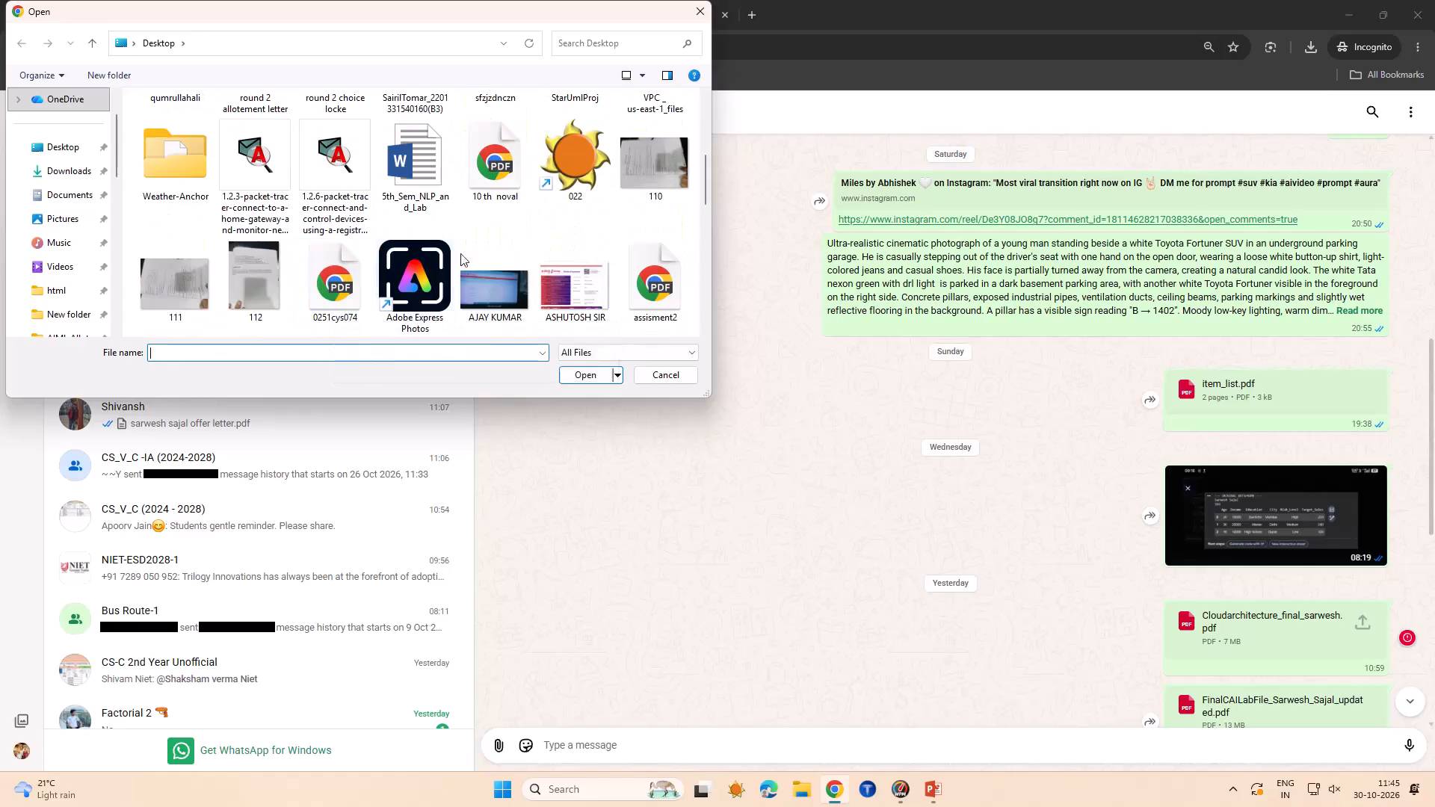
Look through the Desktop files for the document to attach to the WhatsApp chat.
scroll(500, 230, "down", 5)
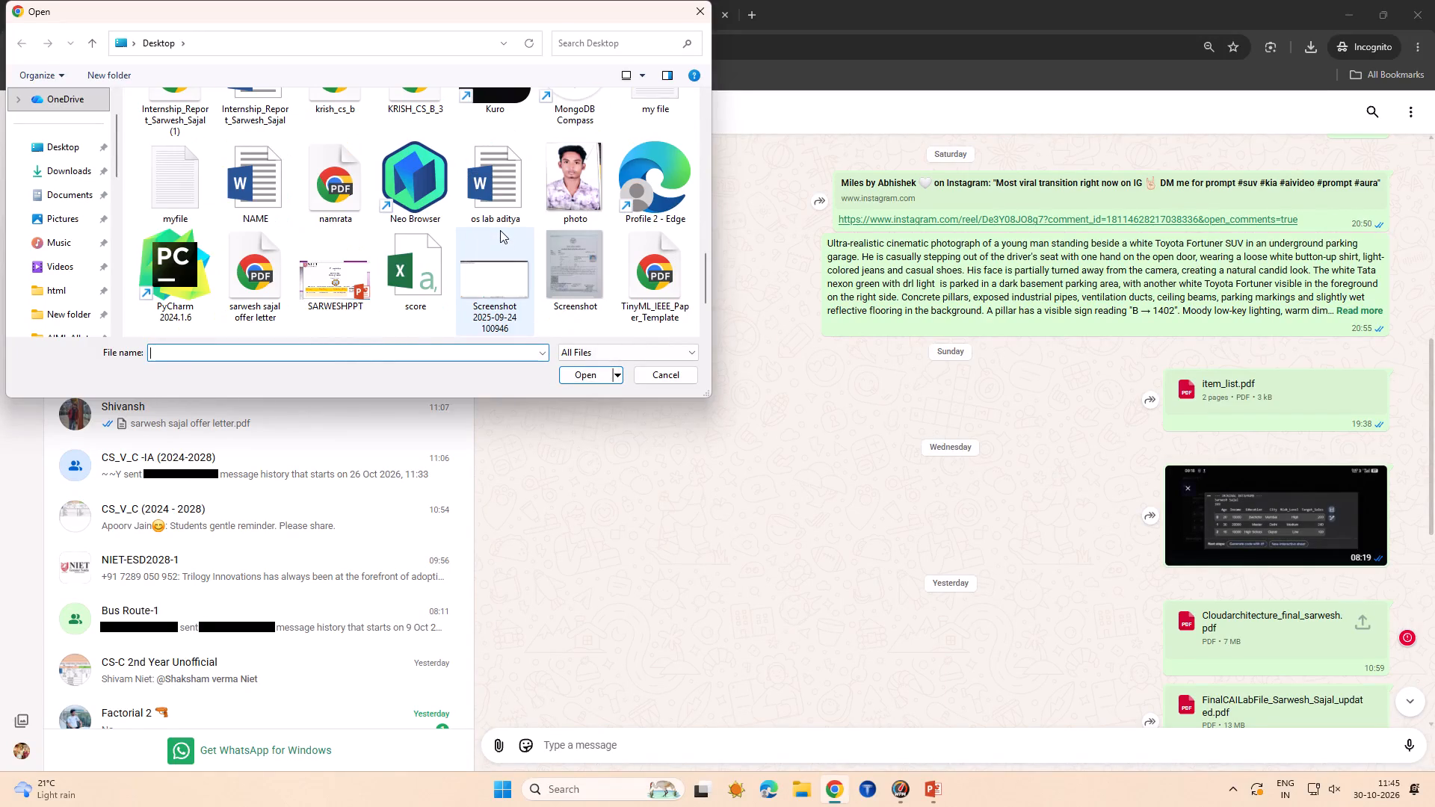
scroll(500, 230, "down", 4)
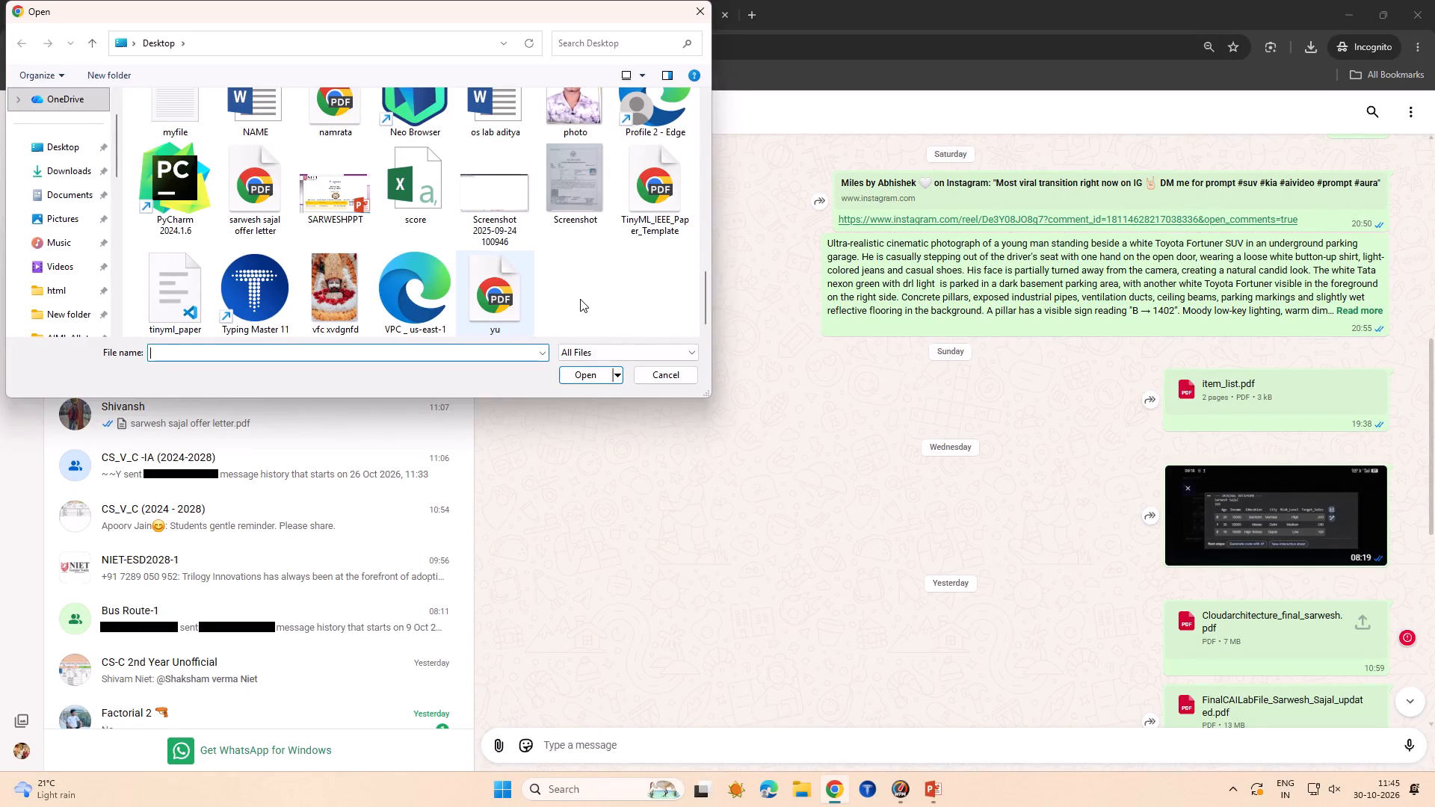
scroll(580, 299, "up", 1)
scroll(580, 299, "down", 4)
scroll(580, 299, "up", 2)
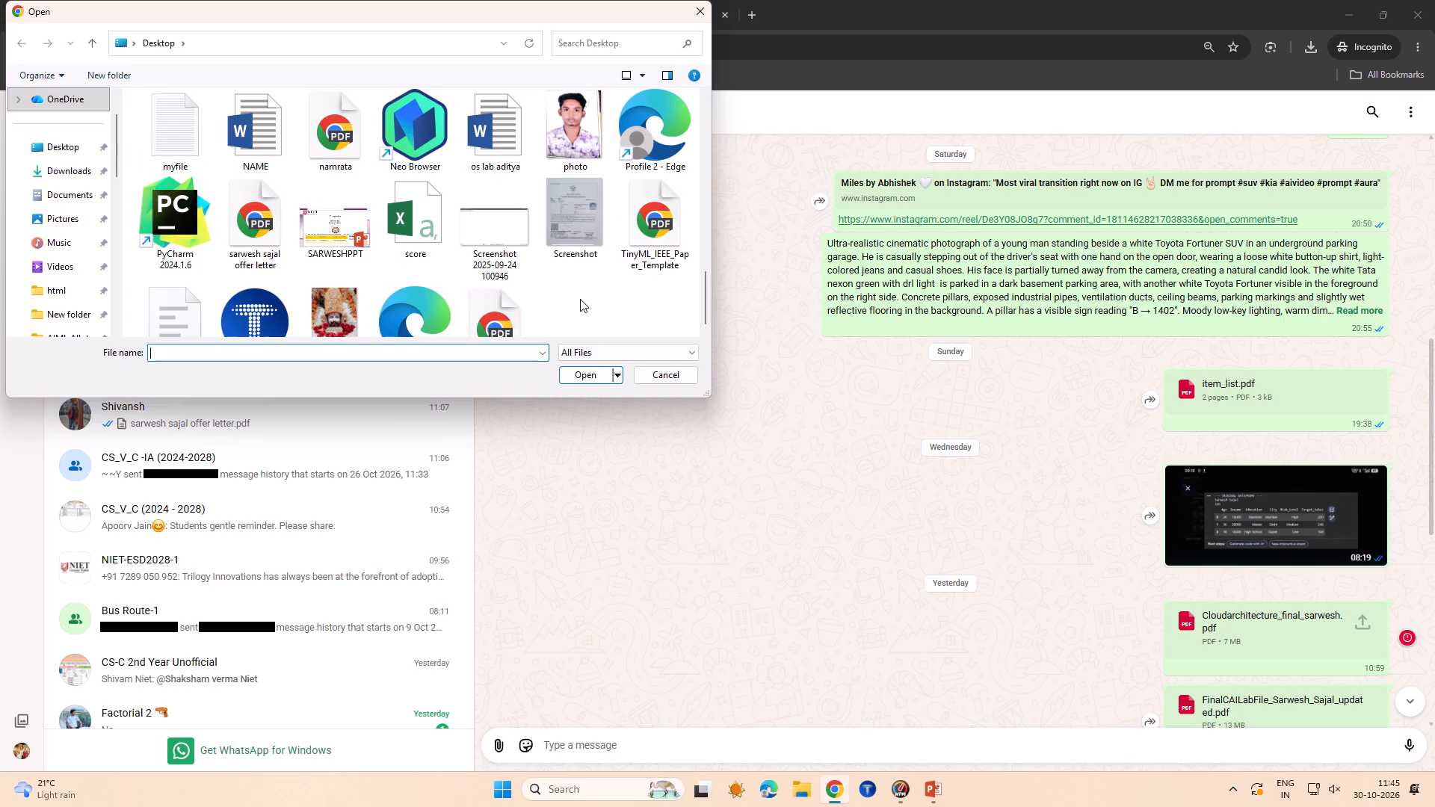
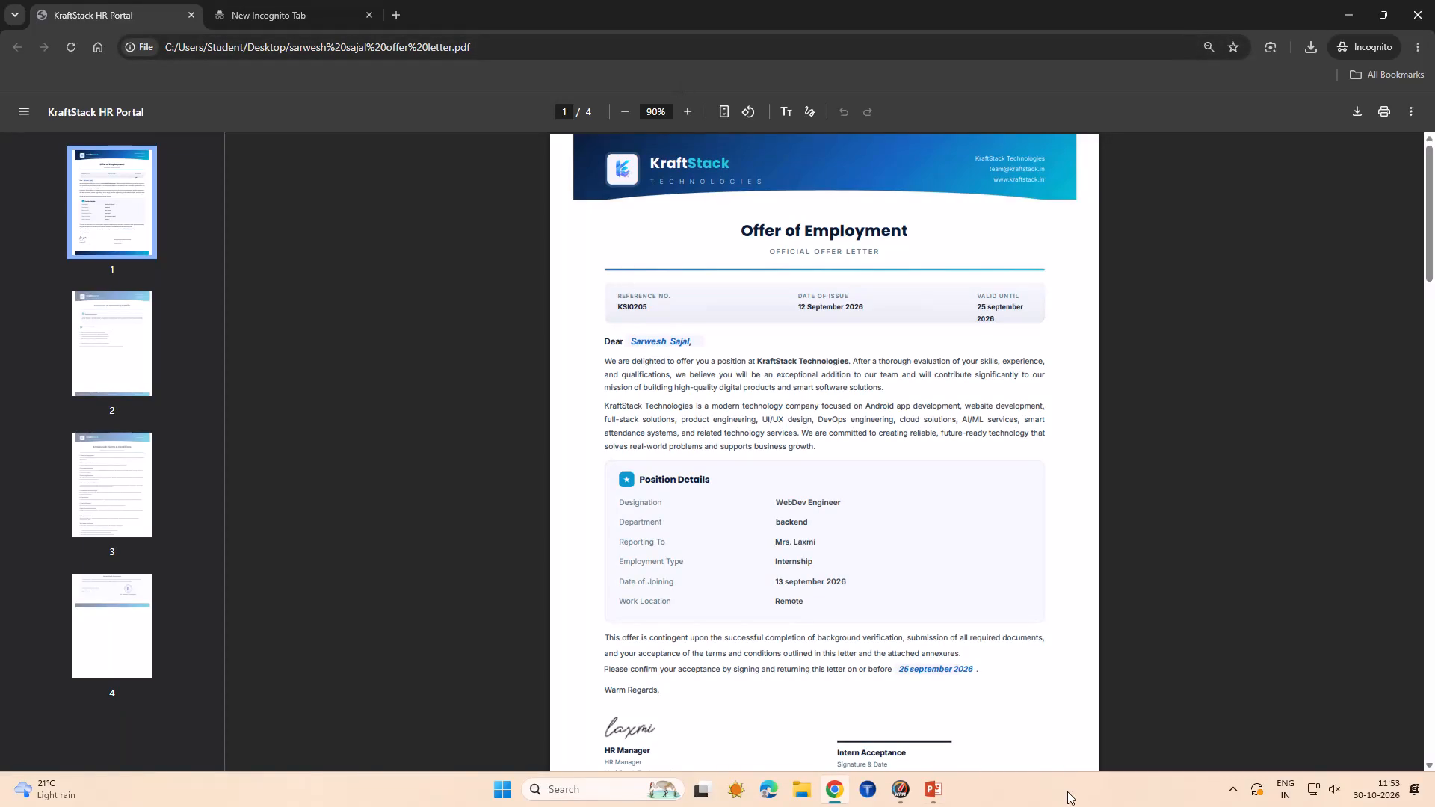
Restart the computer's mobile hotspot by turning it off and back on.
left_click(1302, 788)
left_click(1309, 775)
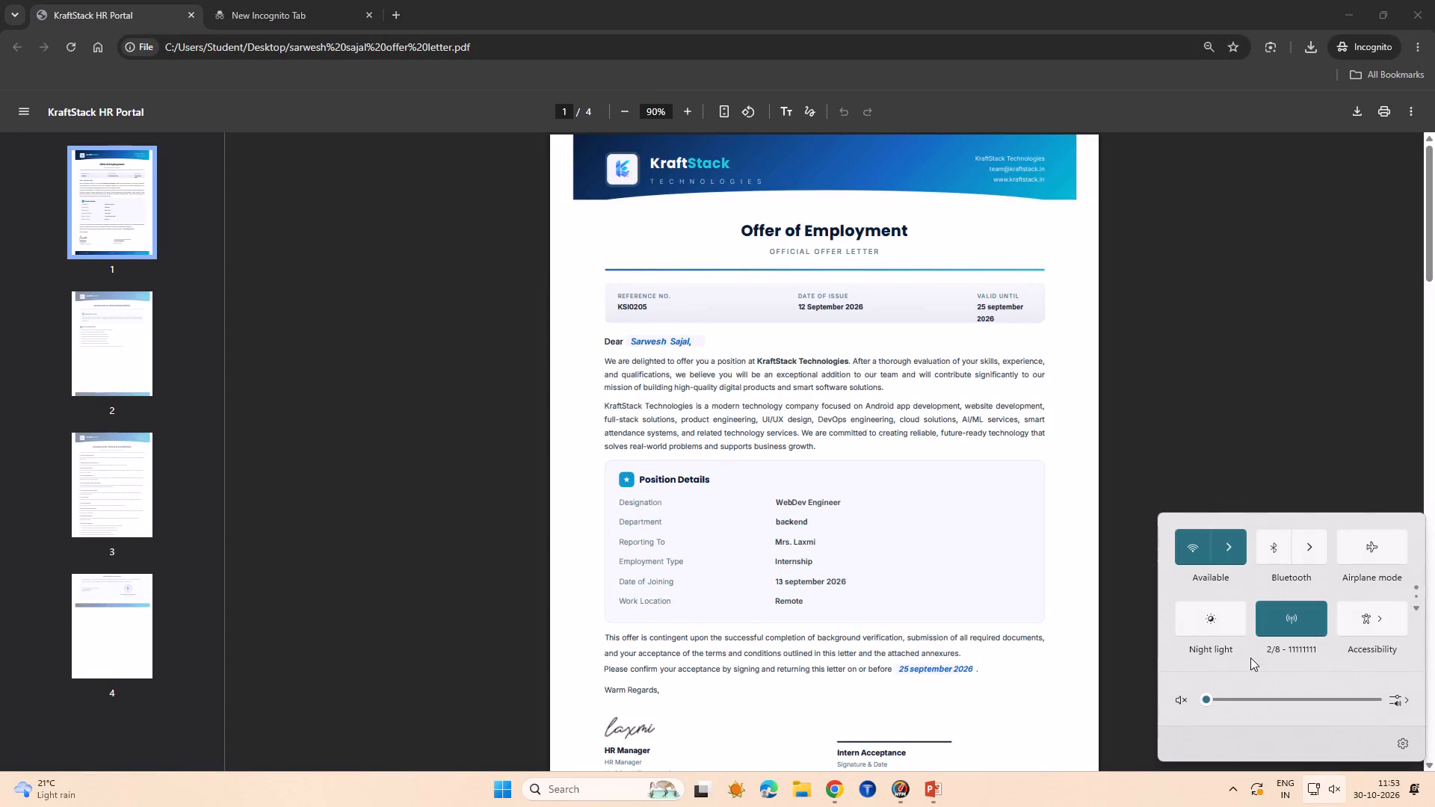
left_click(1260, 626)
right_click(1260, 626)
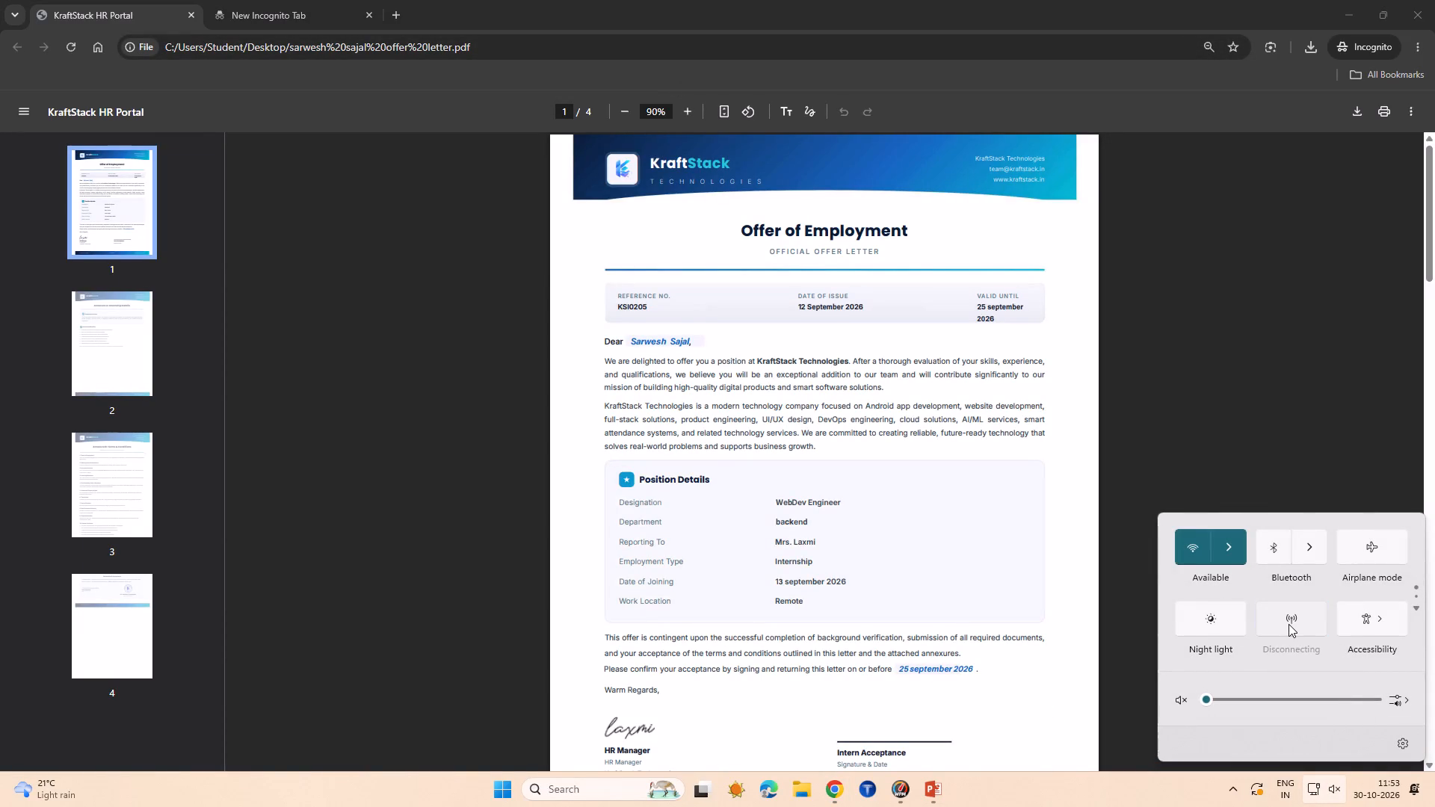
left_click(1289, 624)
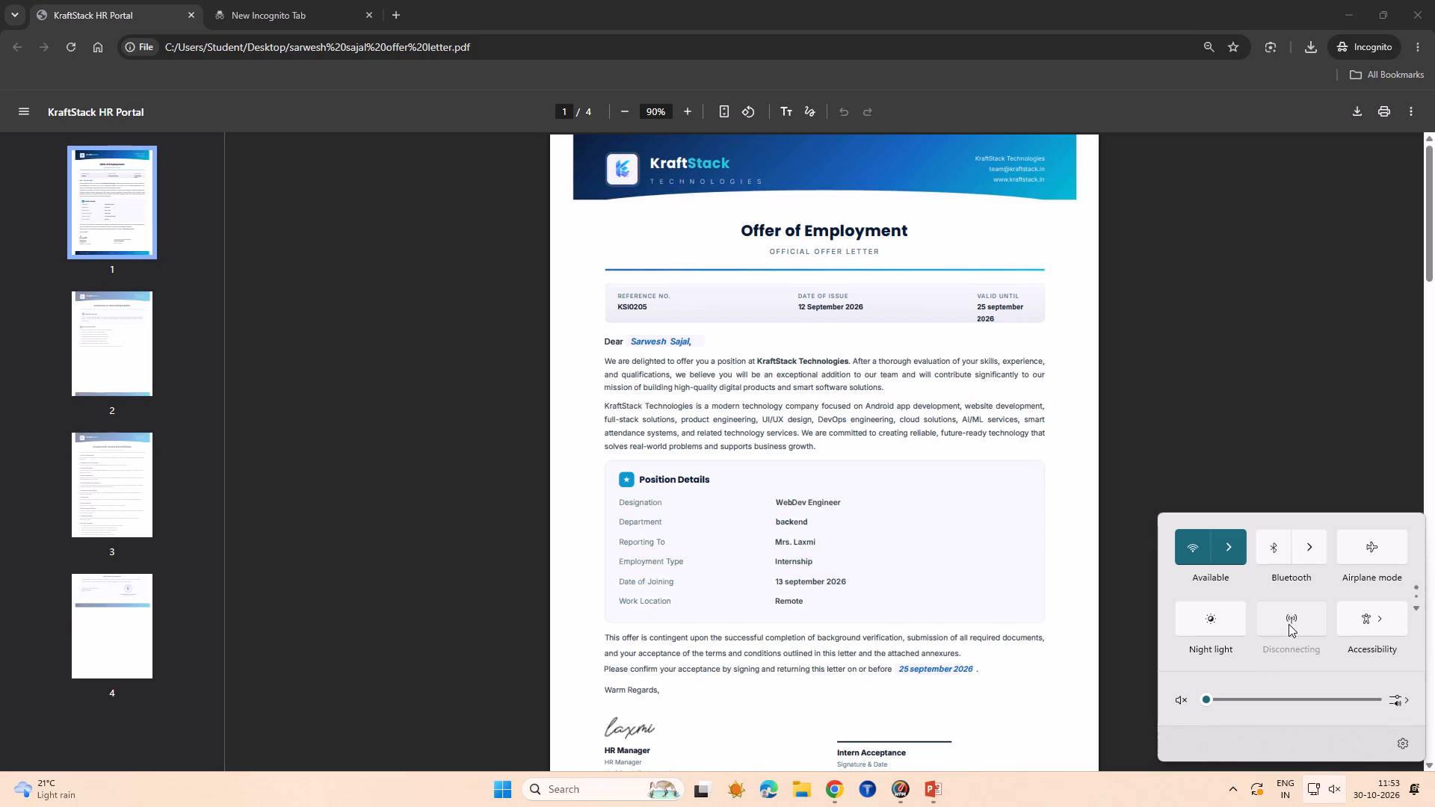
left_click(1289, 624)
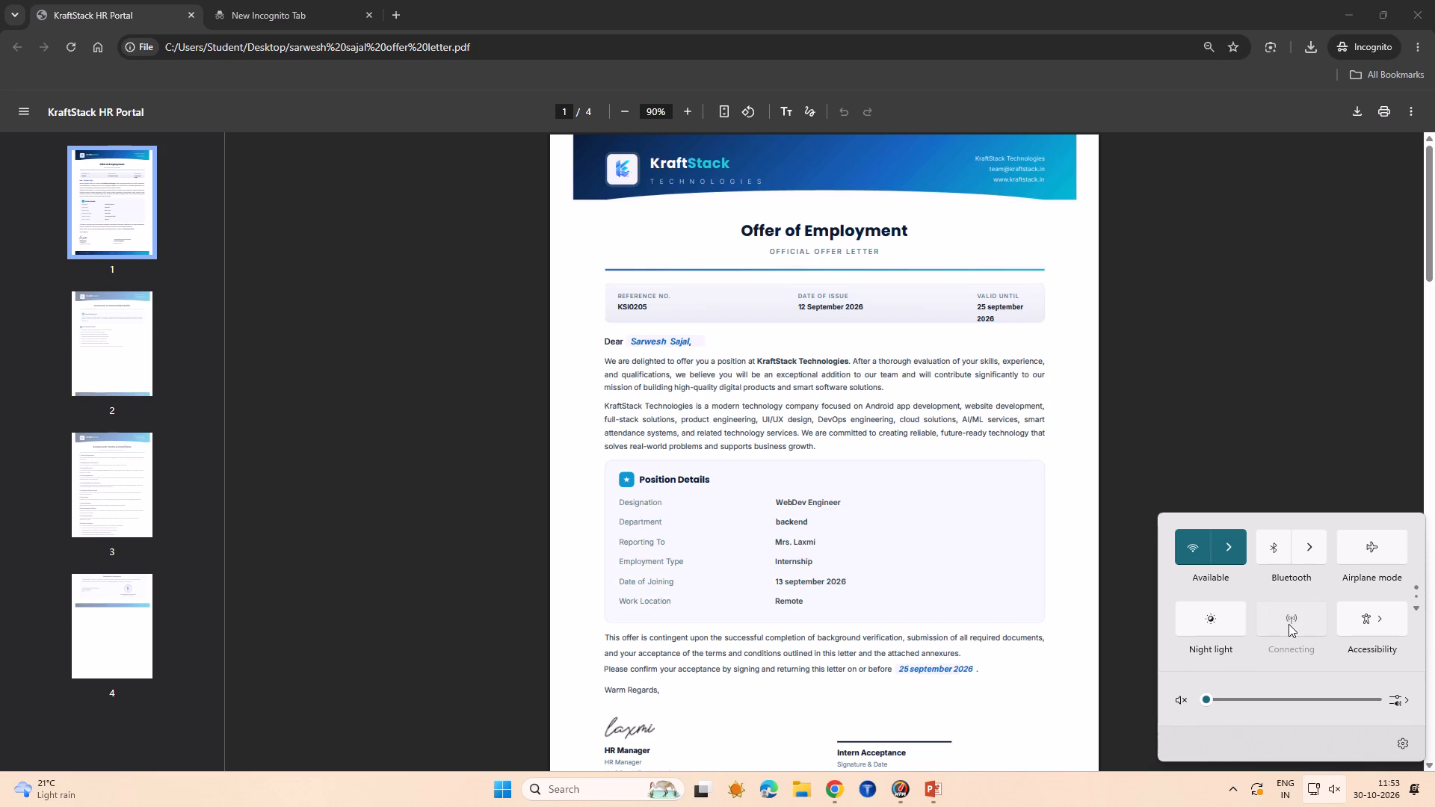
Open the mobile hotspot page in Windows Settings to view its network properties and connected devices.
right_click(1280, 621)
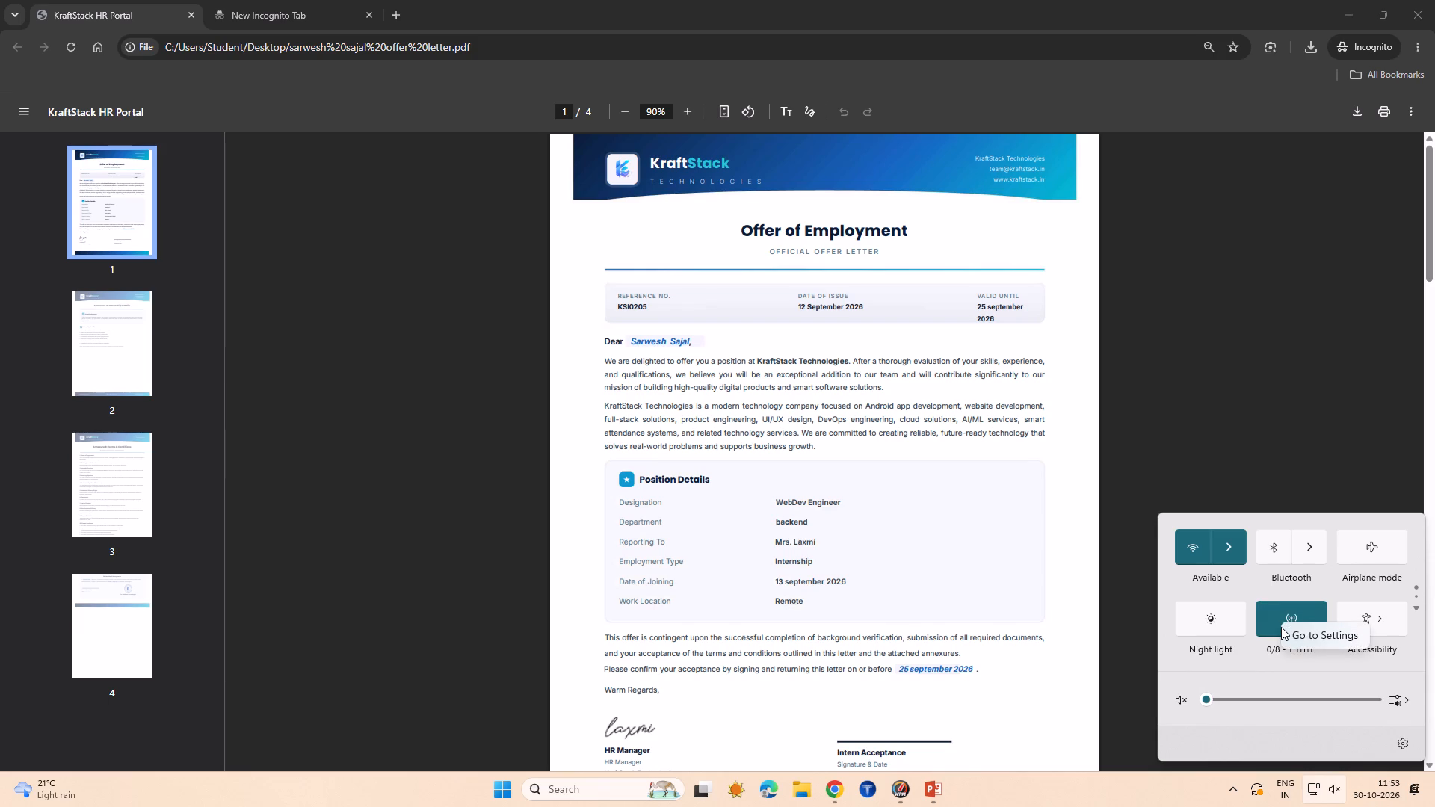
left_click(1288, 636)
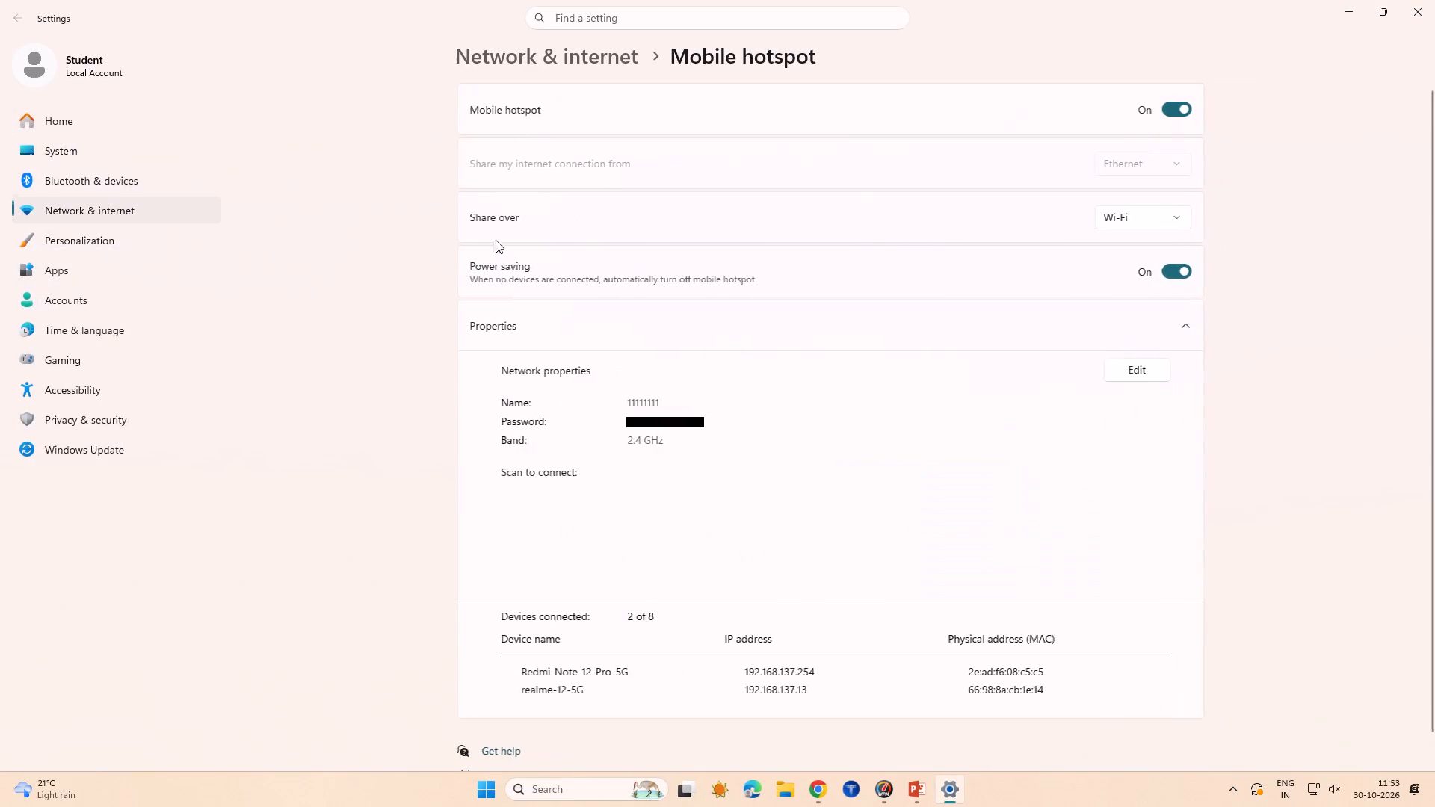
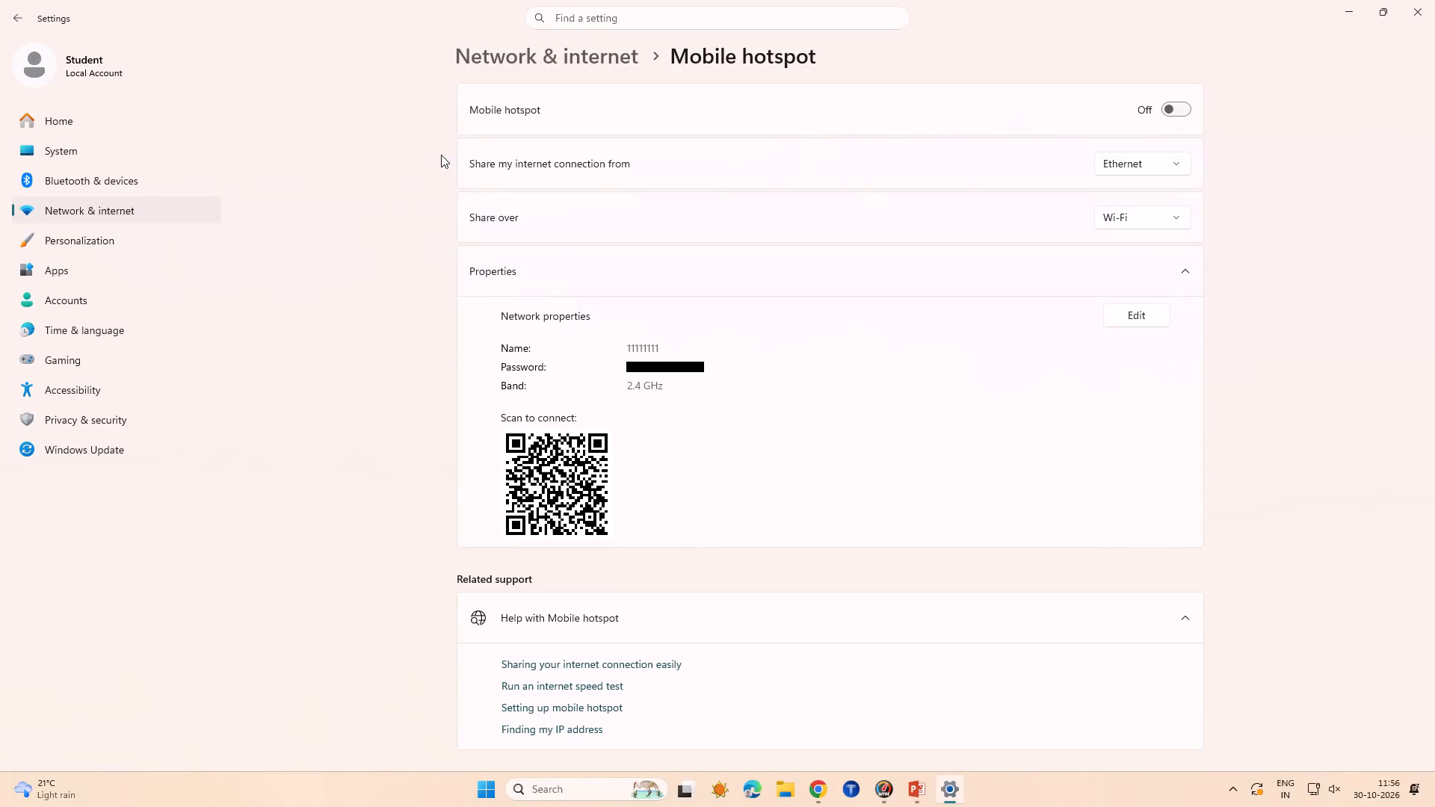
Close the Settings window showing the Mobile hotspot page.
left_click(1434, 0)
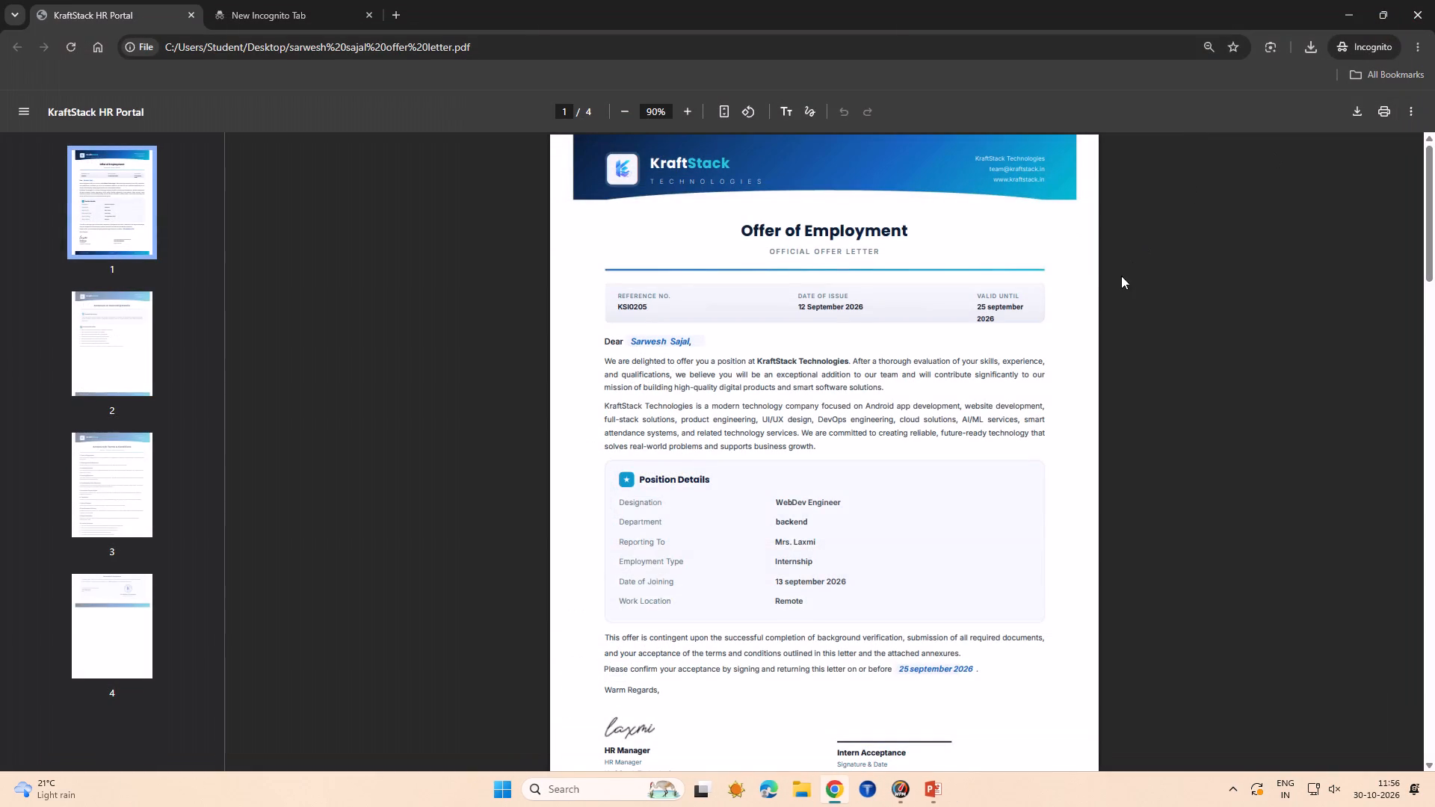
Switch to the empty incognito tab in Chrome and enter the WhatsApp Web address, beginning with web.wh.
left_click(297, 0)
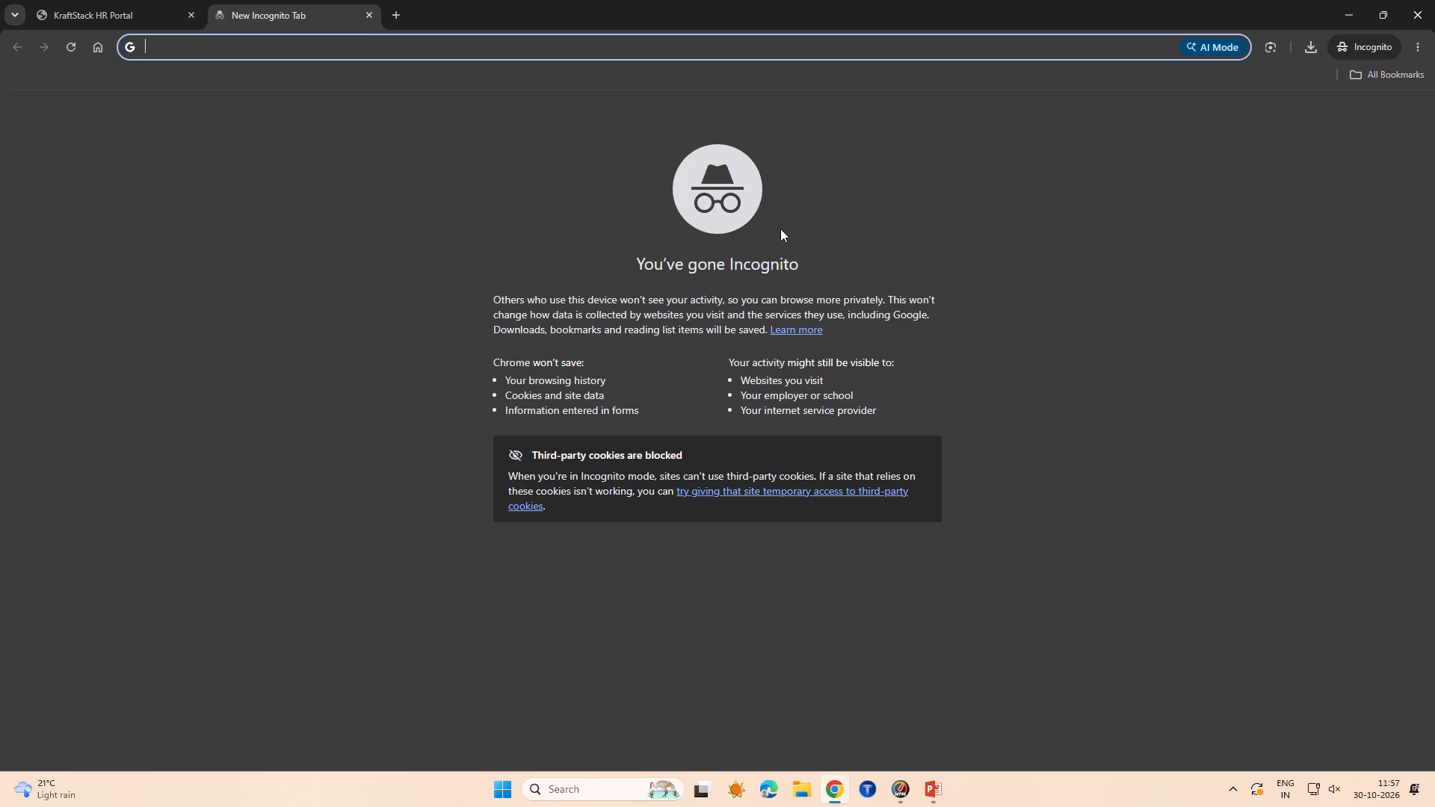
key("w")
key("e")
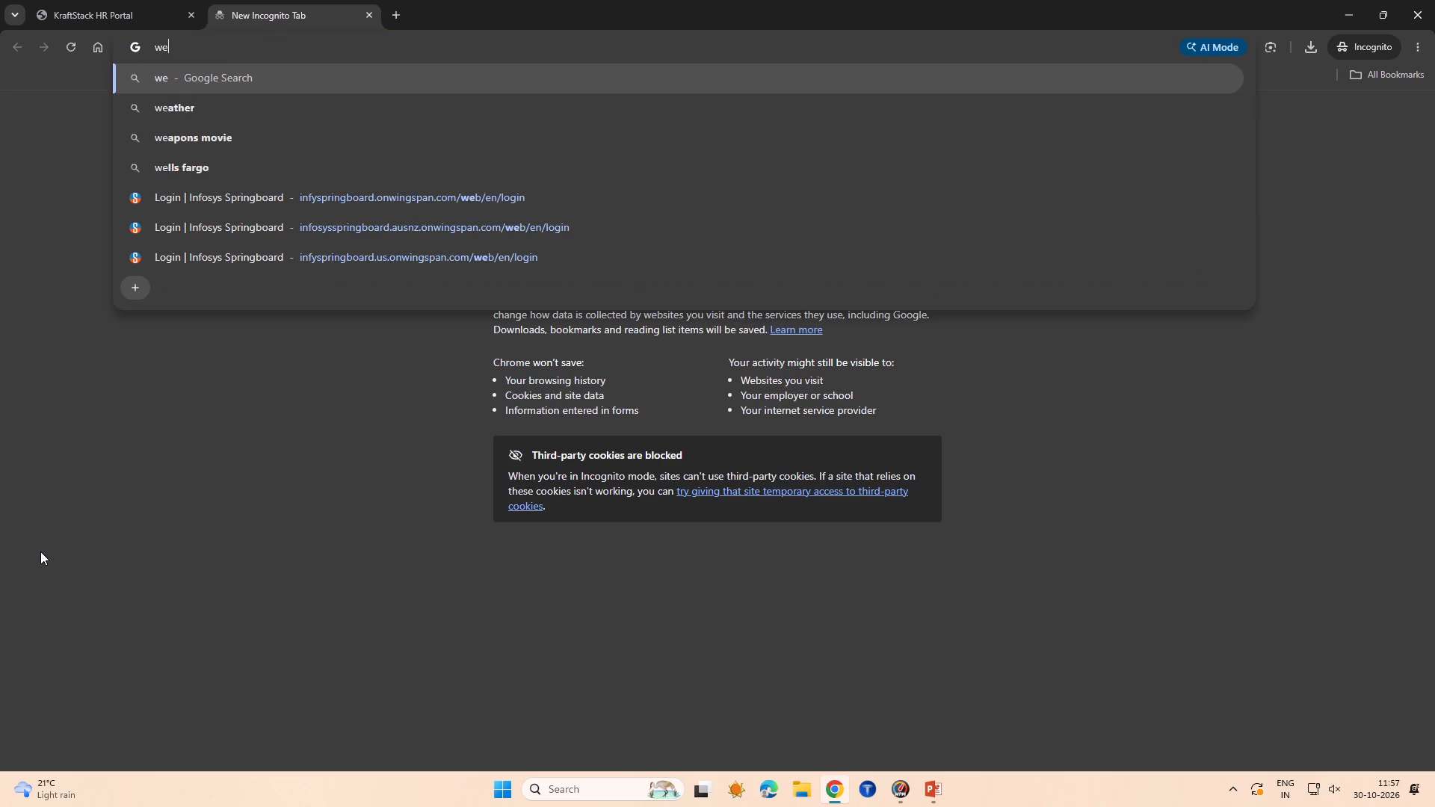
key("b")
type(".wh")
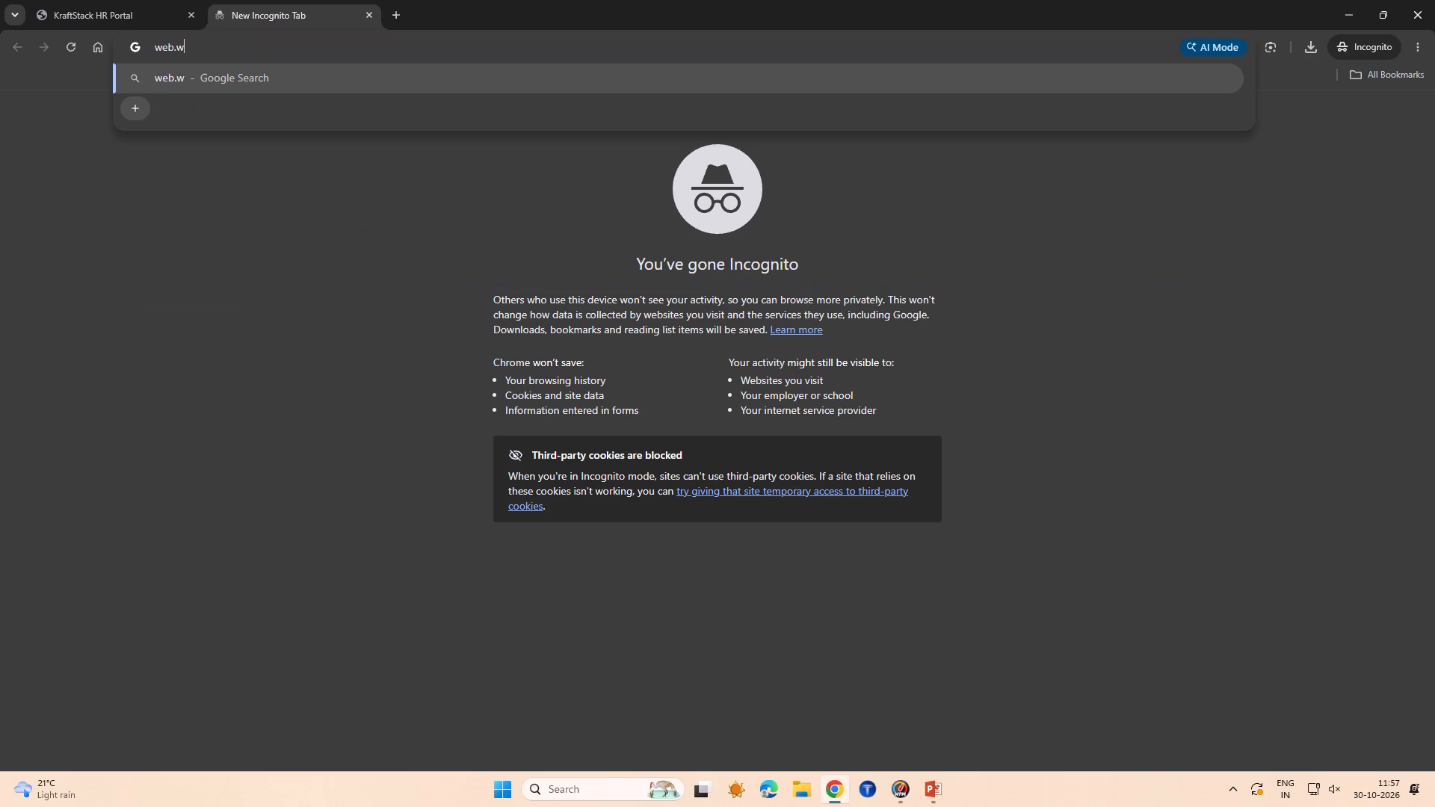
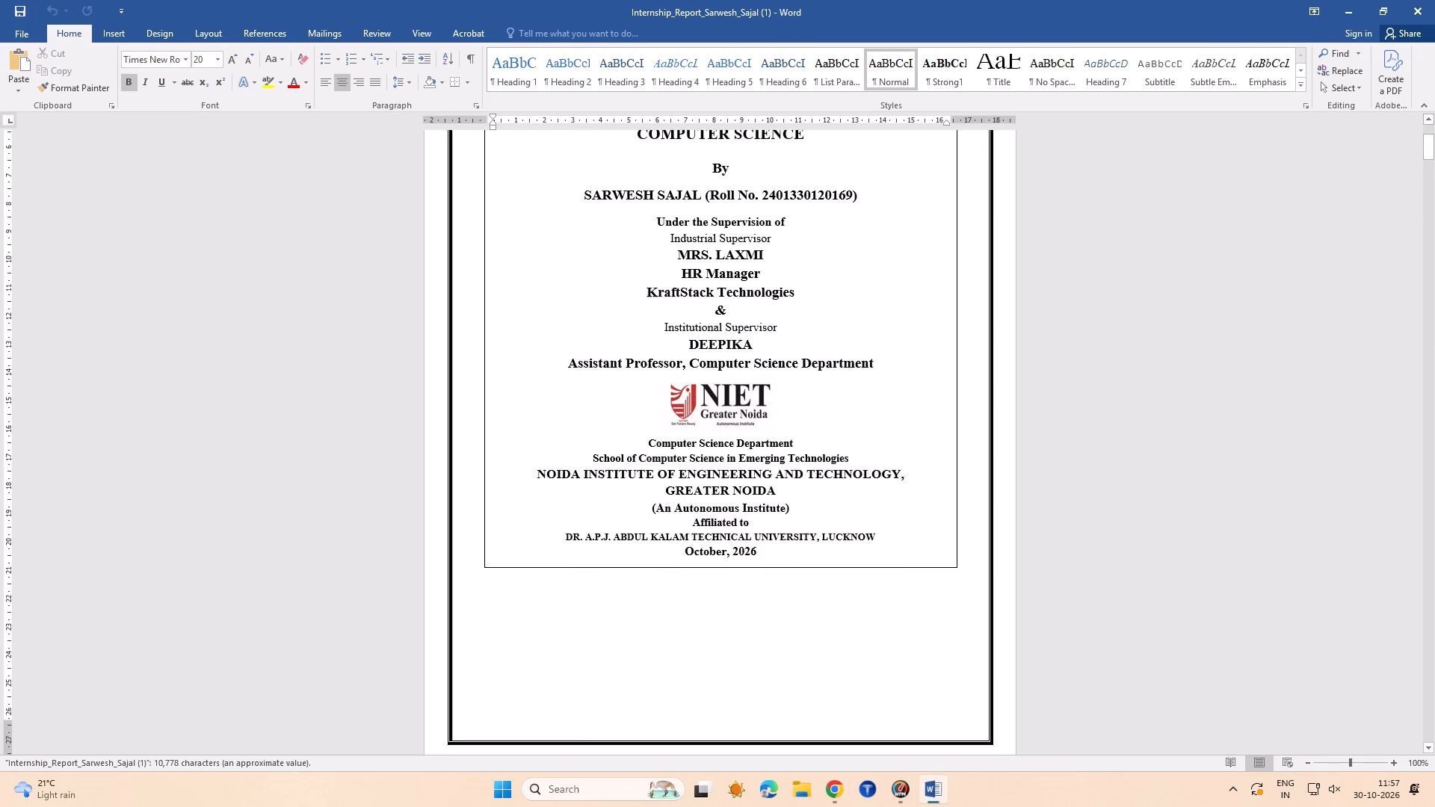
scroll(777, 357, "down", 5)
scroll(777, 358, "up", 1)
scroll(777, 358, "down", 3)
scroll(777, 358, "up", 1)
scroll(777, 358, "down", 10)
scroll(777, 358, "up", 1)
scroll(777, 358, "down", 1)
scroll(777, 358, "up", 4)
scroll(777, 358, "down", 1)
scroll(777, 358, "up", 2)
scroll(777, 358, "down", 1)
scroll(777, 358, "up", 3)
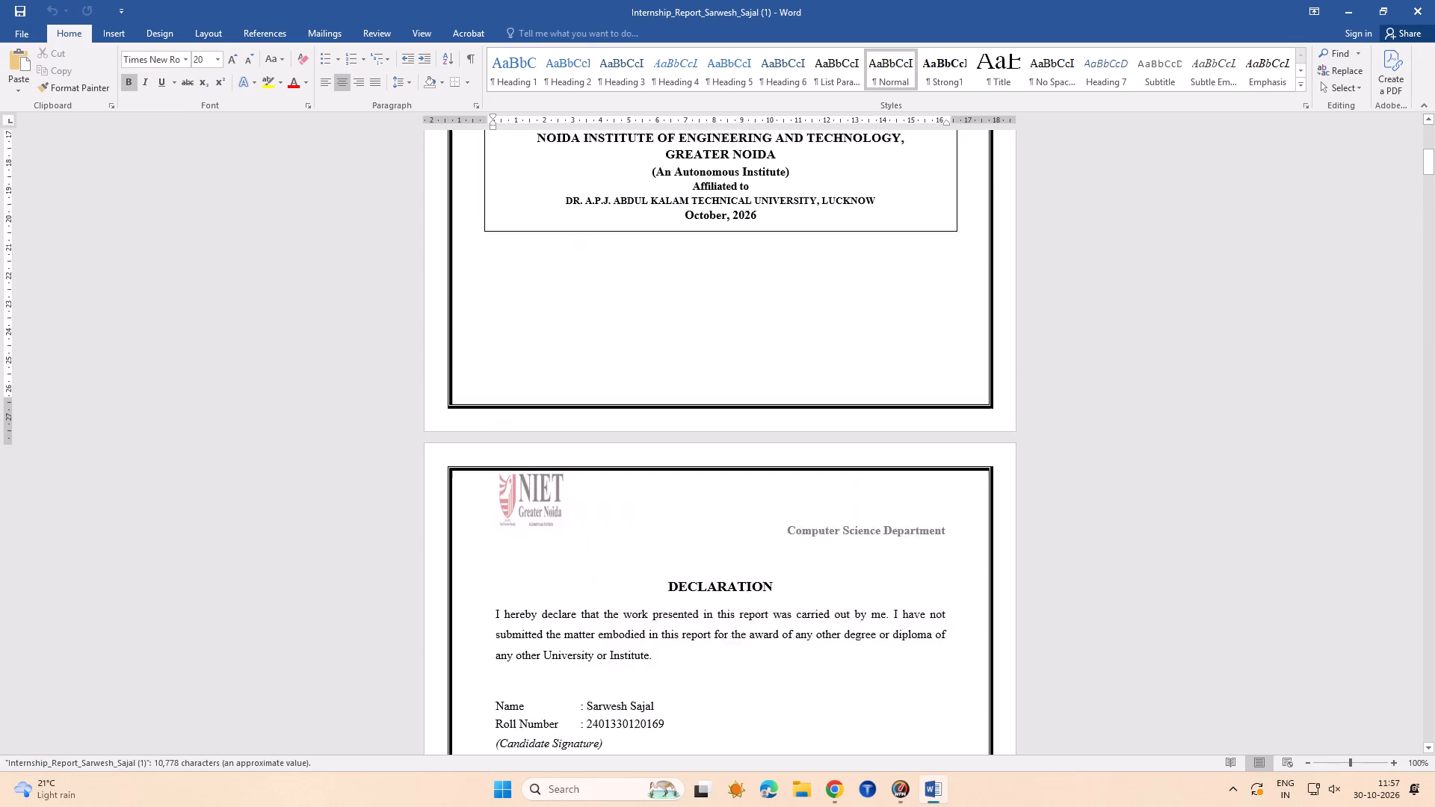
Insert the title MS before the institutional supervisor's name on the report's cover page.
scroll(777, 358, "up", 13)
scroll(777, 358, "down", 2)
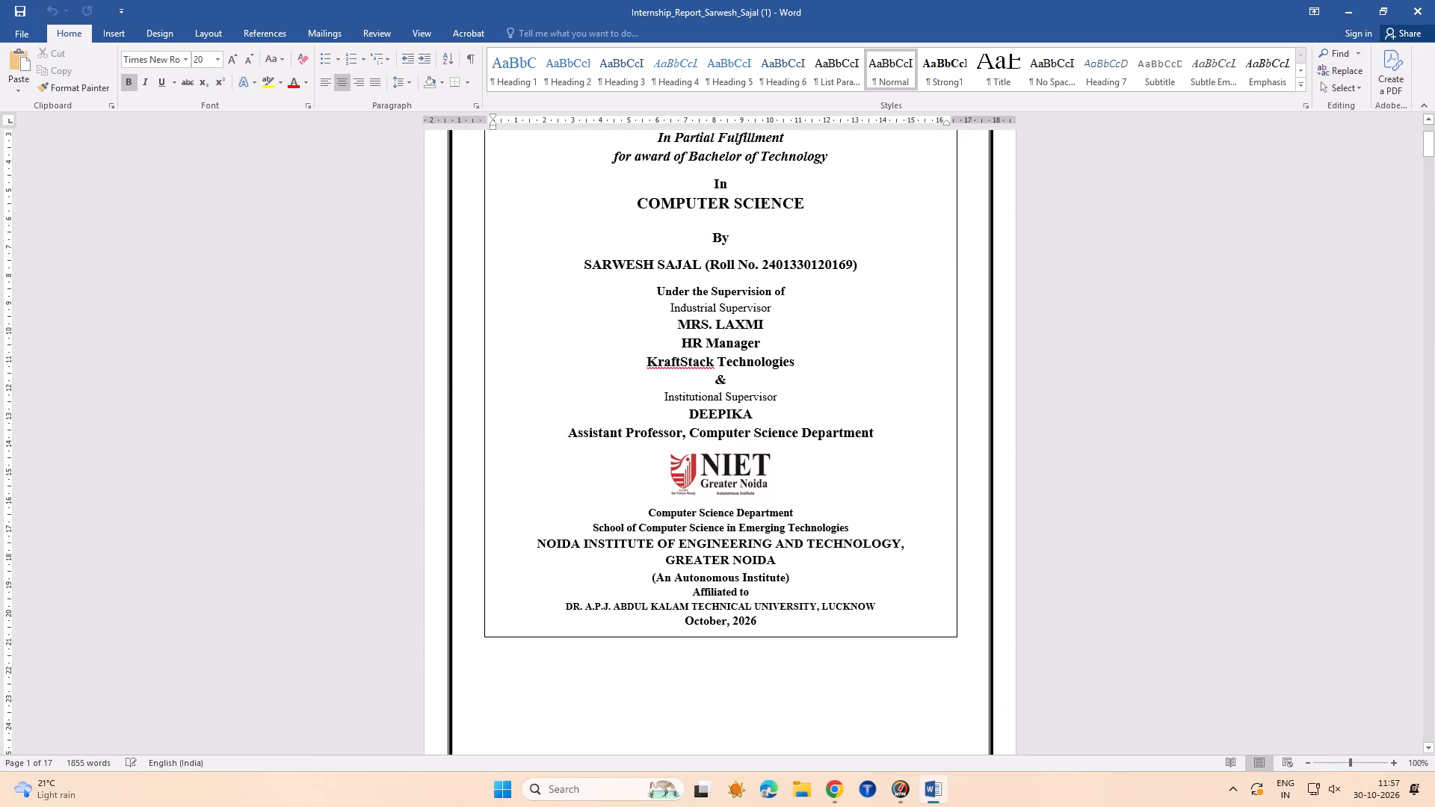
left_click(689, 418)
Add the title "MS." before the institutional supervisor's name on the report's cover page.
key("m")
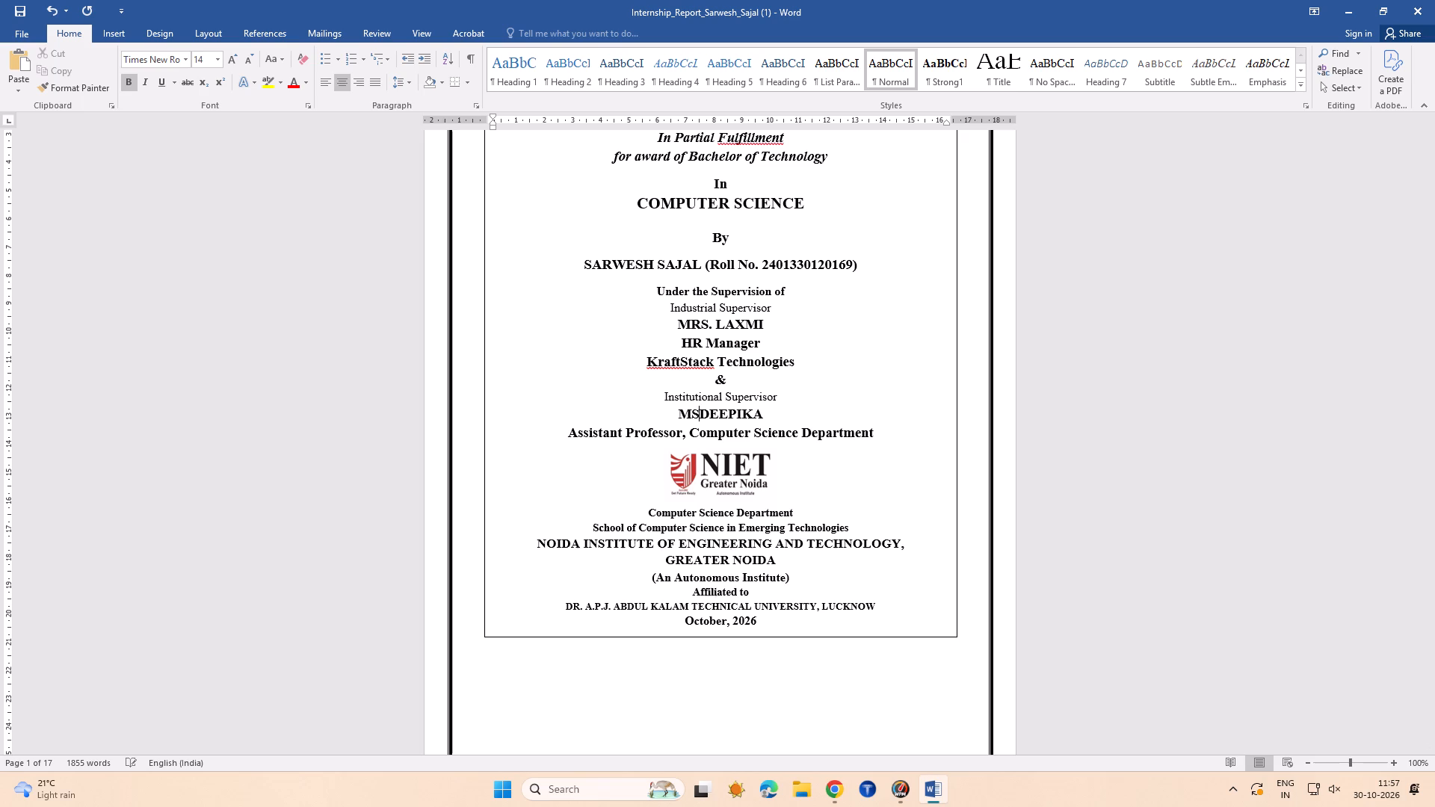
key("BackSpace")
type("S")
key("space")
key("BackSpace")
type(".")
key("space")
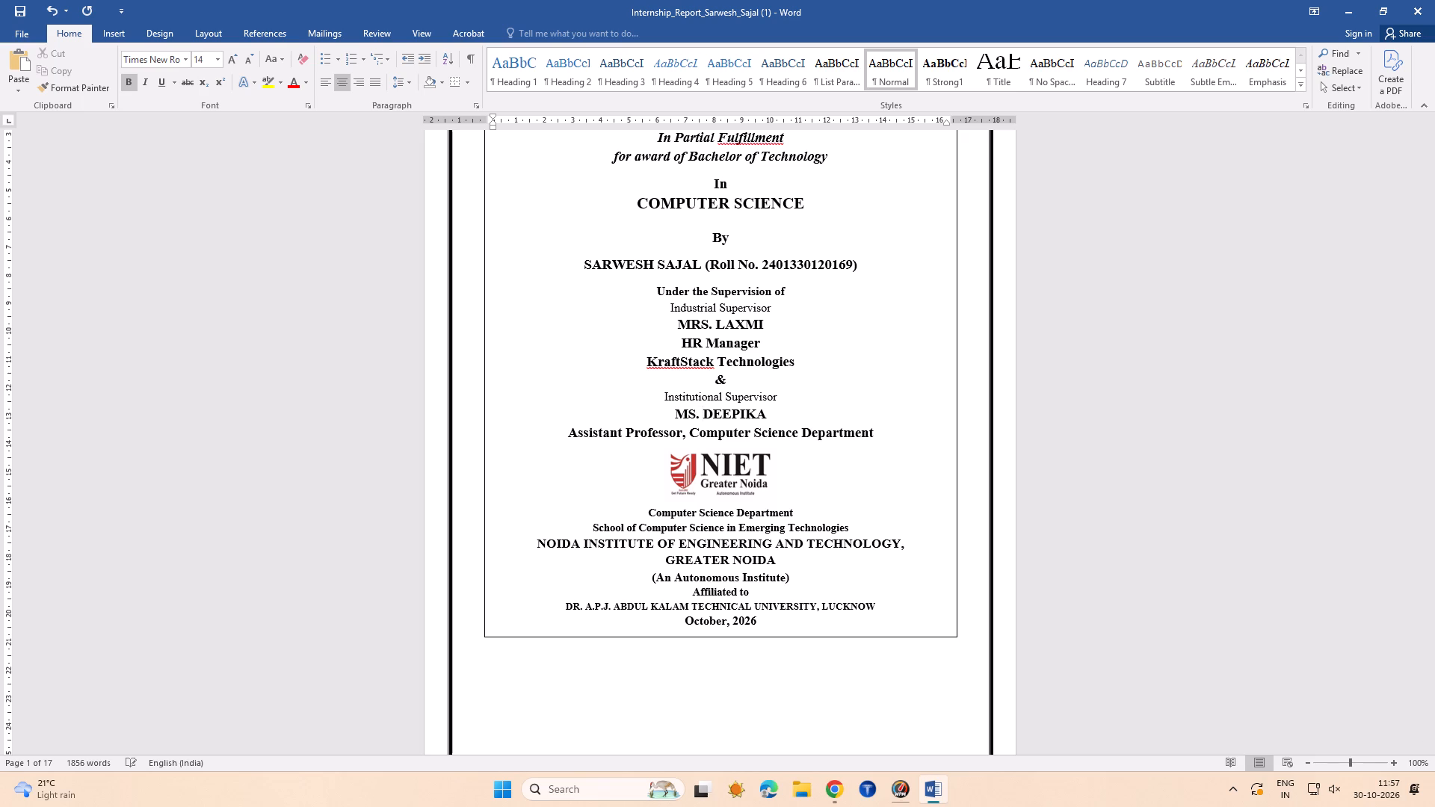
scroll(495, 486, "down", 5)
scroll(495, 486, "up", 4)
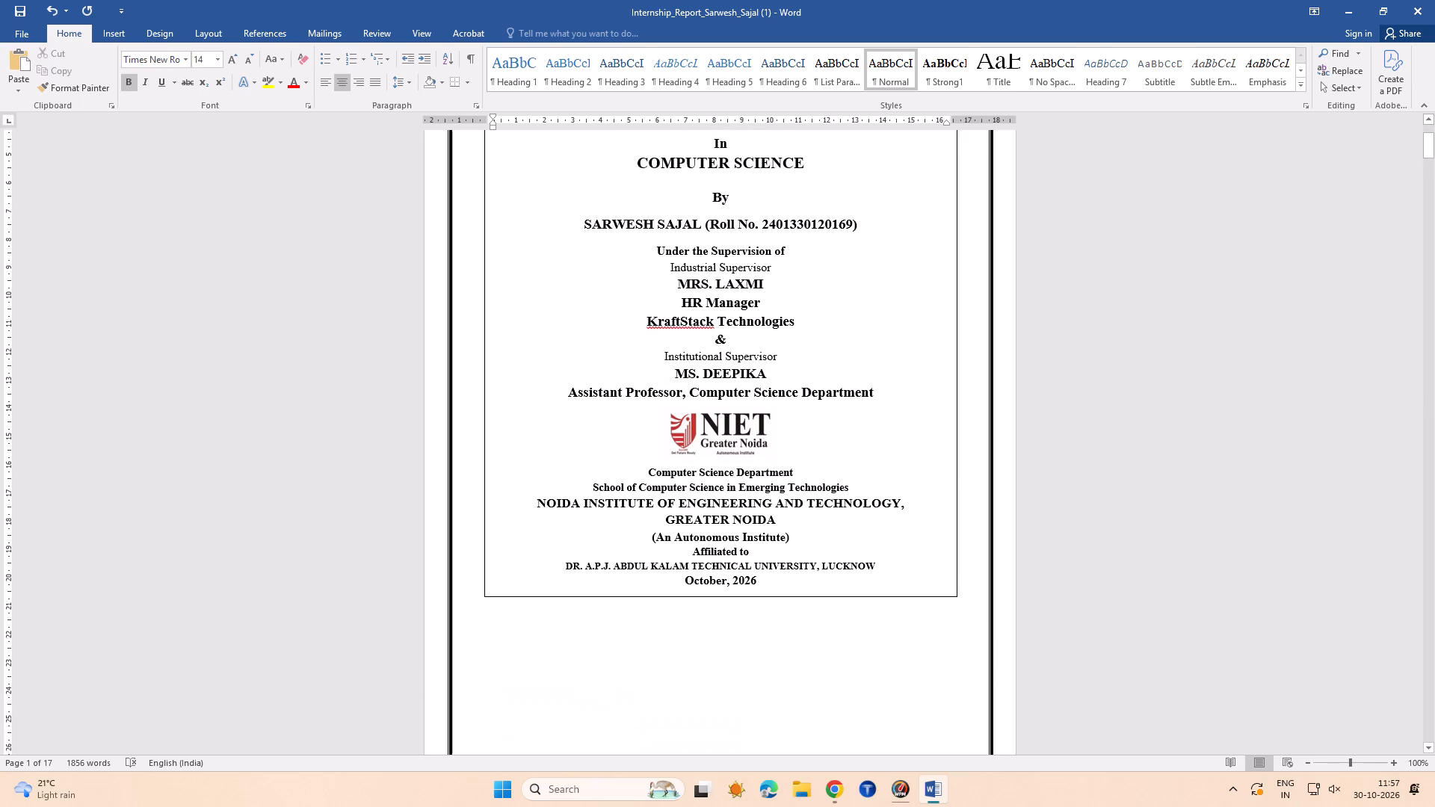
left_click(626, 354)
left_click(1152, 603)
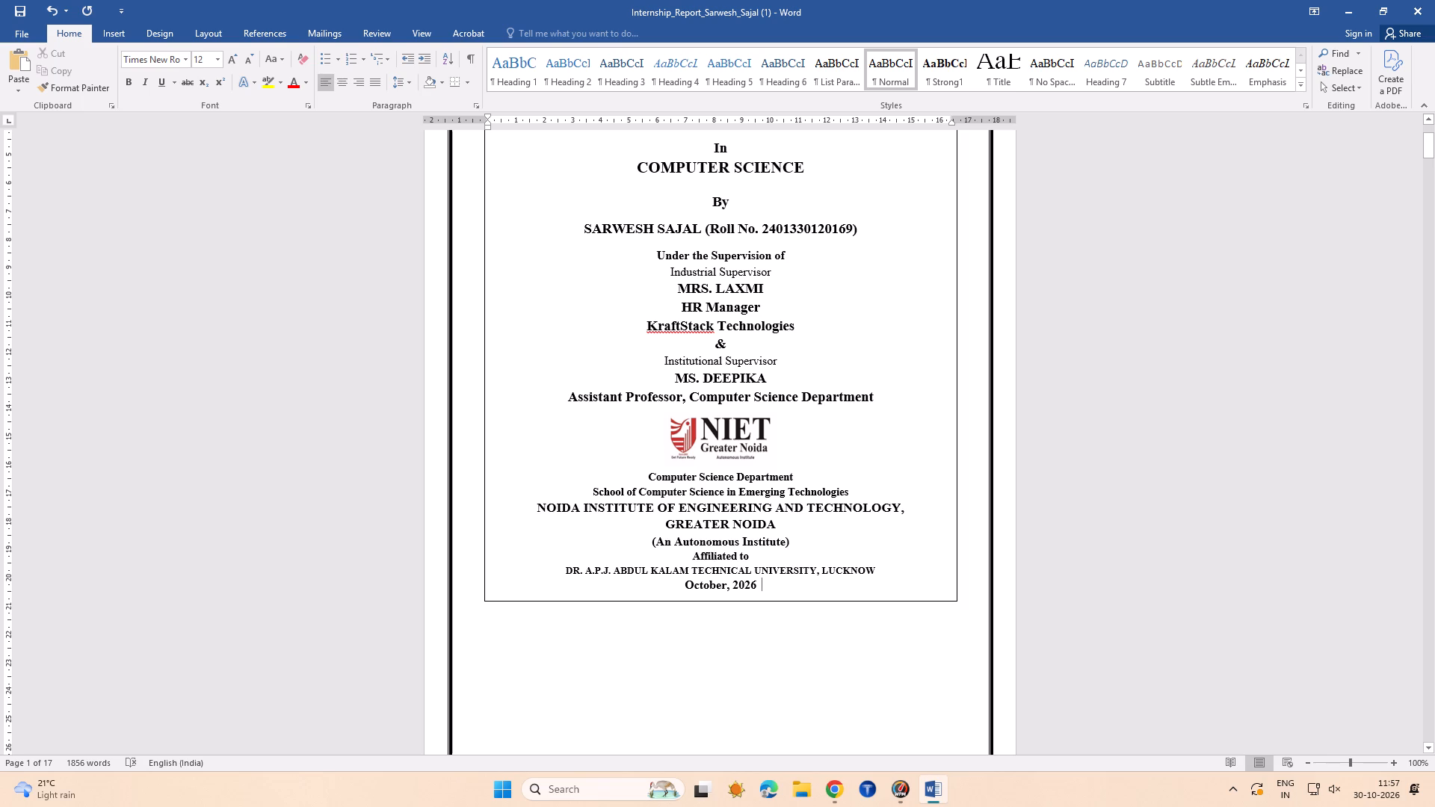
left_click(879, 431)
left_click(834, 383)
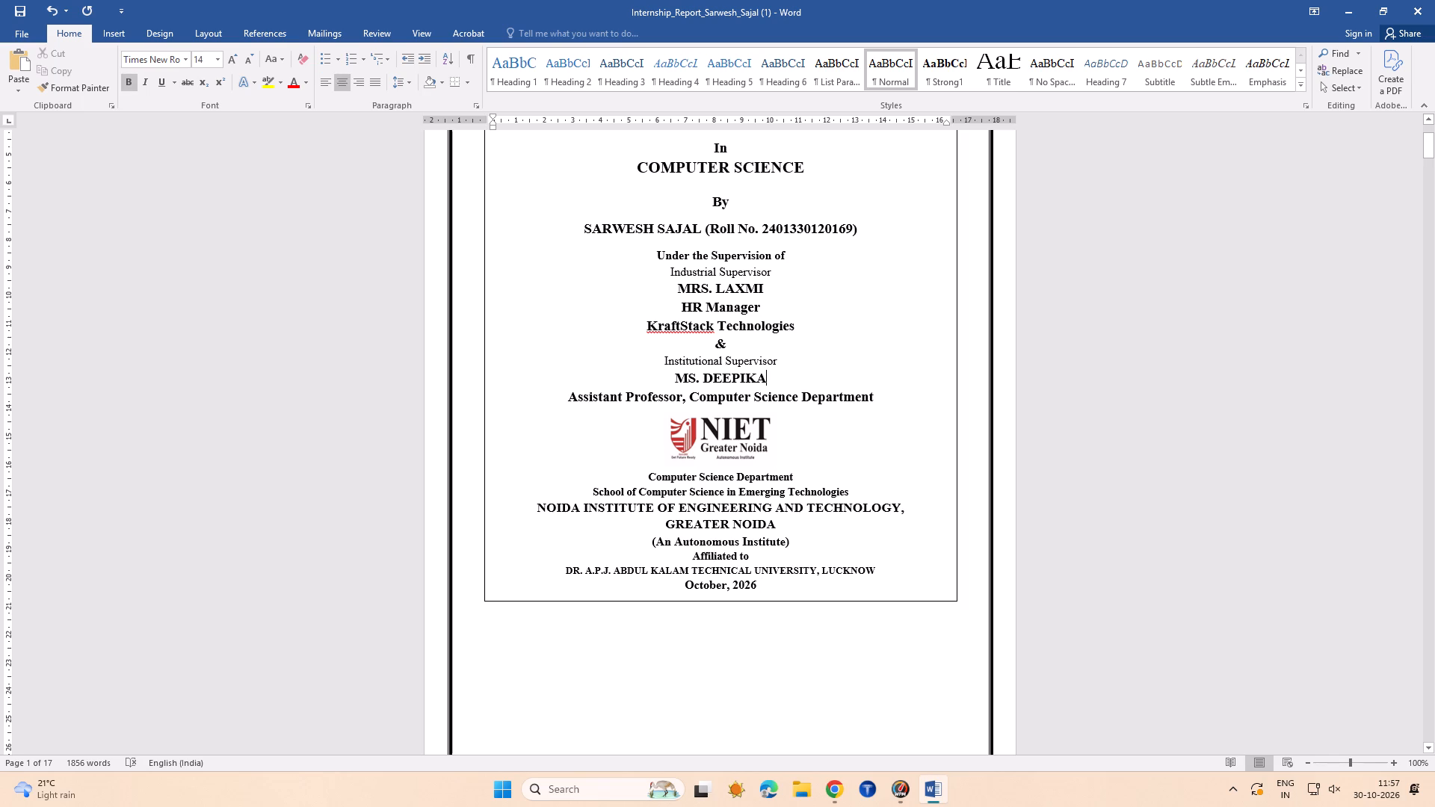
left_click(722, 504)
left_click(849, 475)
Change the industrial supervisor's title on the cover page to "MS.".
left_click(886, 430)
key("Up")
key("Up")
key("Up")
key("Up")
key("Up")
key("Up")
key("Up")
key("Left")
key("Left")
key("Left")
key("Left")
key("Left")
key("Left")
key("Left")
key("Left")
key("BackSpace")
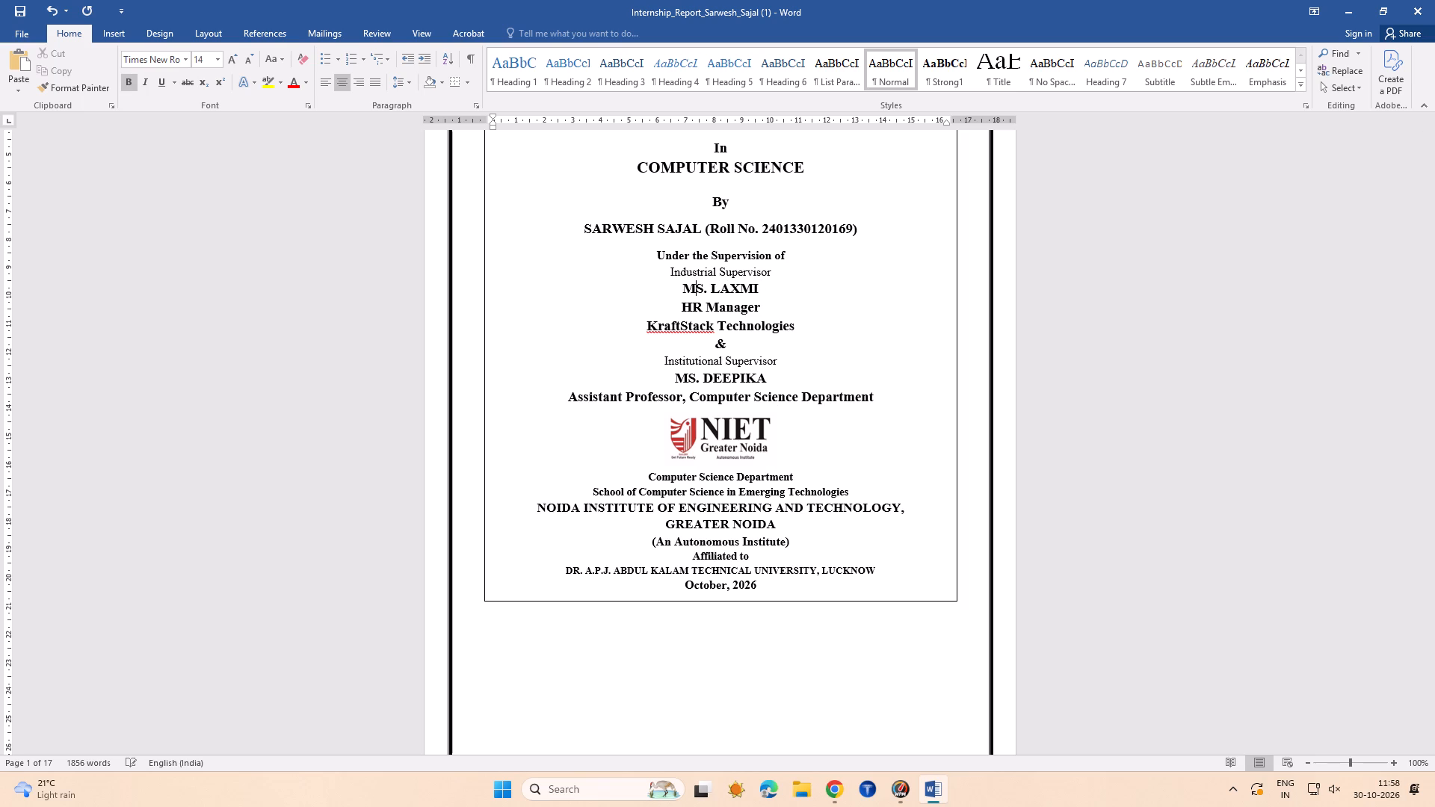
Review the report from the cover page through the declaration to the institute certificate page.
key("Down")
key("Down")
key("Down")
key("Down")
key("Down")
key("Down")
key("Down")
key("Down")
key("Down")
key("Down")
key("Down")
key("Down")
key("Down")
key("Down")
key("Down")
key("Down")
key("Down")
key("Down")
key("Down")
key("Down")
key("Down")
key("Down")
key("Down")
key("Down")
key("Down")
key("Down")
key("Down")
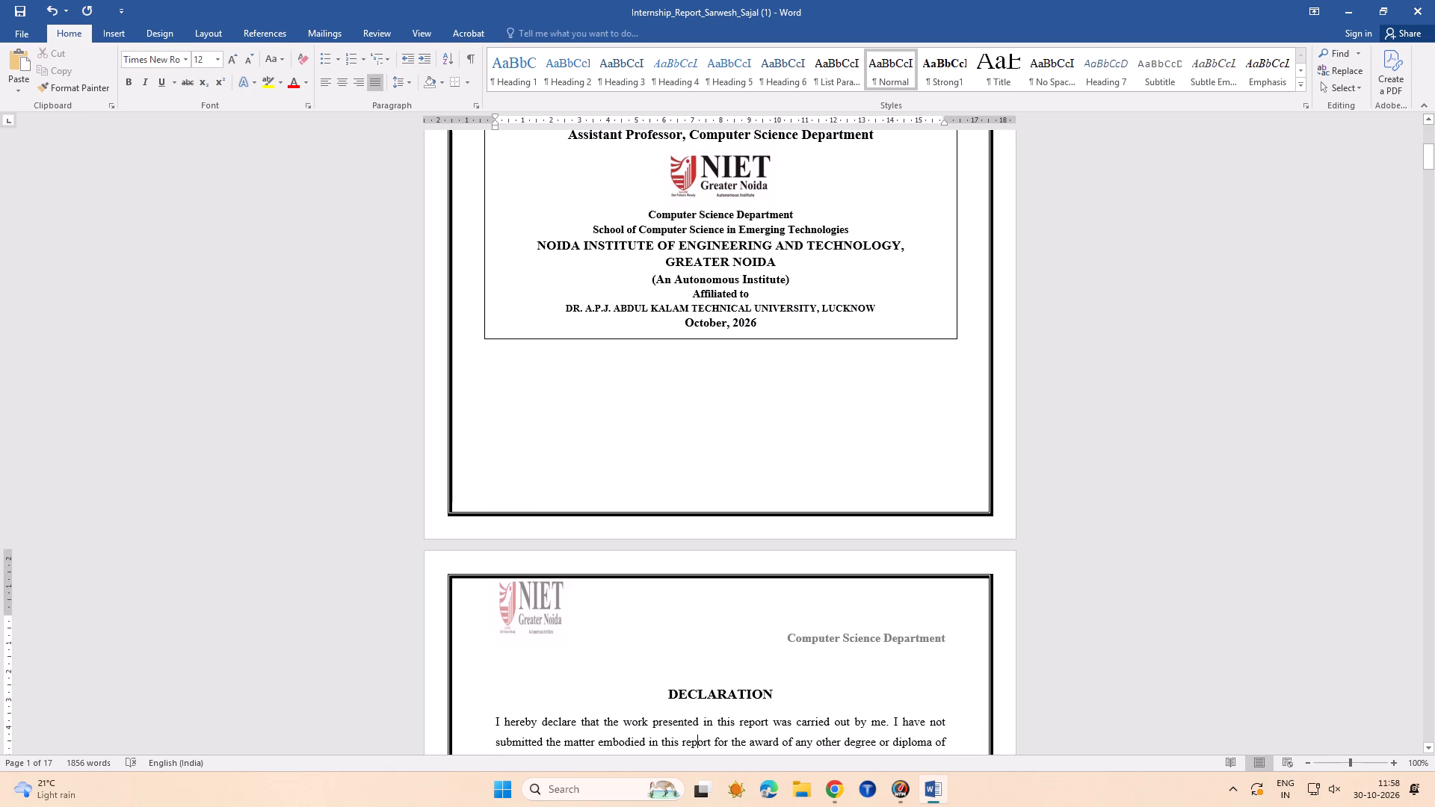
key("Up")
key("Up")
key("Up")
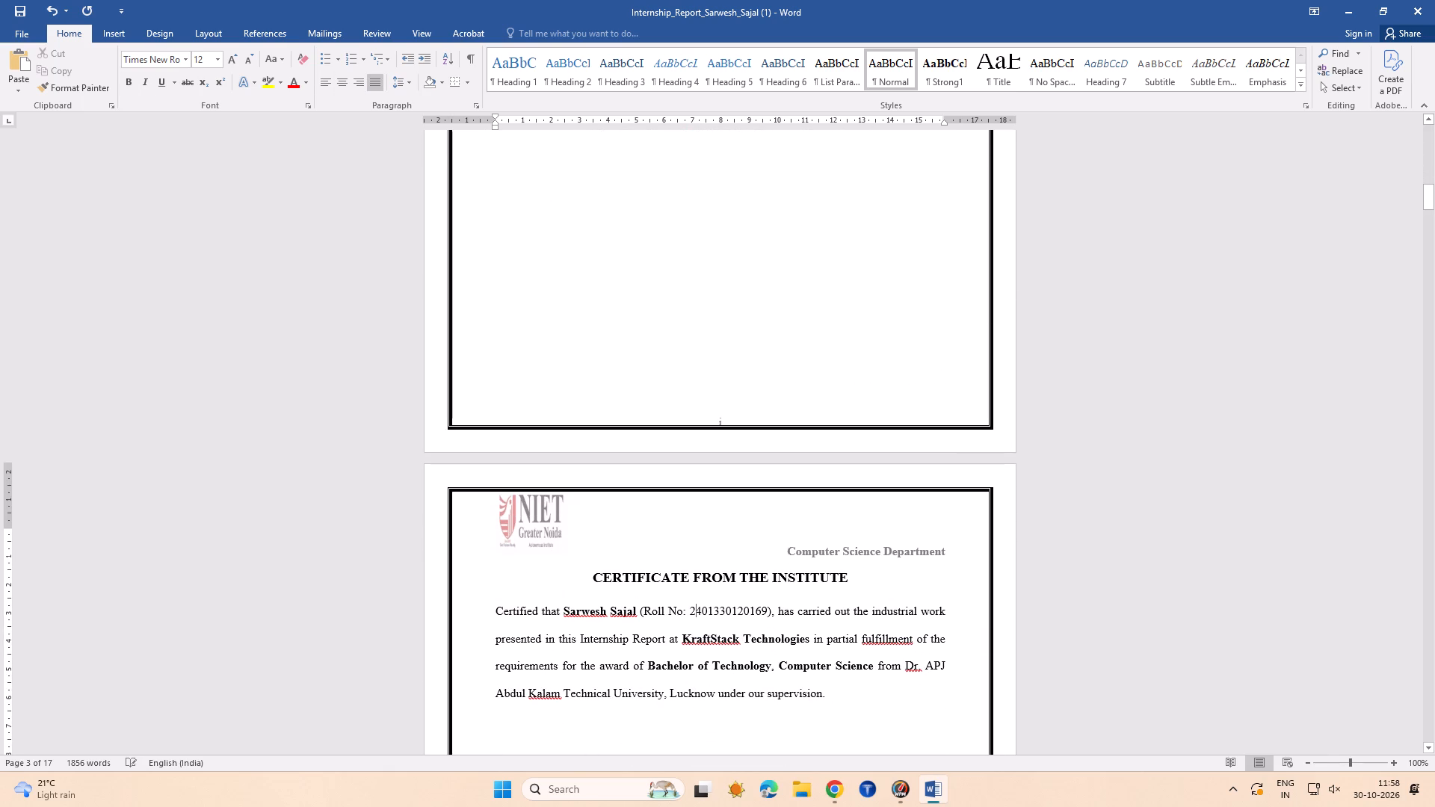
left_click(1089, 567)
left_click(922, 491)
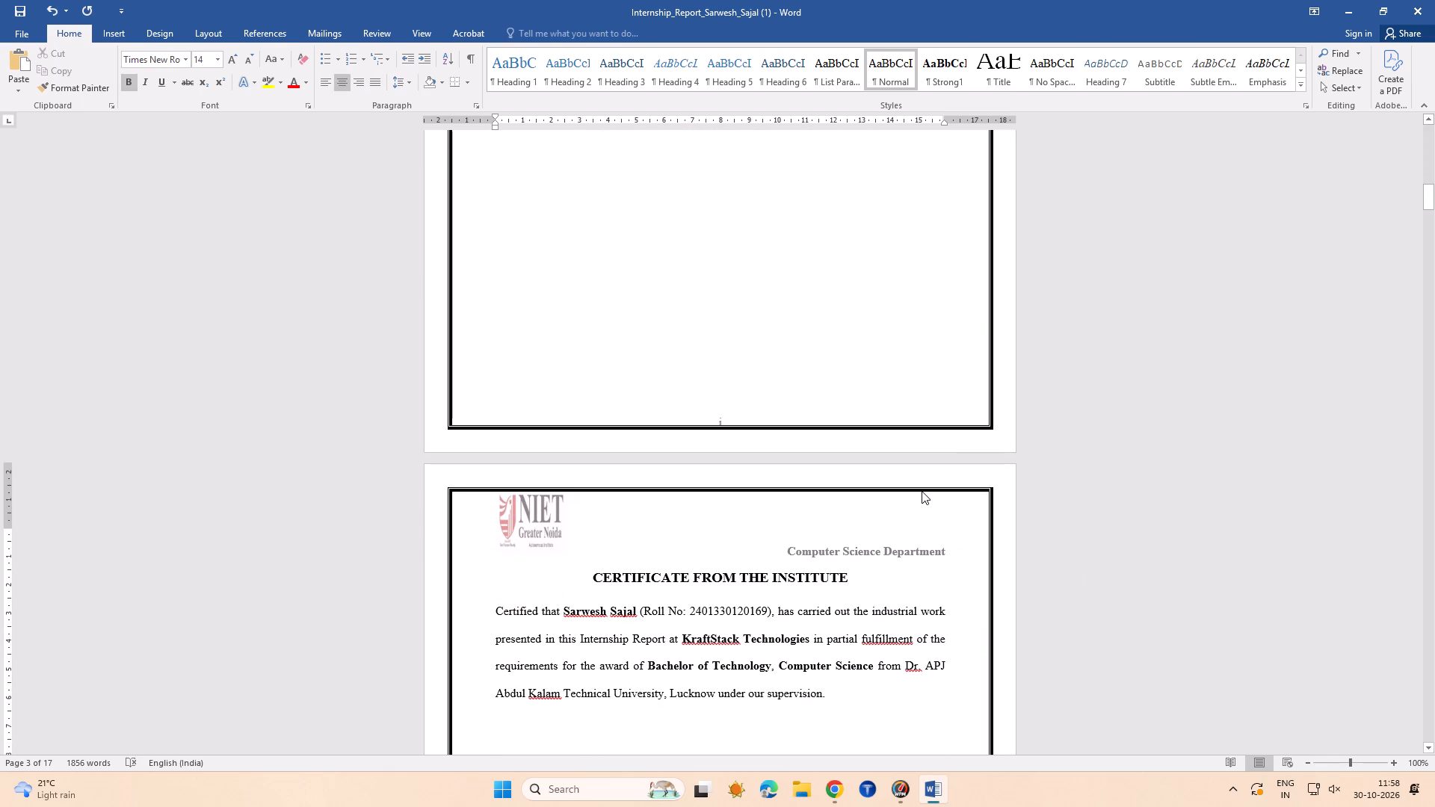
Recheck the declaration page and read on through the certificate pages up to the industry certificate.
left_click(777, 365)
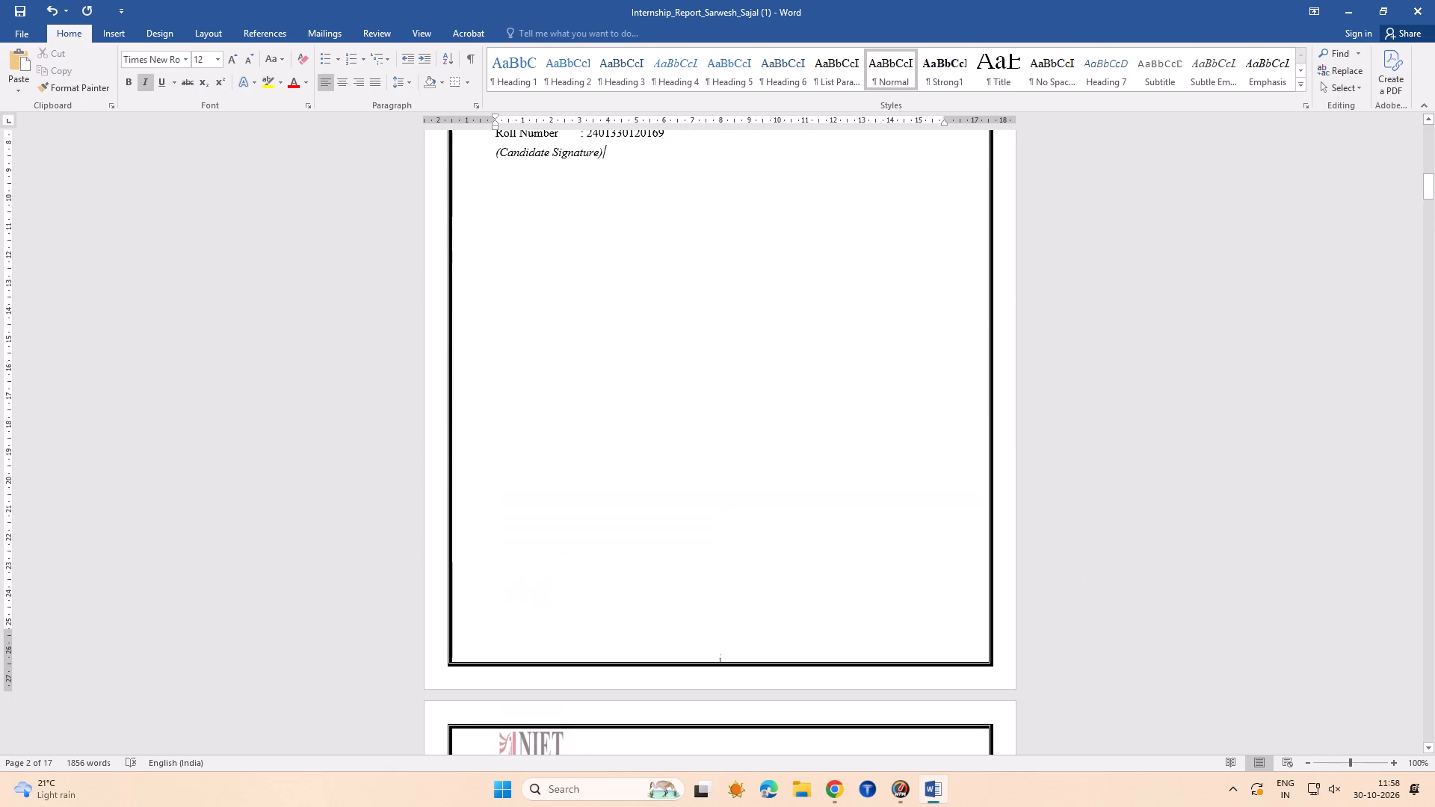
key("Up")
key("Up")
key("Up")
key("Up")
key("Up")
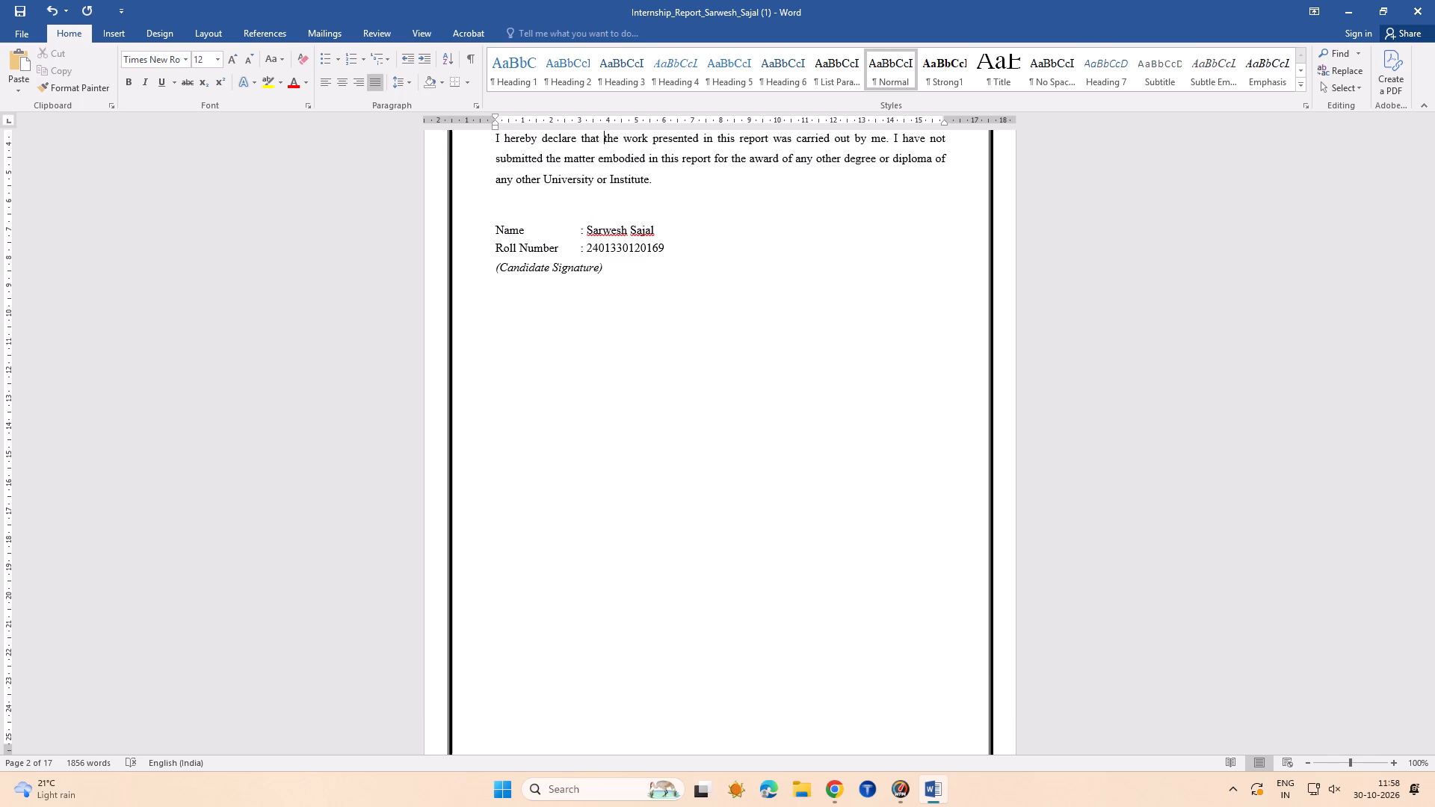
key("Up")
key("Up")
key("Down")
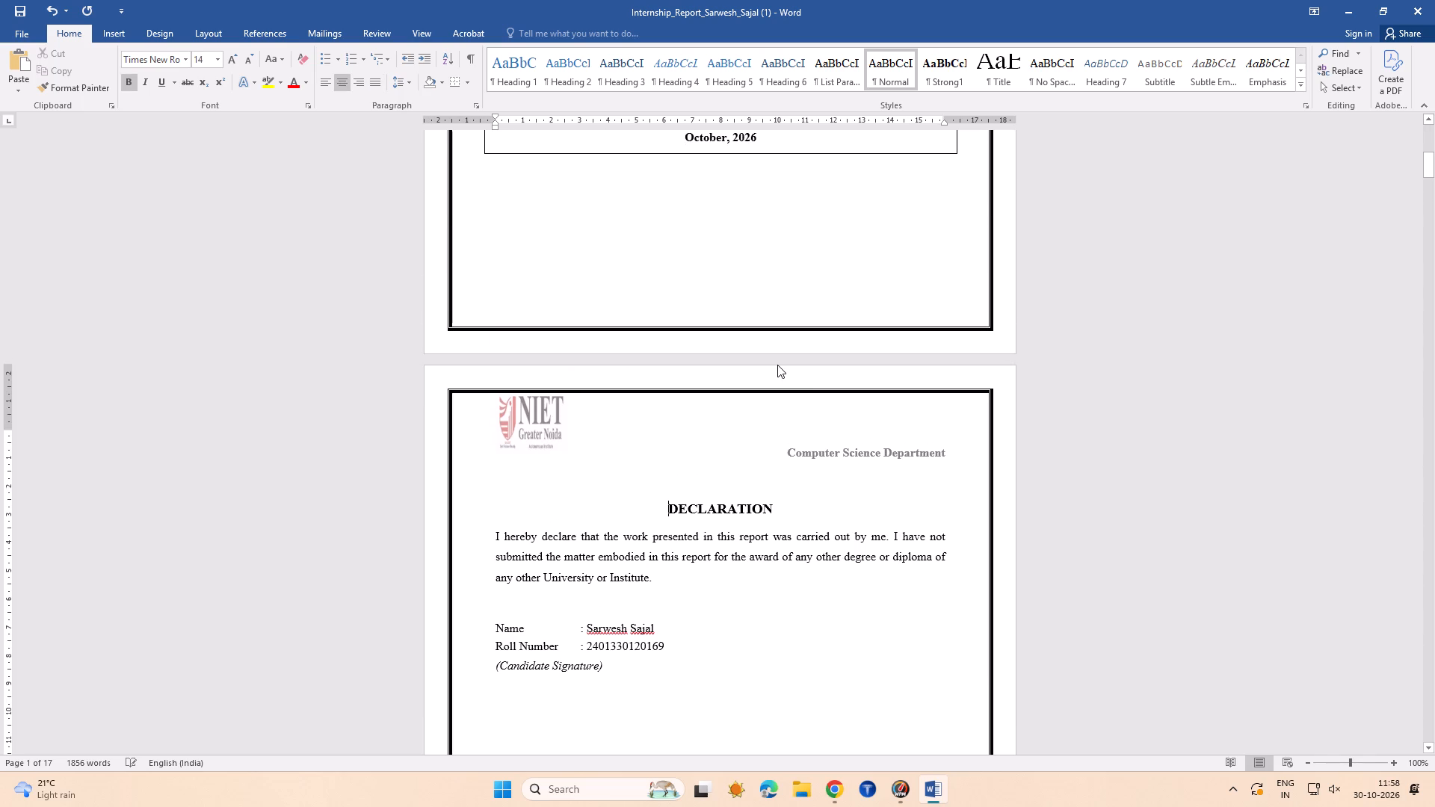
key("Down")
key("Down")
key("Down")
key("Down")
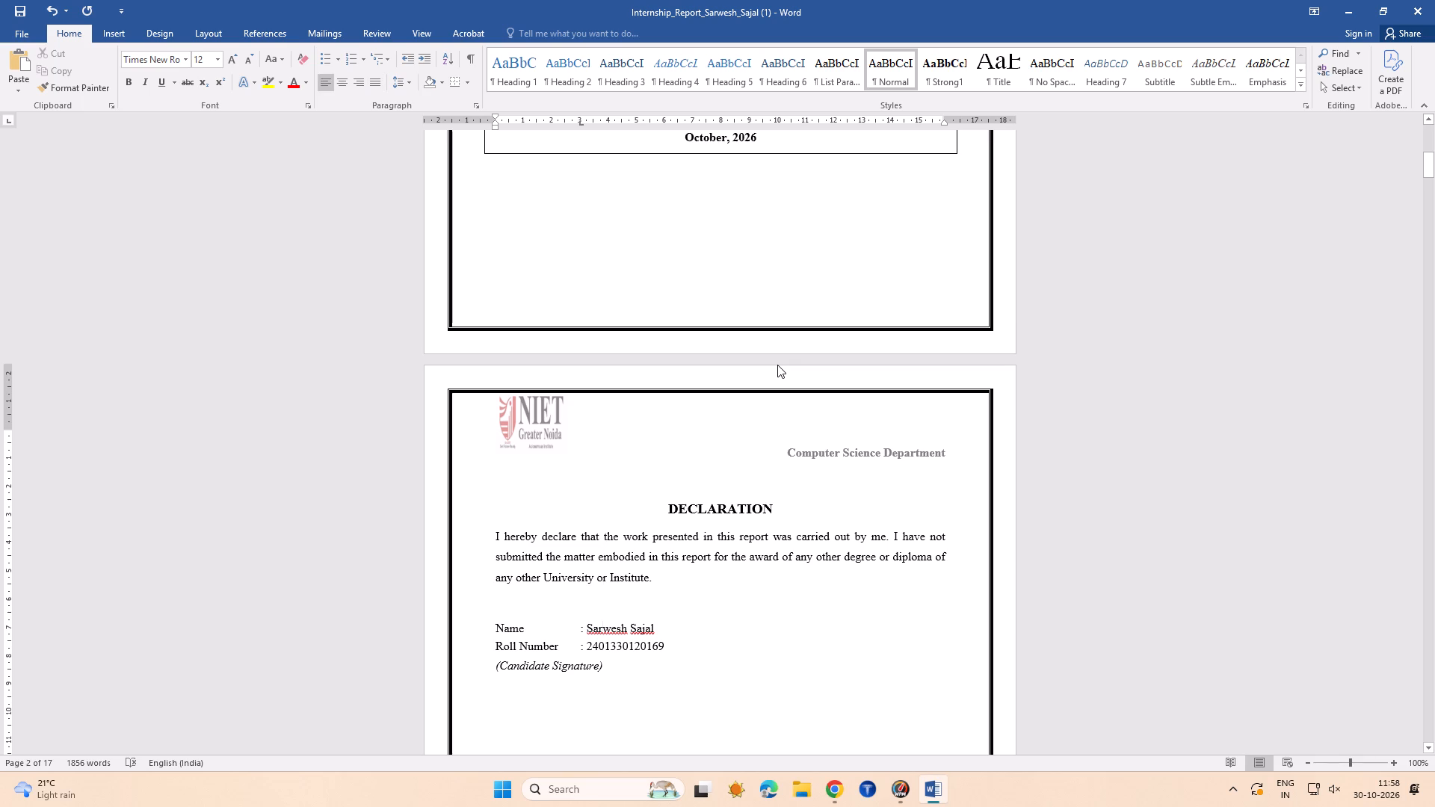
key("Down")
key("Down")
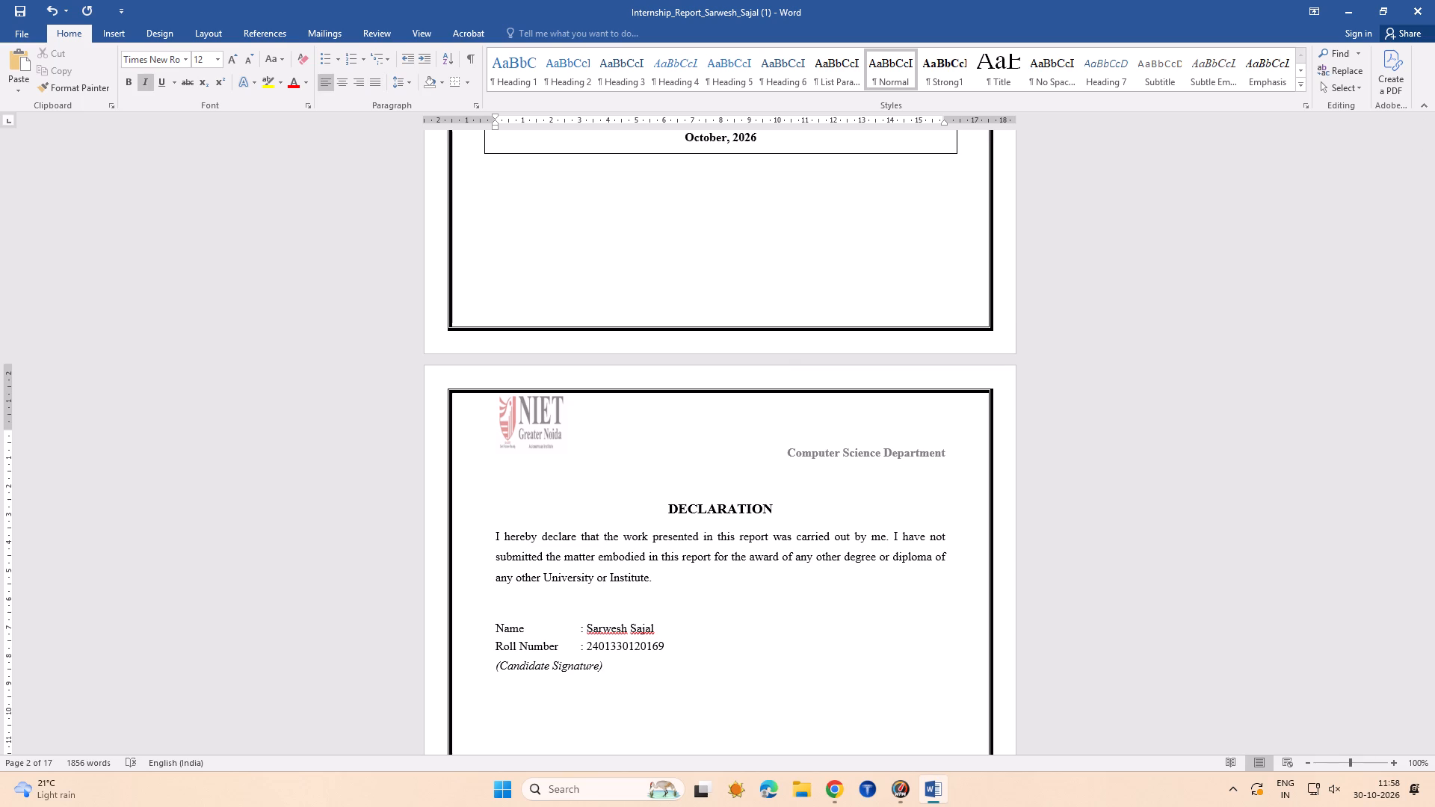
key("Down")
key("Down")
key("Down")
key("Down")
key("Down")
key("Down")
key("Down")
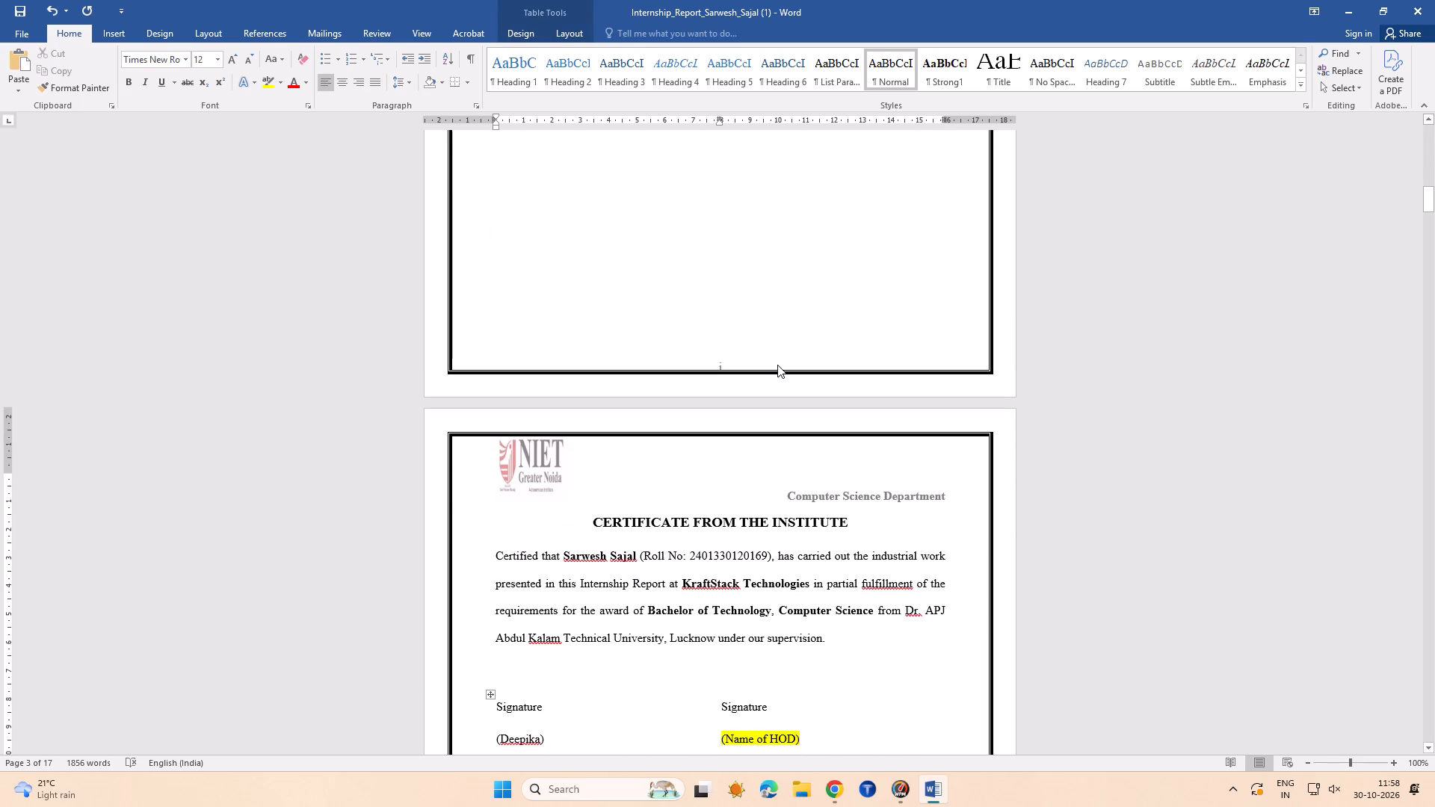
Review the institute certificate page, especially the supervisor and HOD signature block, against the industry certificate page that follows.
key("Down")
key("Down")
key("Down")
key("Down")
key("Down")
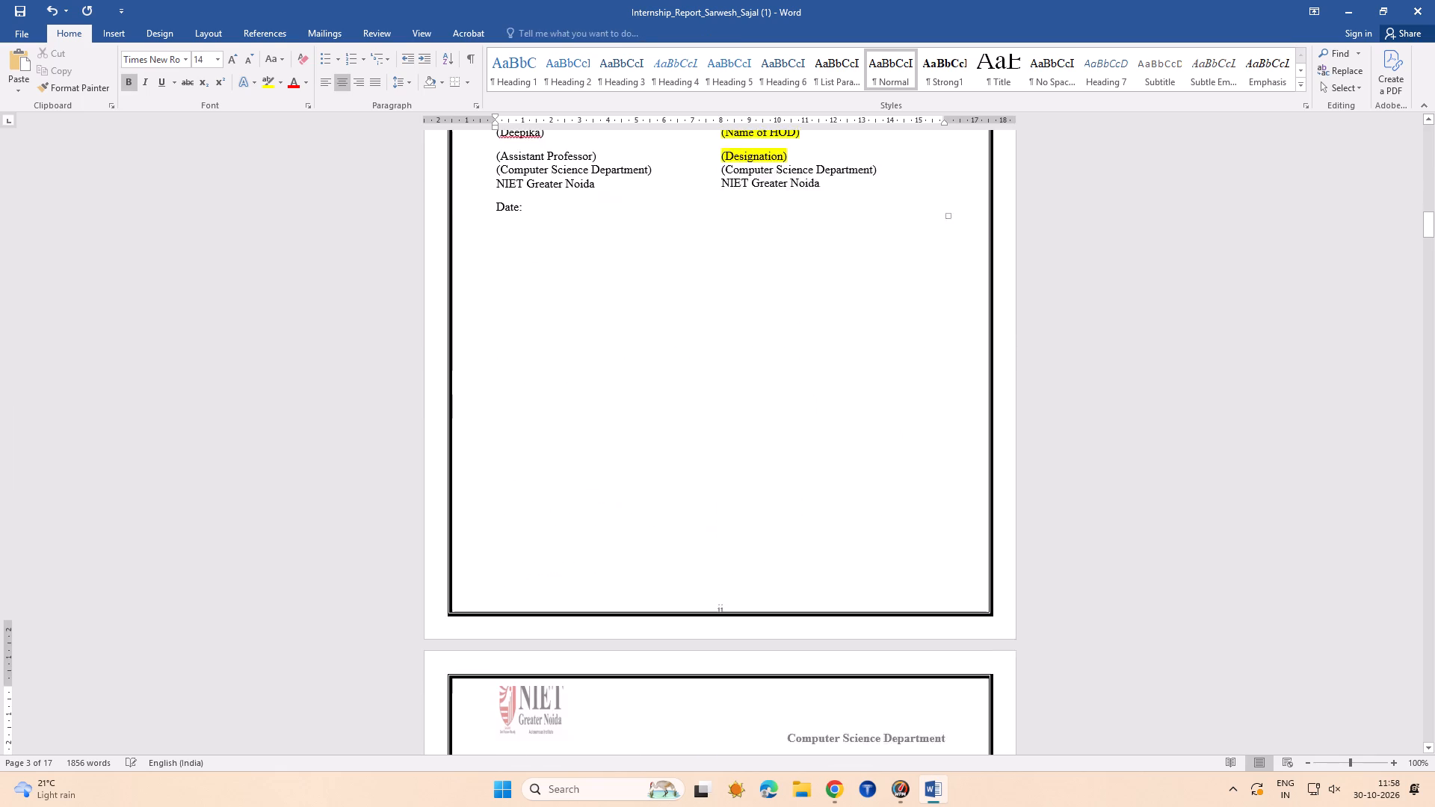
key("Up")
key("Up")
key("Up")
key("Up")
key("Up")
key("Up")
key("Up")
key("Up")
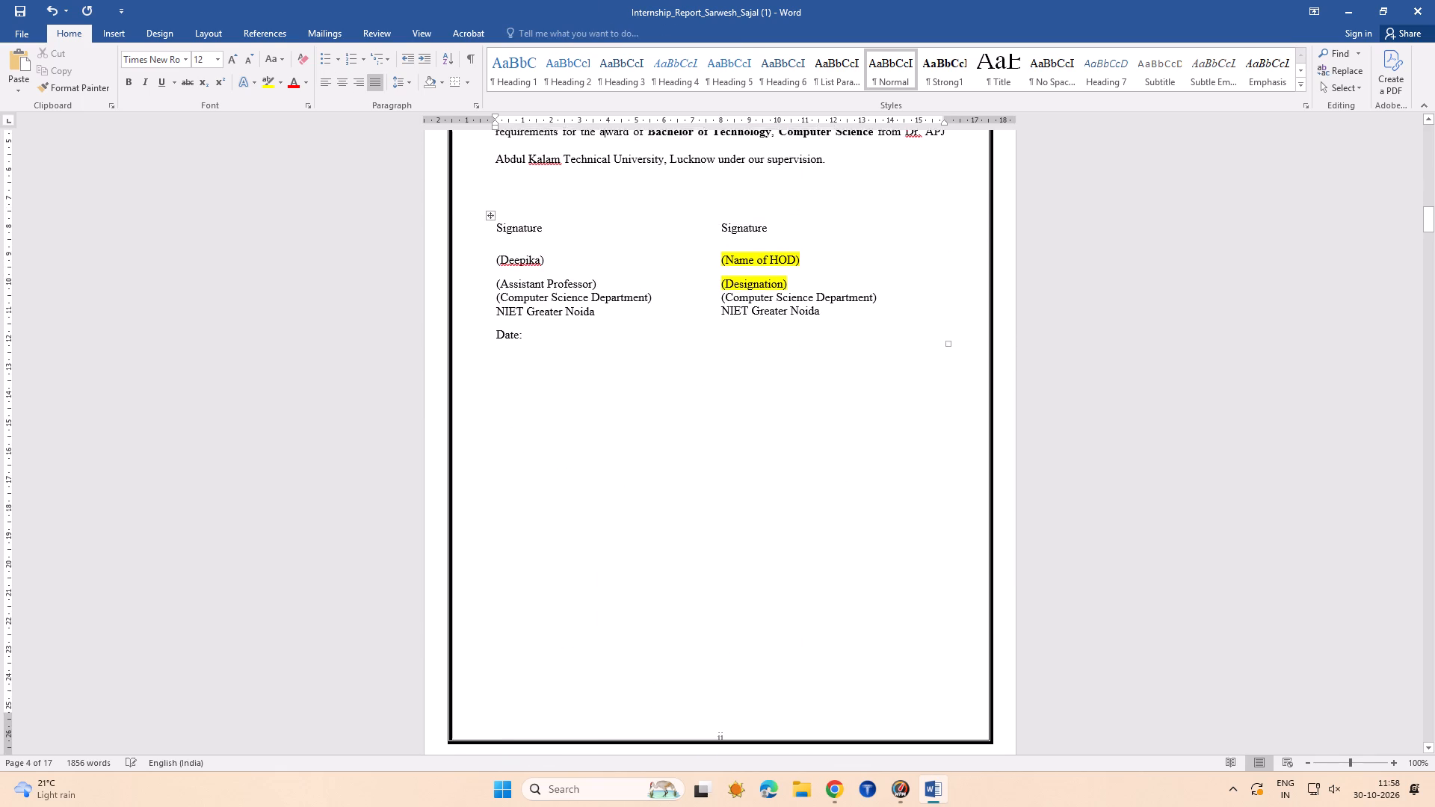
left_click(793, 571)
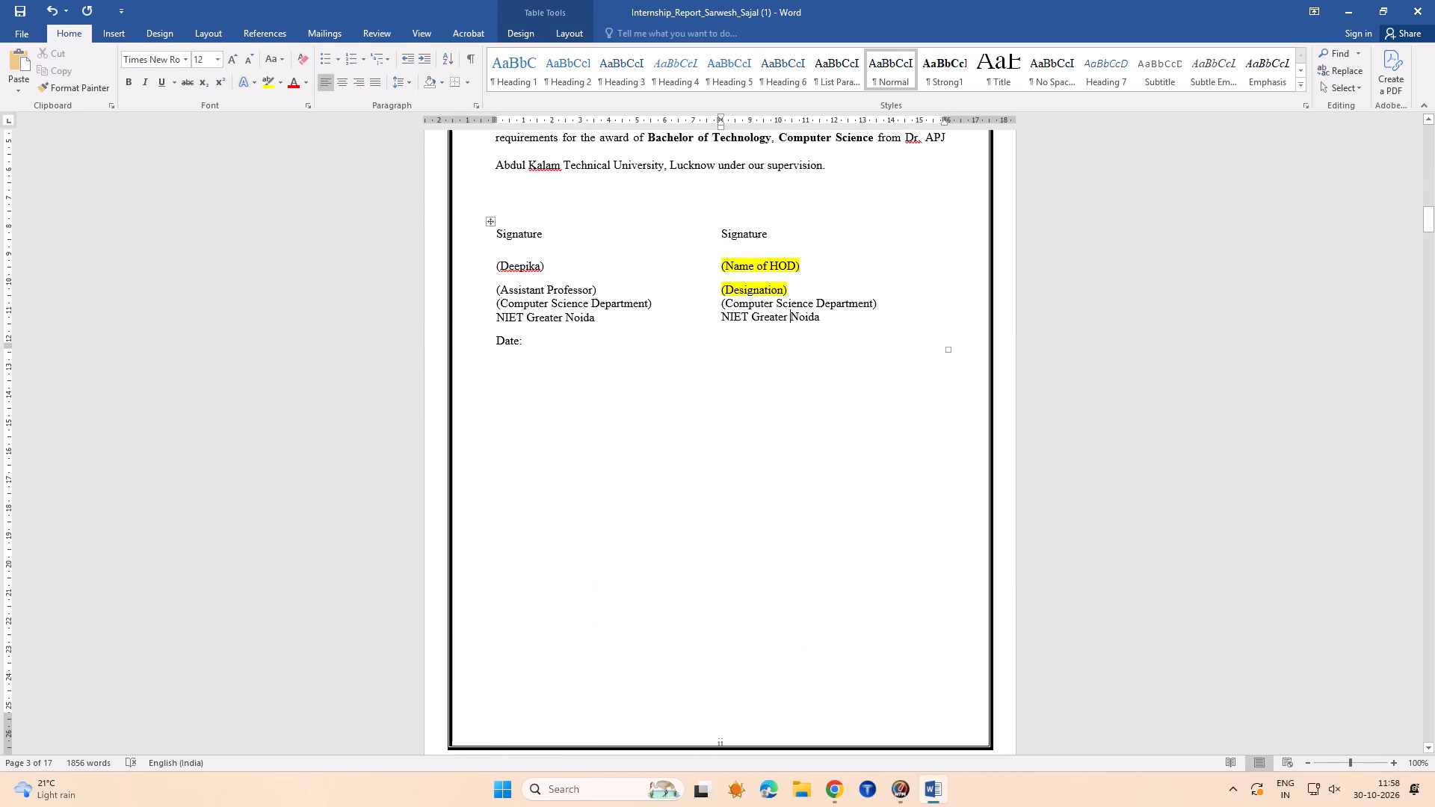
left_click(665, 598)
key("Escape")
left_click(1408, 531)
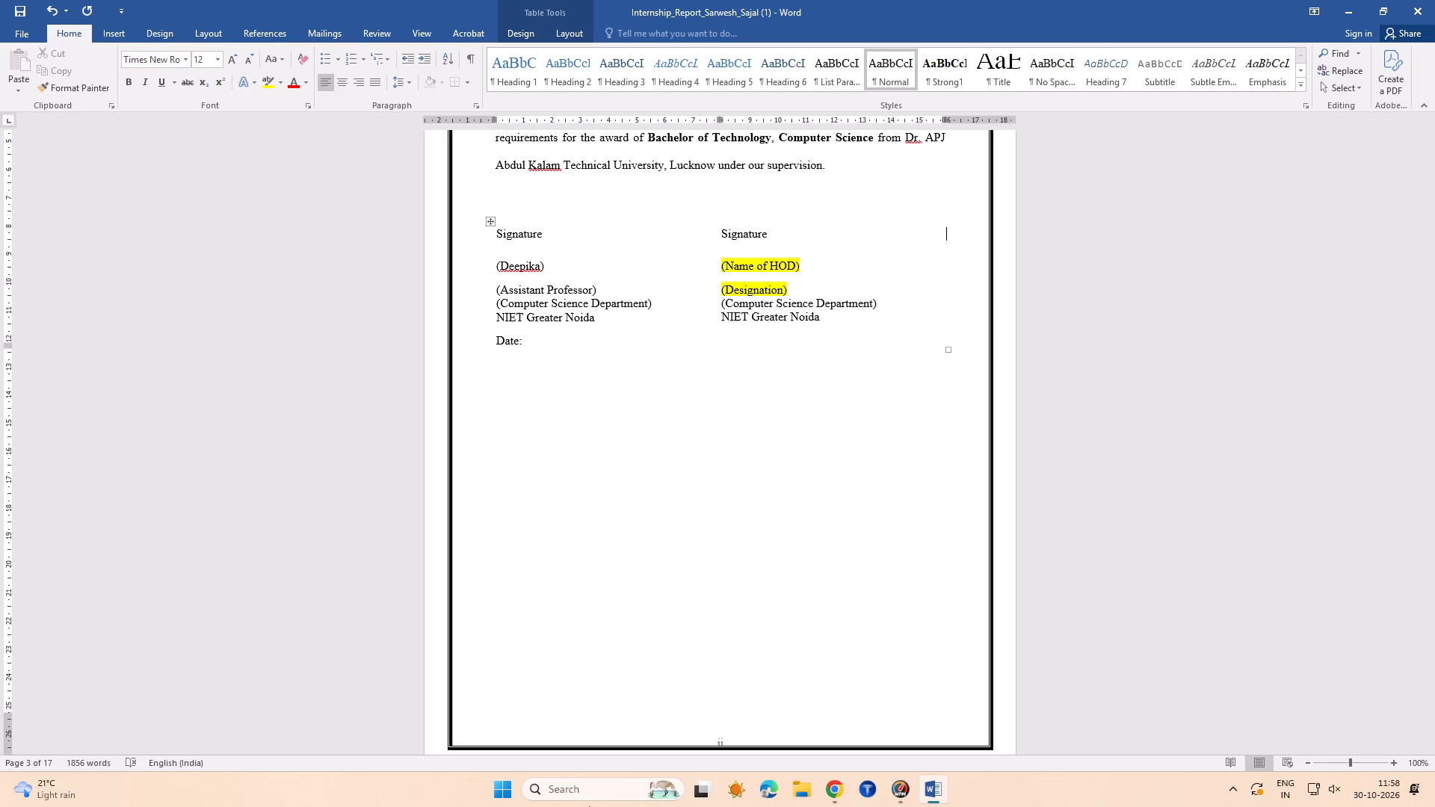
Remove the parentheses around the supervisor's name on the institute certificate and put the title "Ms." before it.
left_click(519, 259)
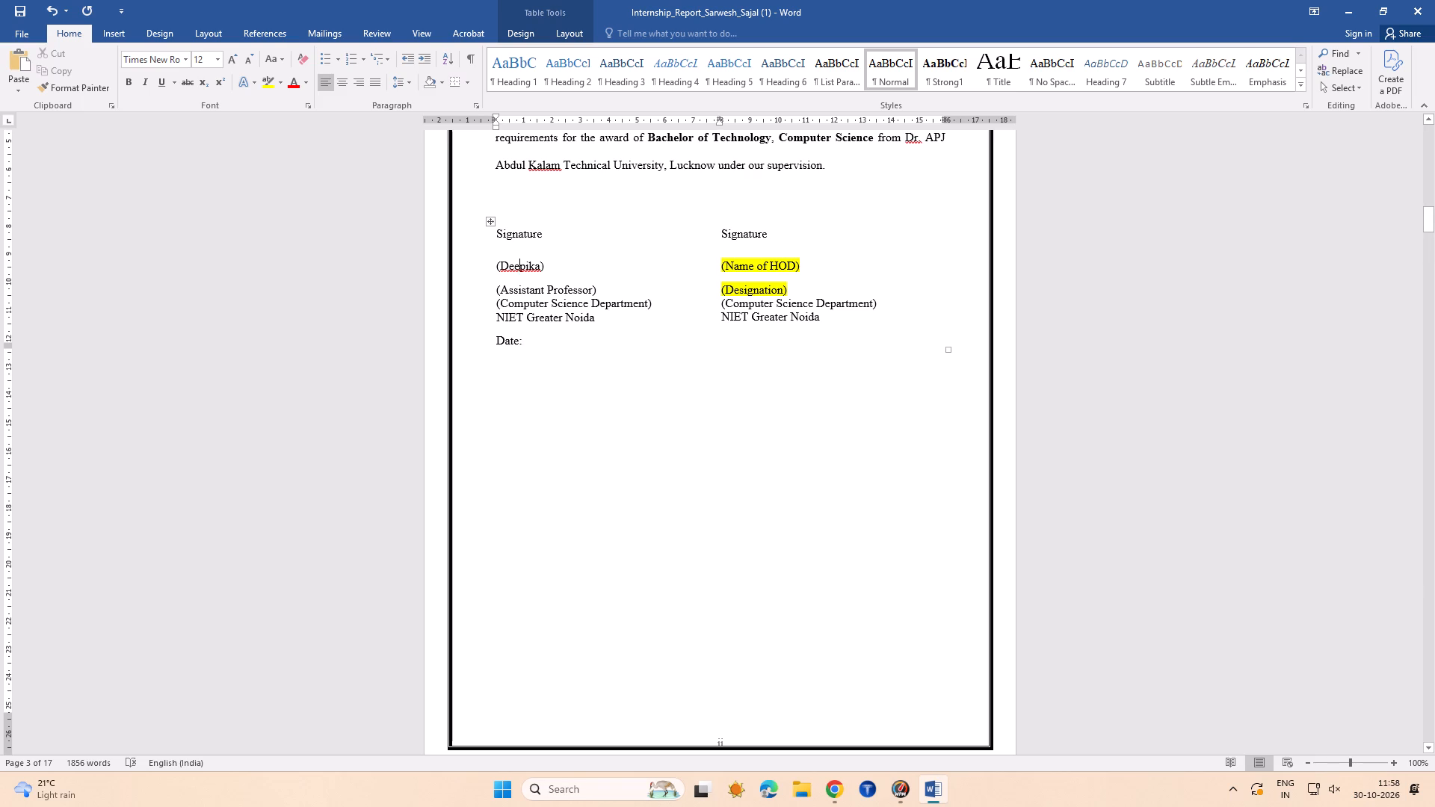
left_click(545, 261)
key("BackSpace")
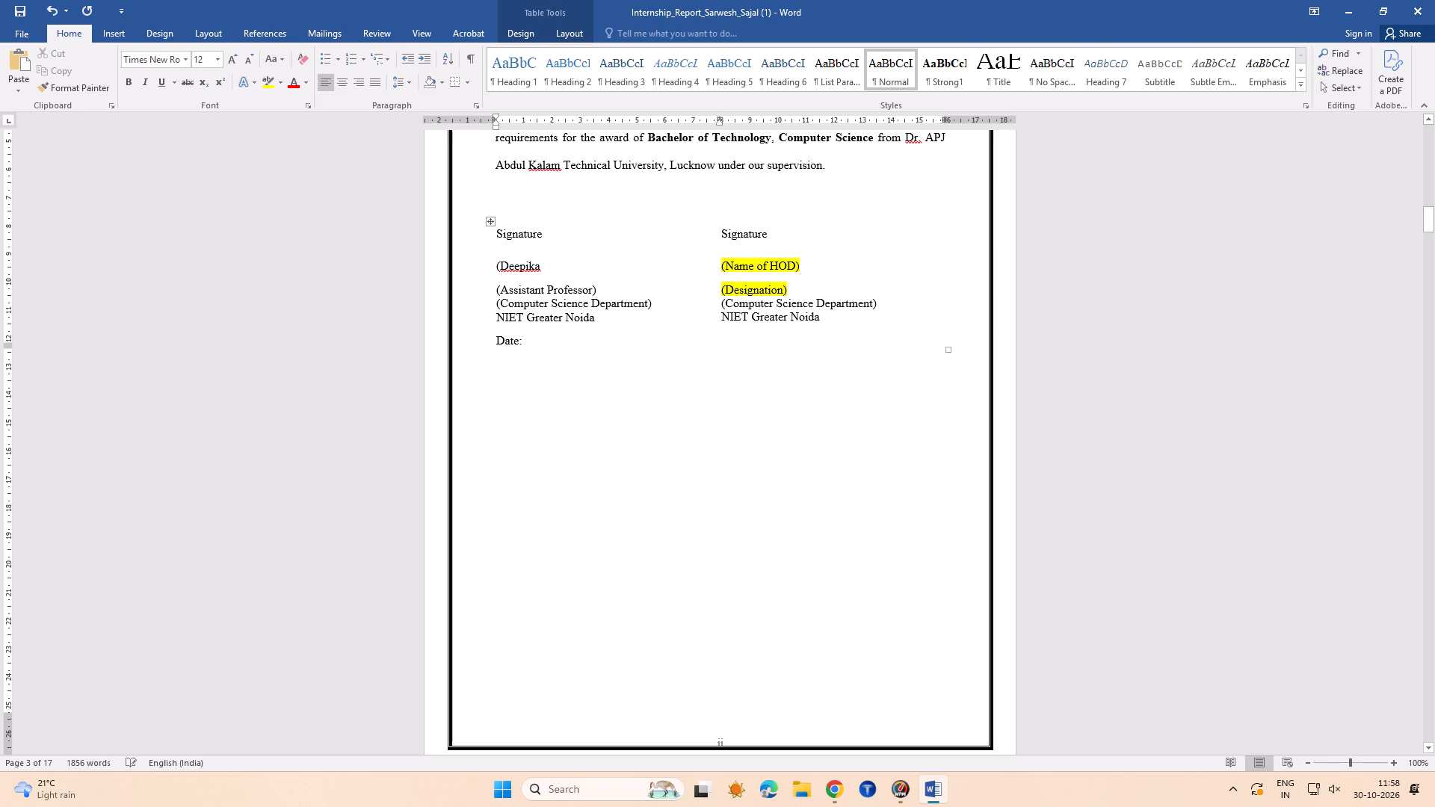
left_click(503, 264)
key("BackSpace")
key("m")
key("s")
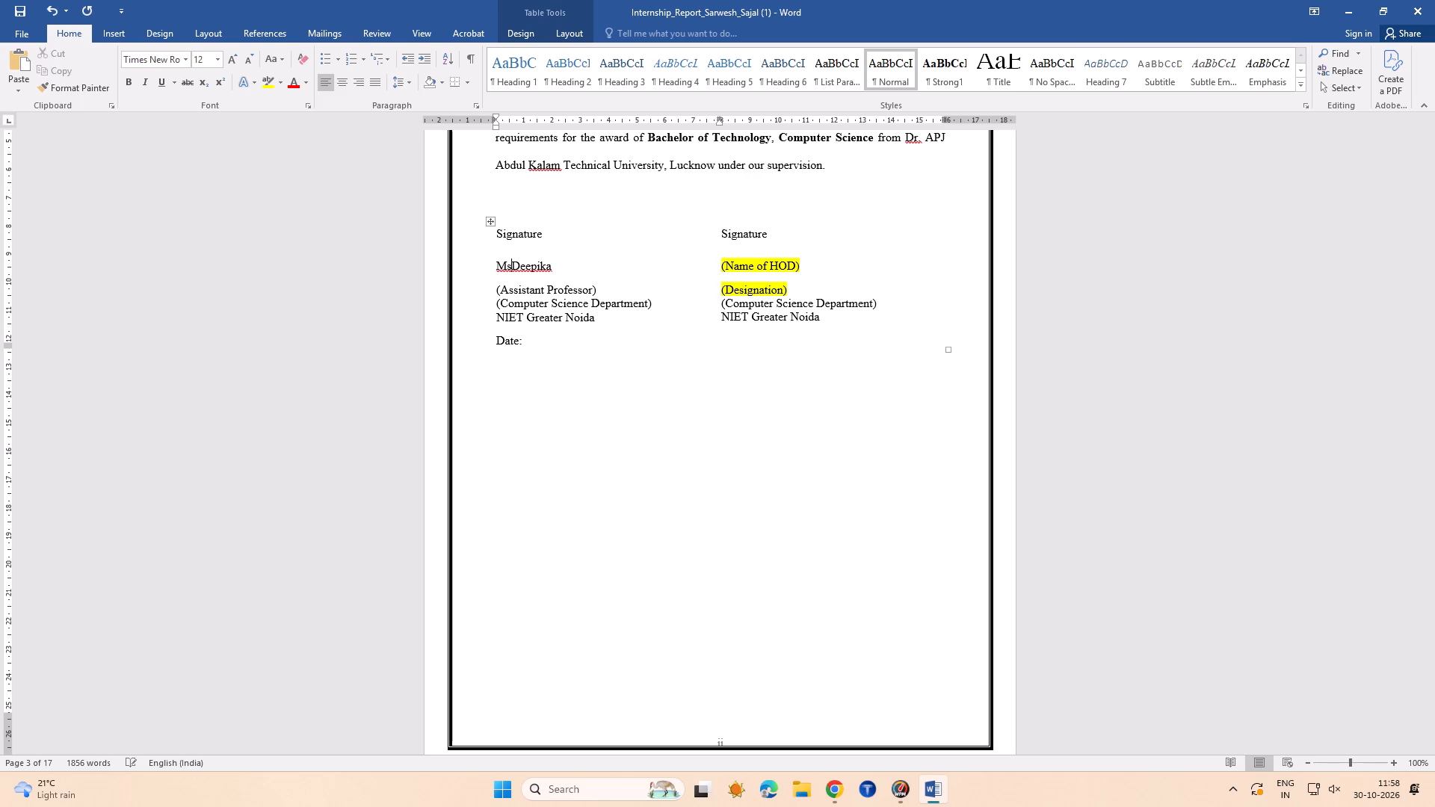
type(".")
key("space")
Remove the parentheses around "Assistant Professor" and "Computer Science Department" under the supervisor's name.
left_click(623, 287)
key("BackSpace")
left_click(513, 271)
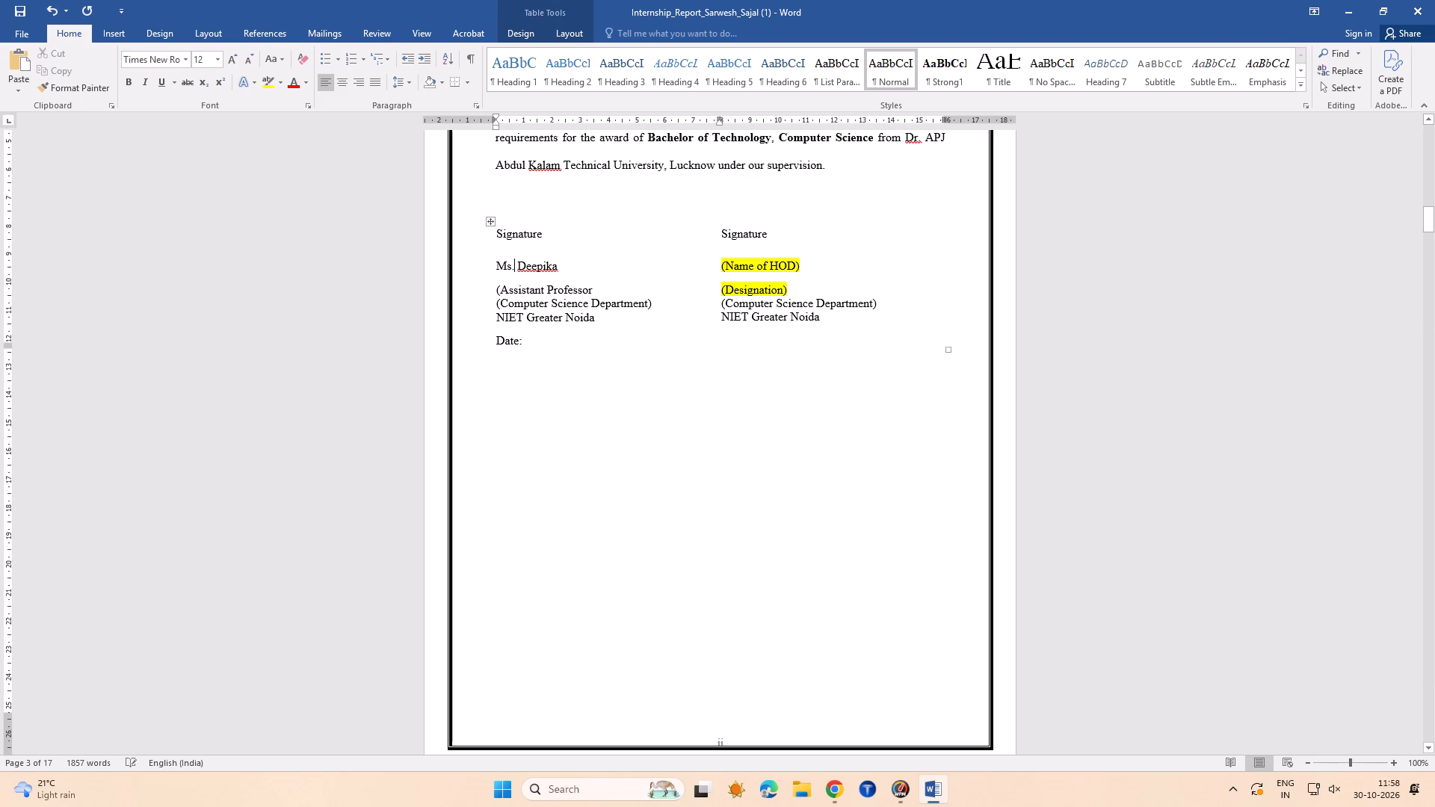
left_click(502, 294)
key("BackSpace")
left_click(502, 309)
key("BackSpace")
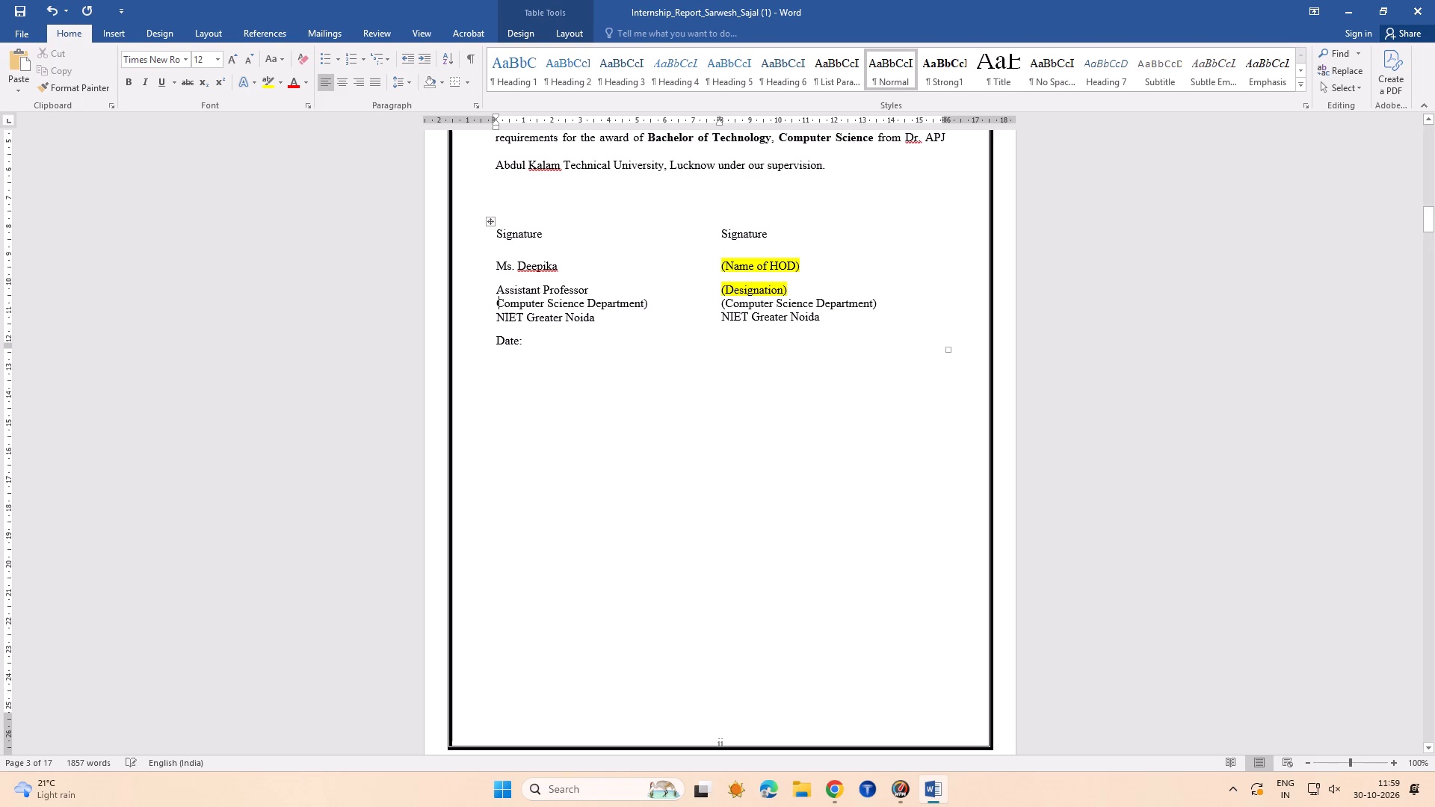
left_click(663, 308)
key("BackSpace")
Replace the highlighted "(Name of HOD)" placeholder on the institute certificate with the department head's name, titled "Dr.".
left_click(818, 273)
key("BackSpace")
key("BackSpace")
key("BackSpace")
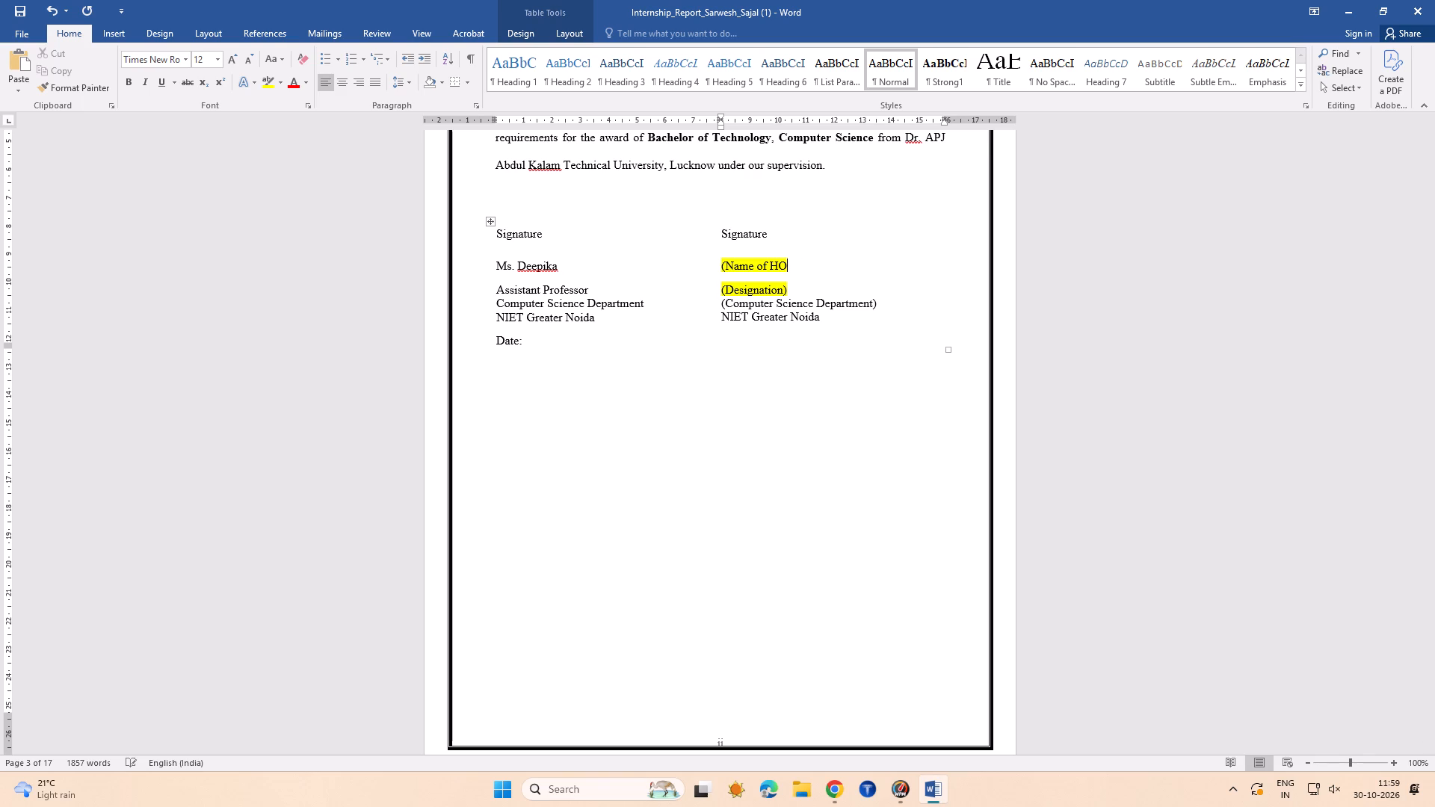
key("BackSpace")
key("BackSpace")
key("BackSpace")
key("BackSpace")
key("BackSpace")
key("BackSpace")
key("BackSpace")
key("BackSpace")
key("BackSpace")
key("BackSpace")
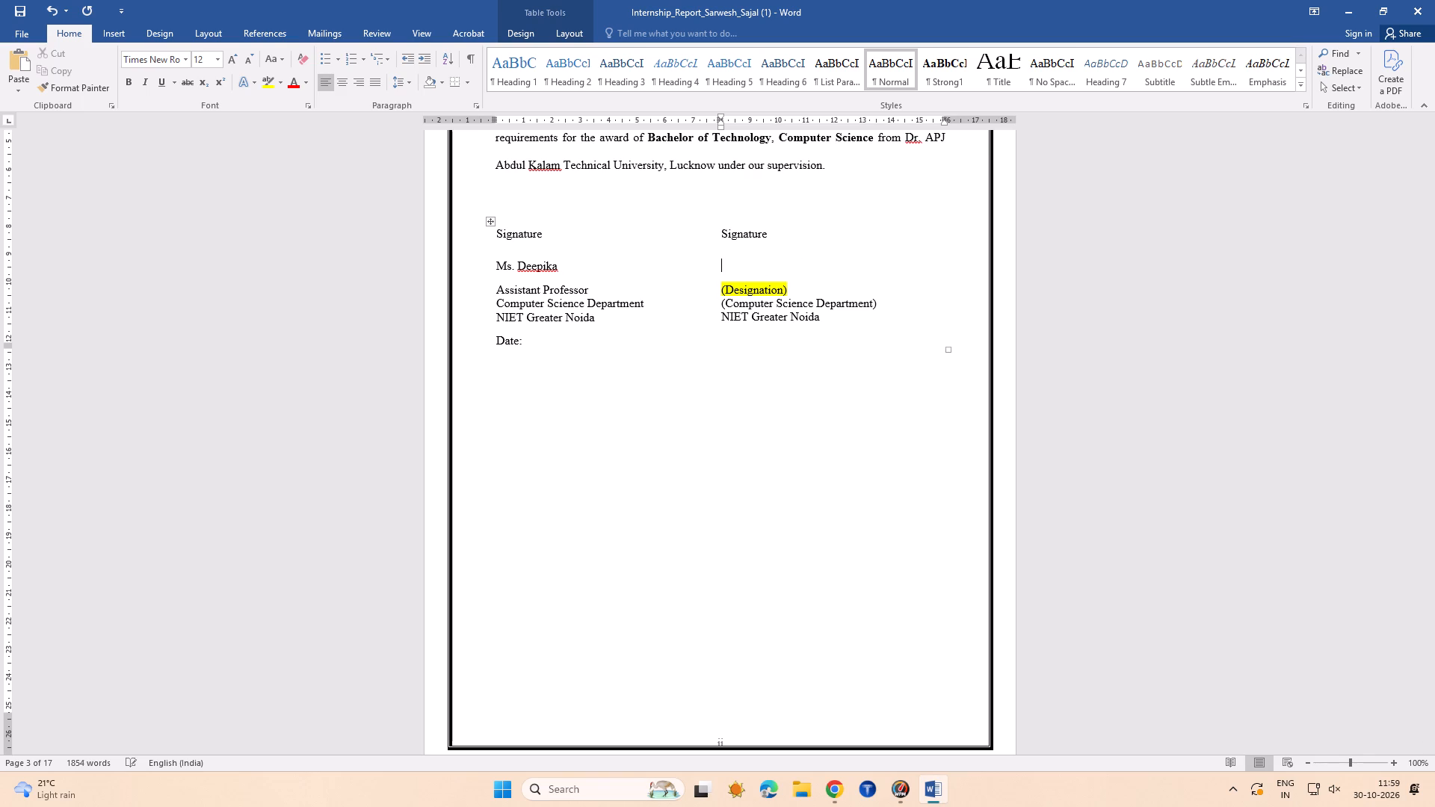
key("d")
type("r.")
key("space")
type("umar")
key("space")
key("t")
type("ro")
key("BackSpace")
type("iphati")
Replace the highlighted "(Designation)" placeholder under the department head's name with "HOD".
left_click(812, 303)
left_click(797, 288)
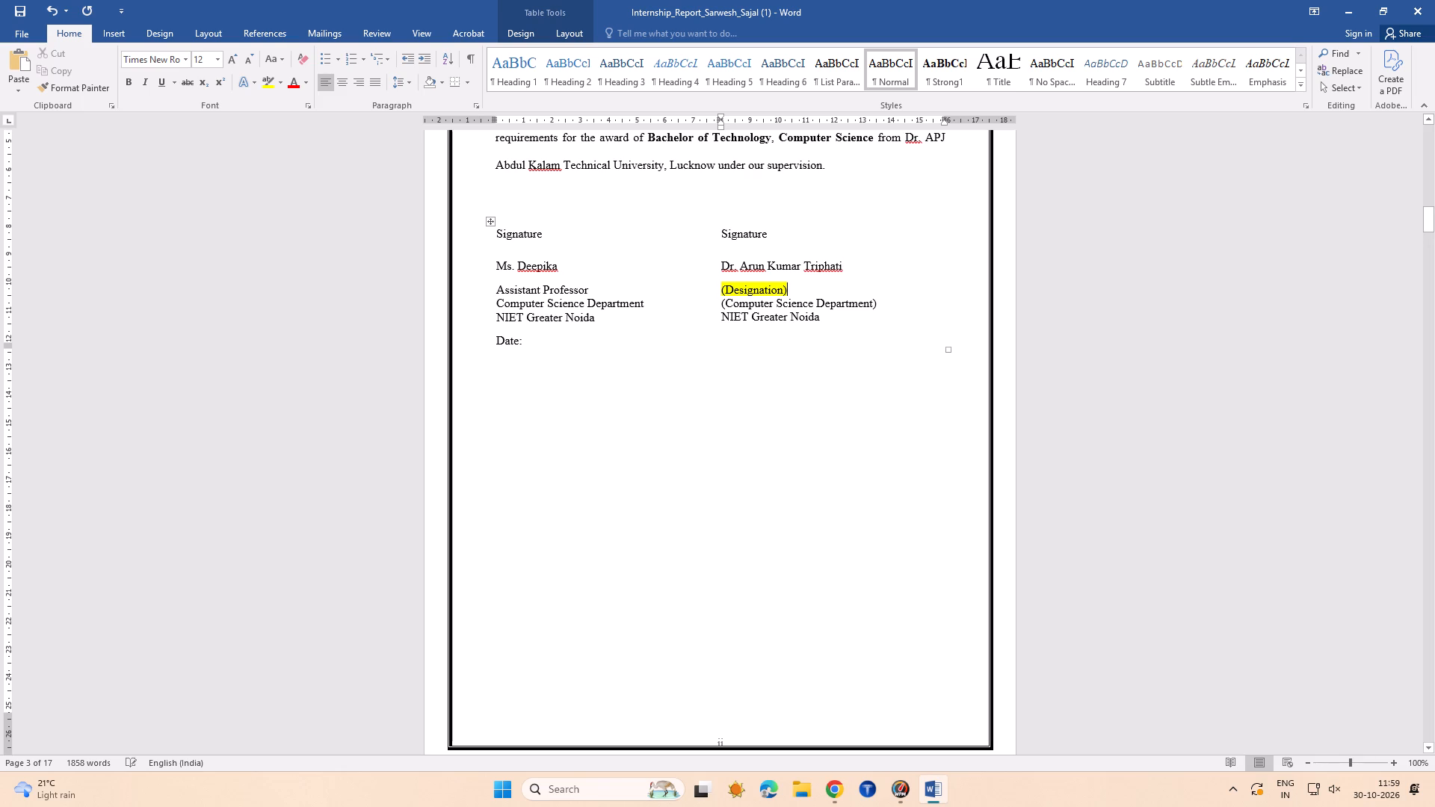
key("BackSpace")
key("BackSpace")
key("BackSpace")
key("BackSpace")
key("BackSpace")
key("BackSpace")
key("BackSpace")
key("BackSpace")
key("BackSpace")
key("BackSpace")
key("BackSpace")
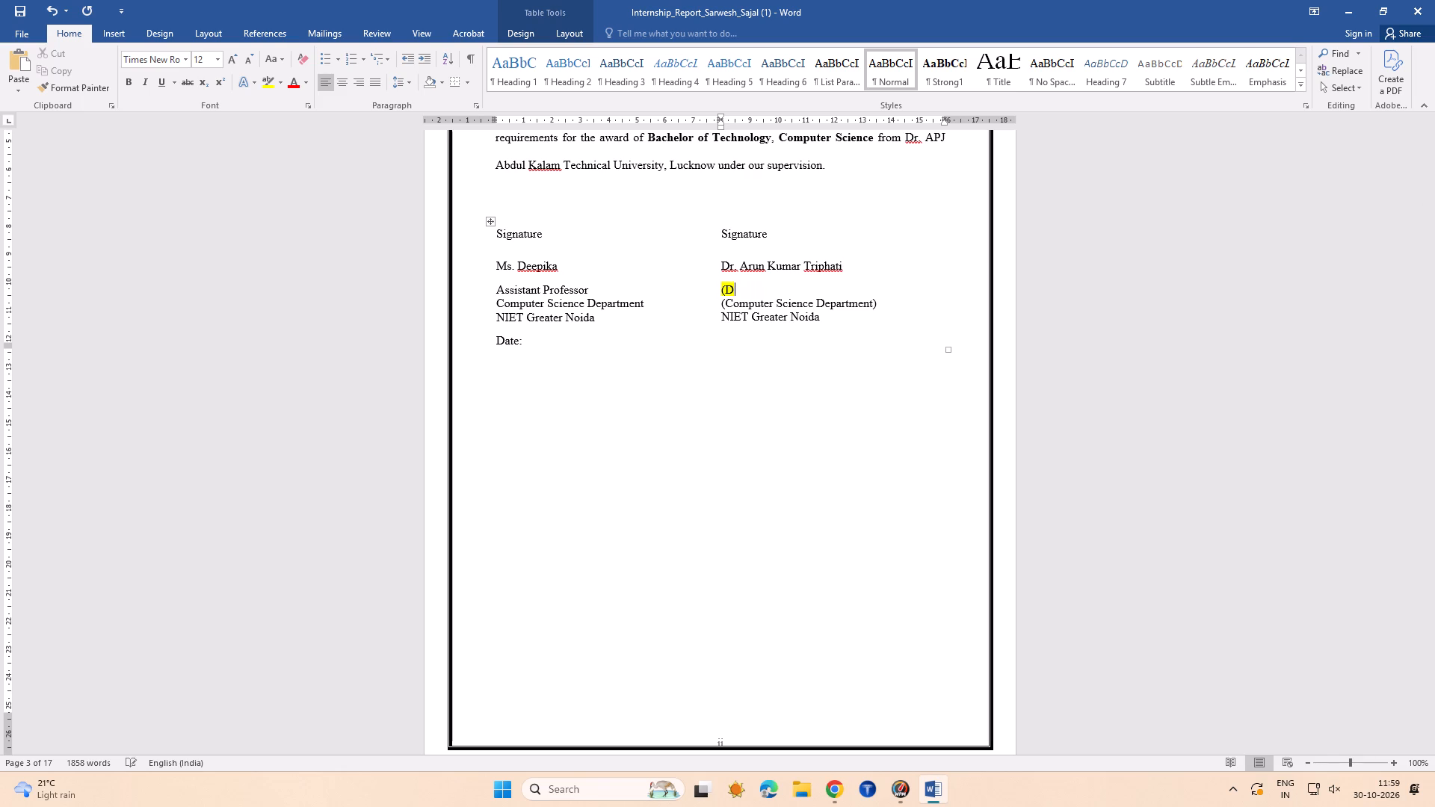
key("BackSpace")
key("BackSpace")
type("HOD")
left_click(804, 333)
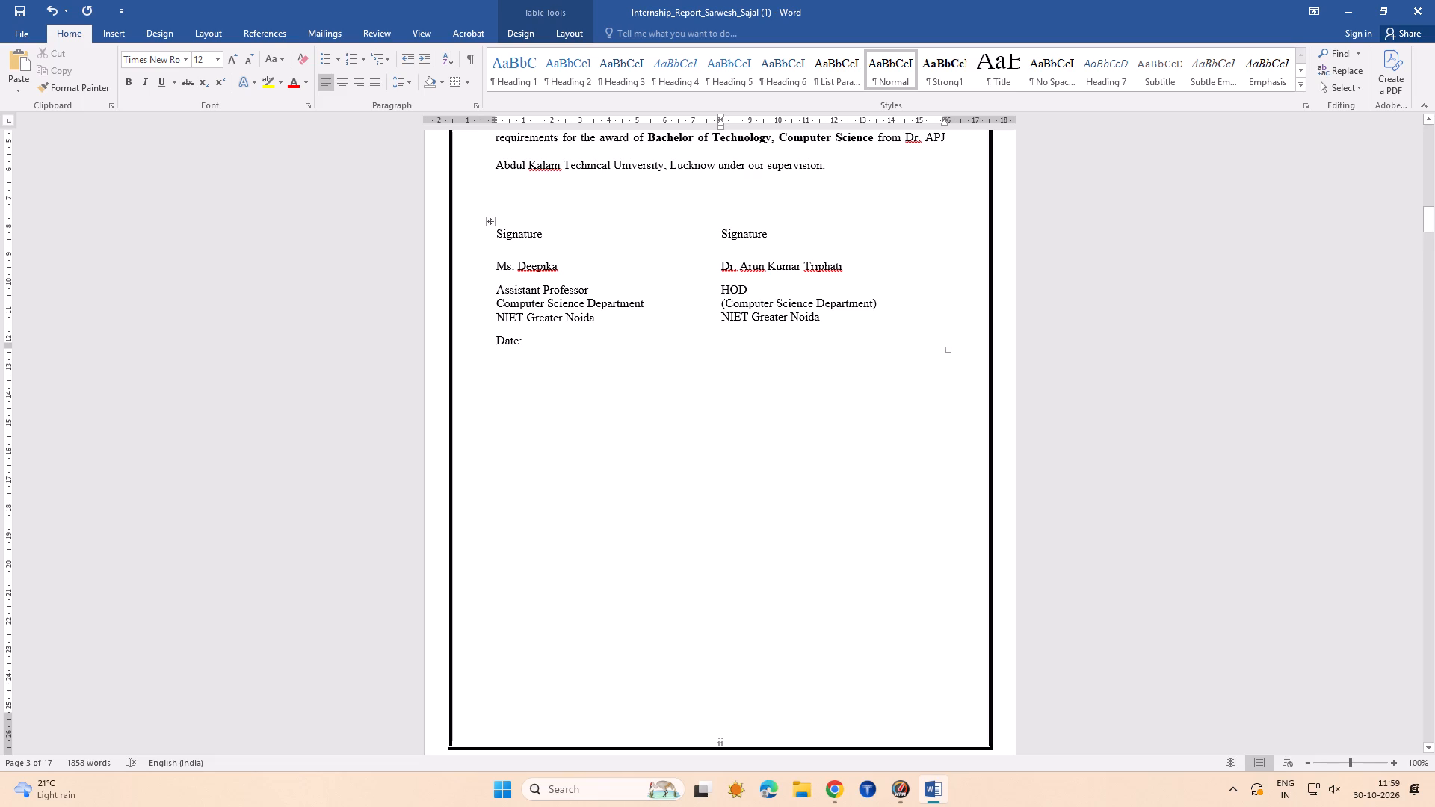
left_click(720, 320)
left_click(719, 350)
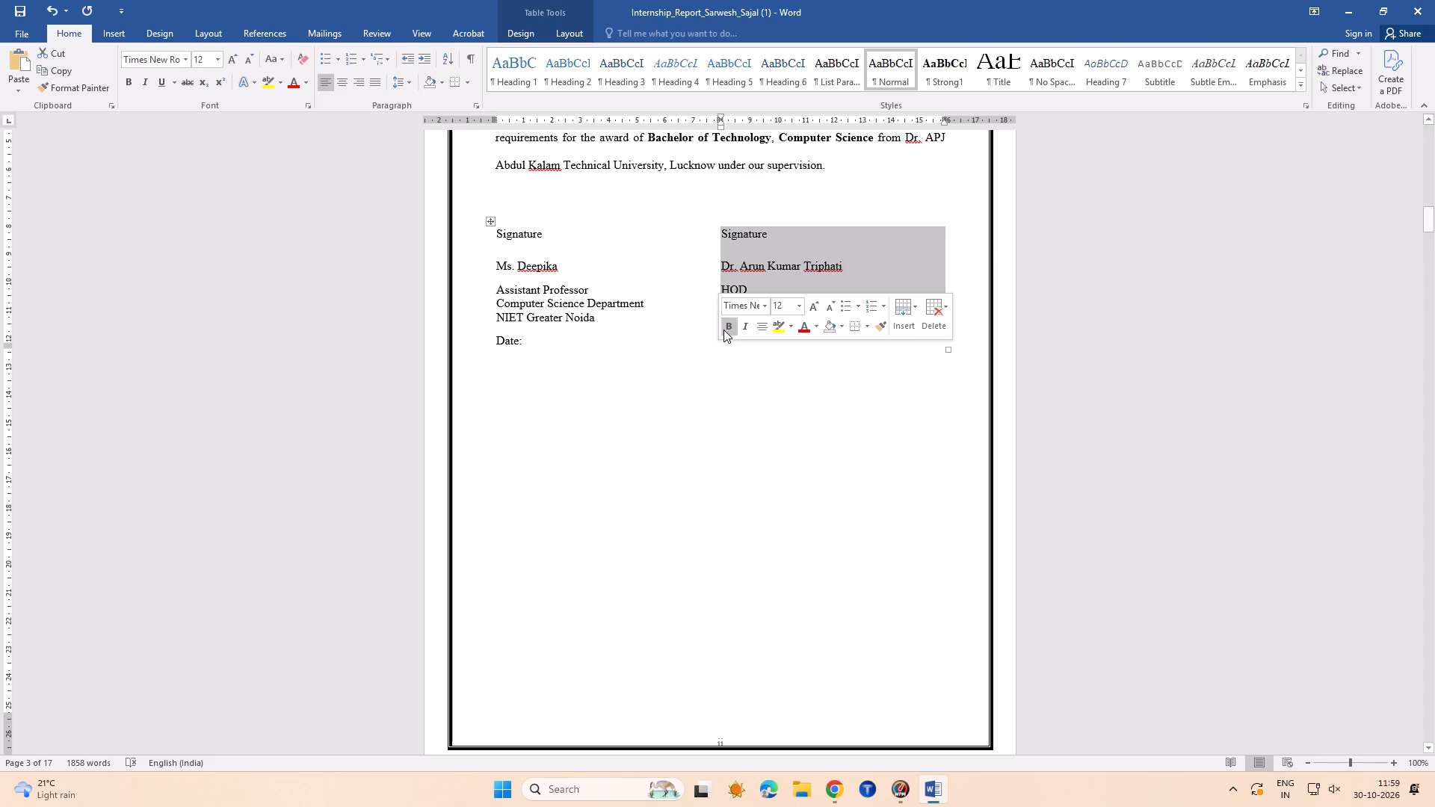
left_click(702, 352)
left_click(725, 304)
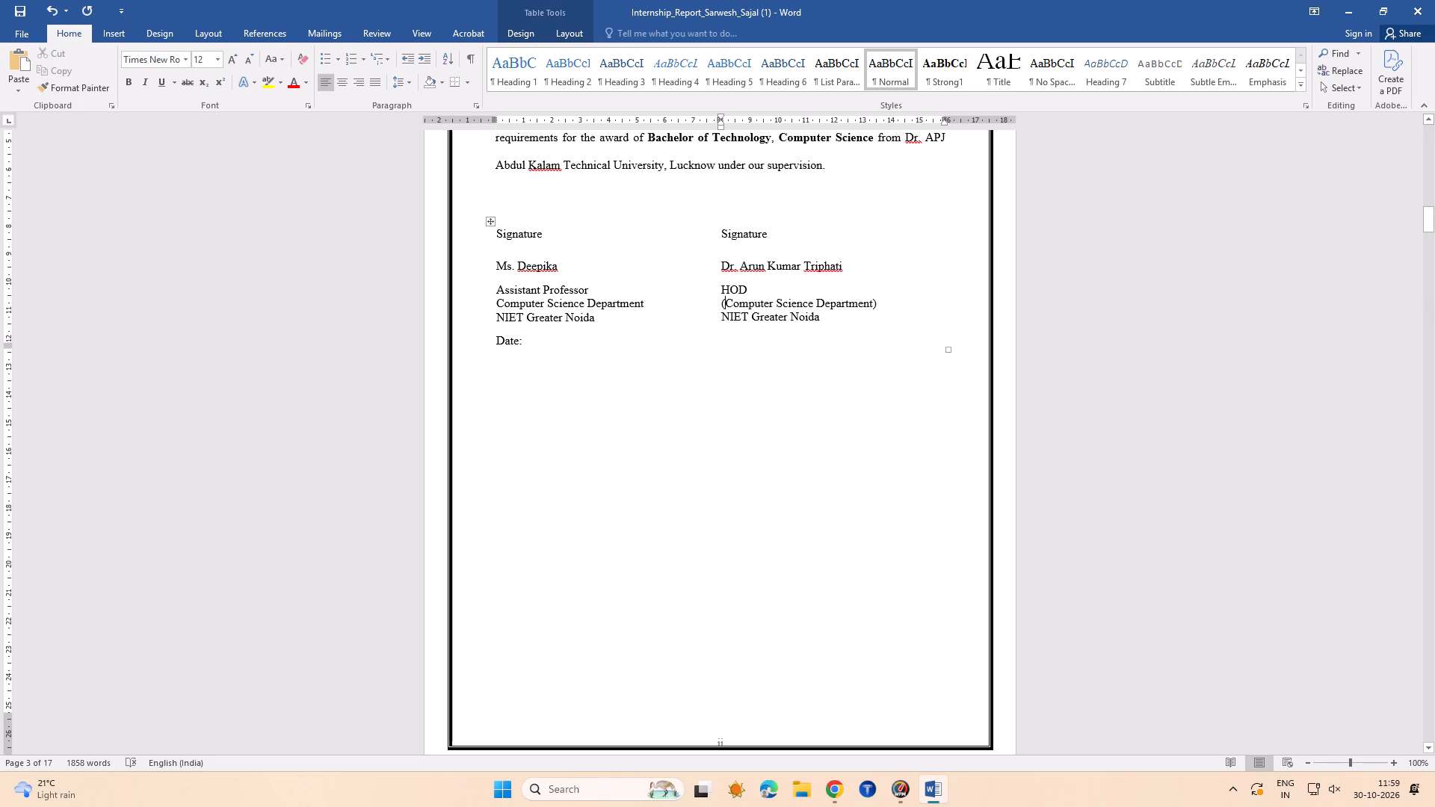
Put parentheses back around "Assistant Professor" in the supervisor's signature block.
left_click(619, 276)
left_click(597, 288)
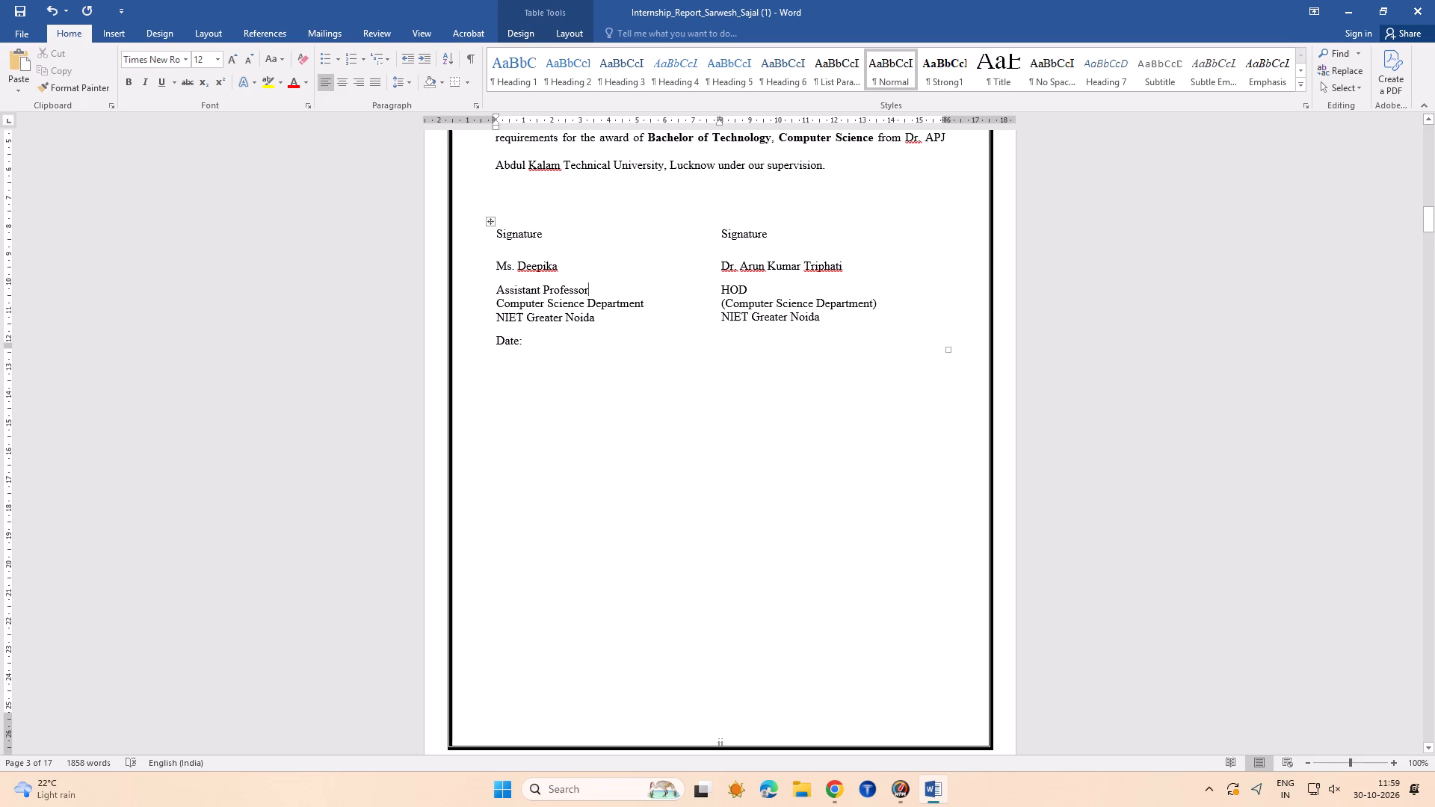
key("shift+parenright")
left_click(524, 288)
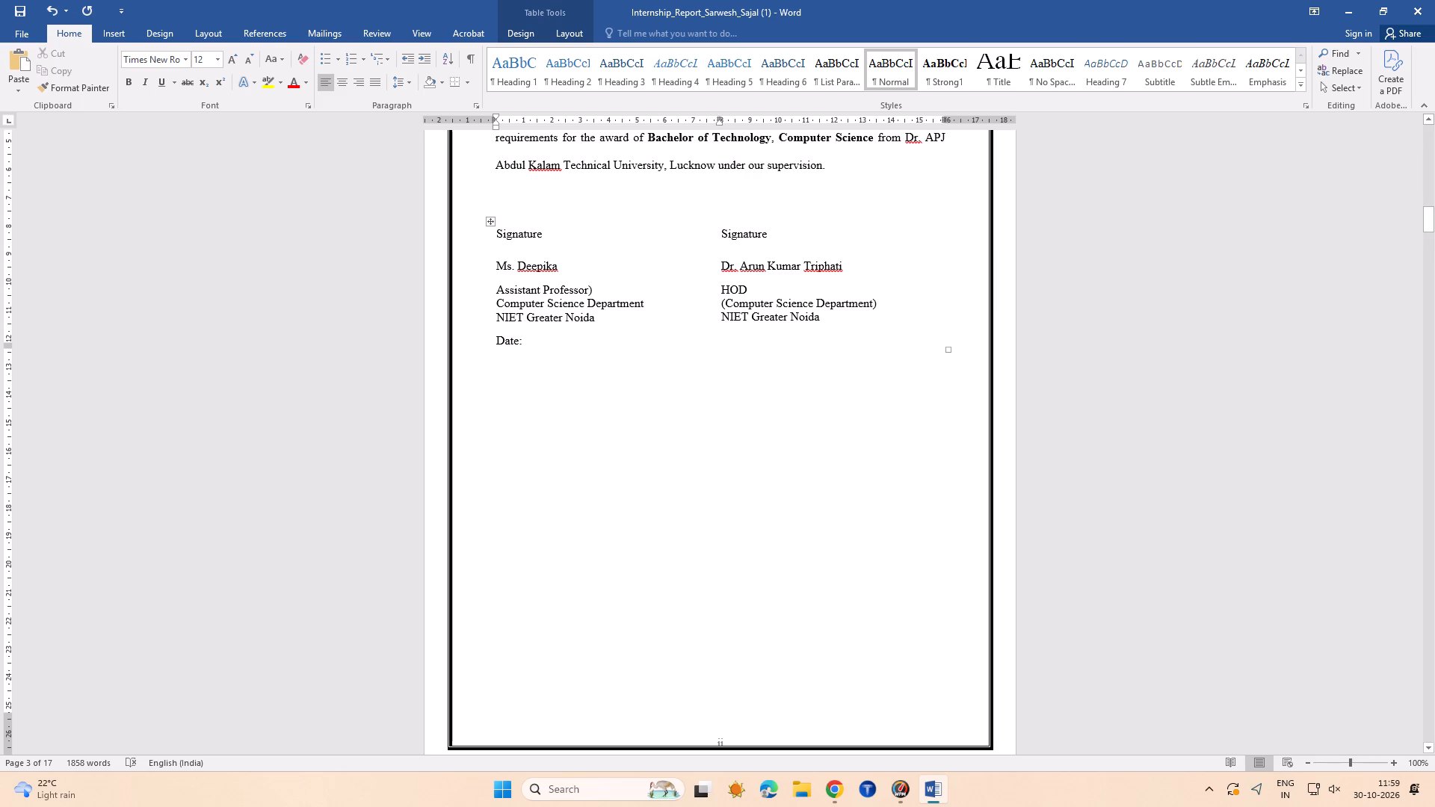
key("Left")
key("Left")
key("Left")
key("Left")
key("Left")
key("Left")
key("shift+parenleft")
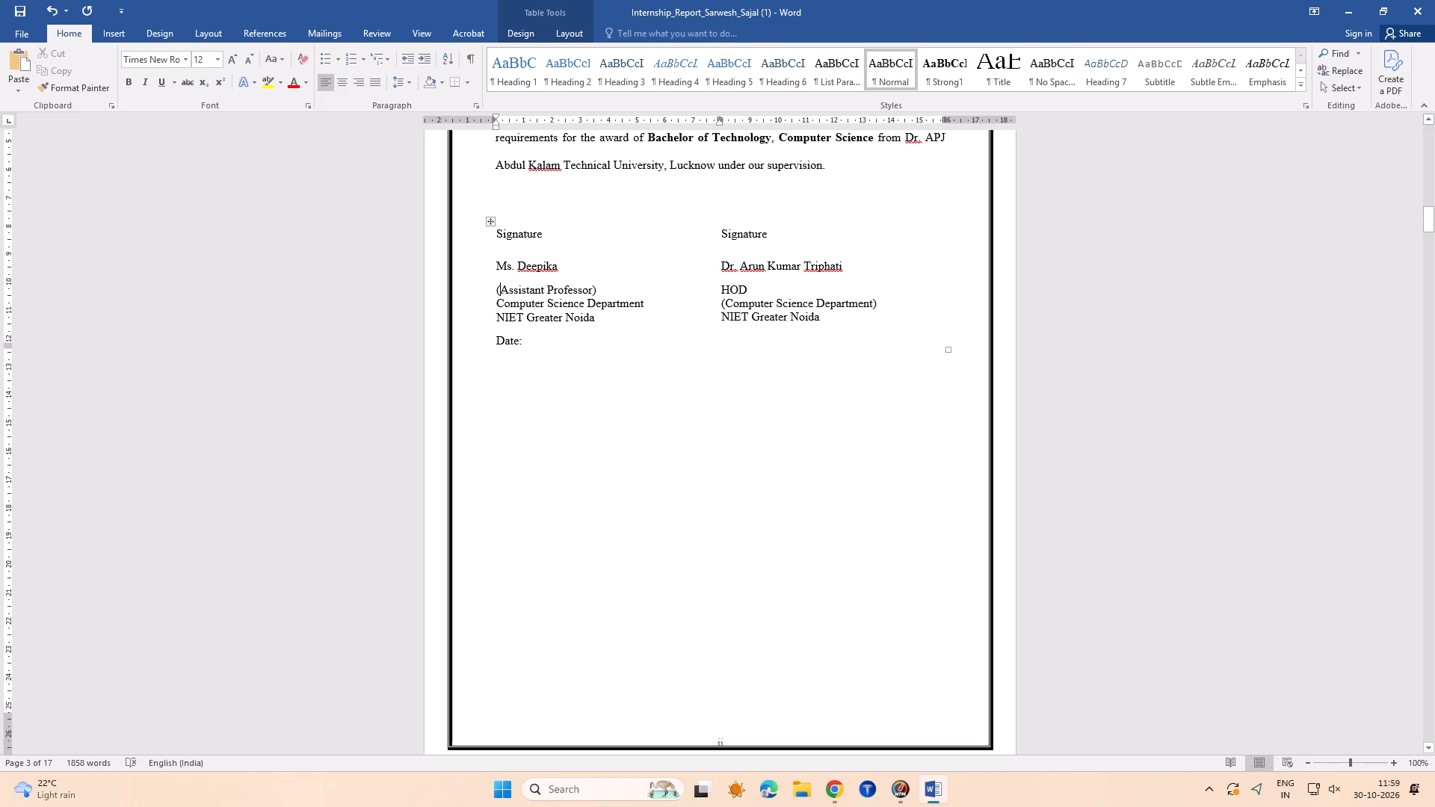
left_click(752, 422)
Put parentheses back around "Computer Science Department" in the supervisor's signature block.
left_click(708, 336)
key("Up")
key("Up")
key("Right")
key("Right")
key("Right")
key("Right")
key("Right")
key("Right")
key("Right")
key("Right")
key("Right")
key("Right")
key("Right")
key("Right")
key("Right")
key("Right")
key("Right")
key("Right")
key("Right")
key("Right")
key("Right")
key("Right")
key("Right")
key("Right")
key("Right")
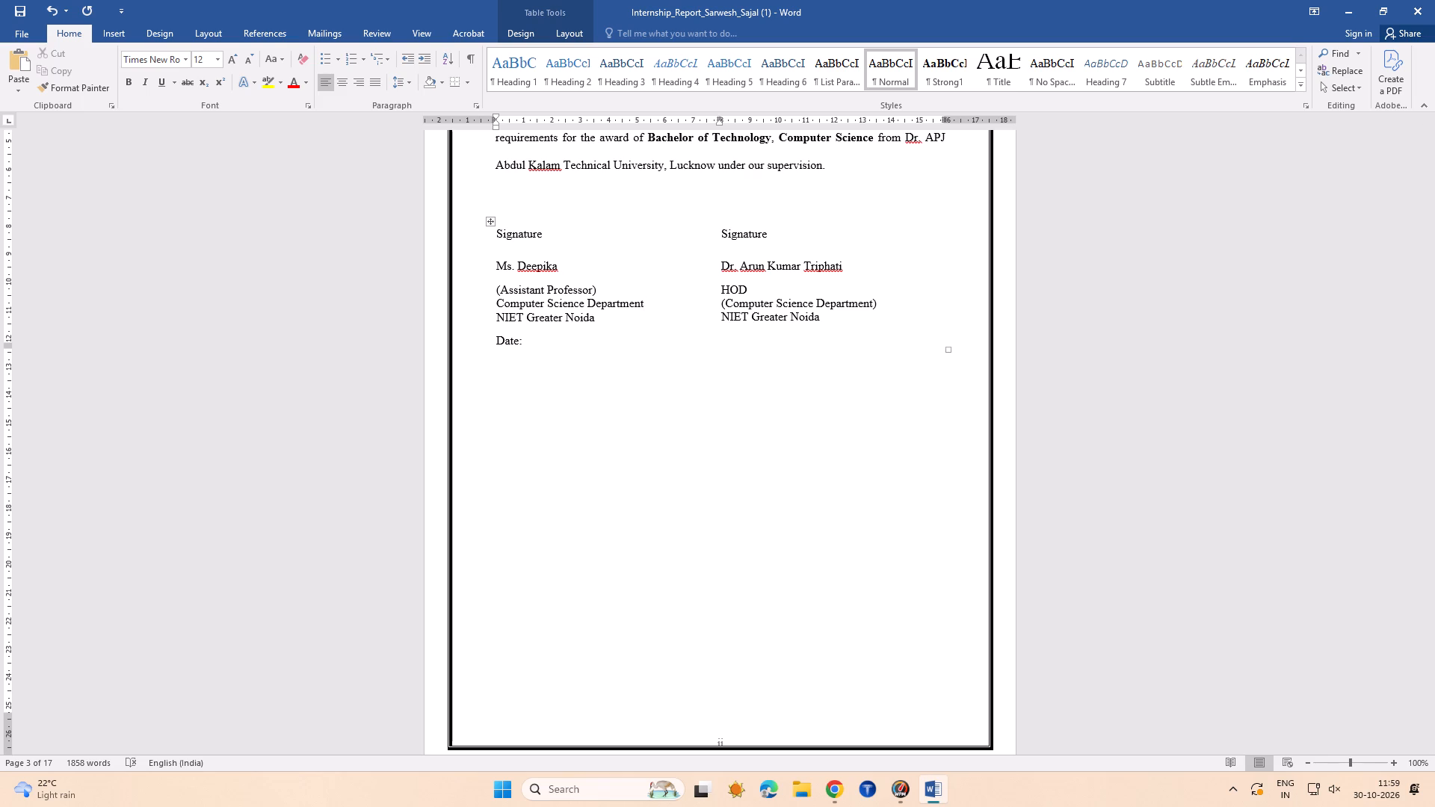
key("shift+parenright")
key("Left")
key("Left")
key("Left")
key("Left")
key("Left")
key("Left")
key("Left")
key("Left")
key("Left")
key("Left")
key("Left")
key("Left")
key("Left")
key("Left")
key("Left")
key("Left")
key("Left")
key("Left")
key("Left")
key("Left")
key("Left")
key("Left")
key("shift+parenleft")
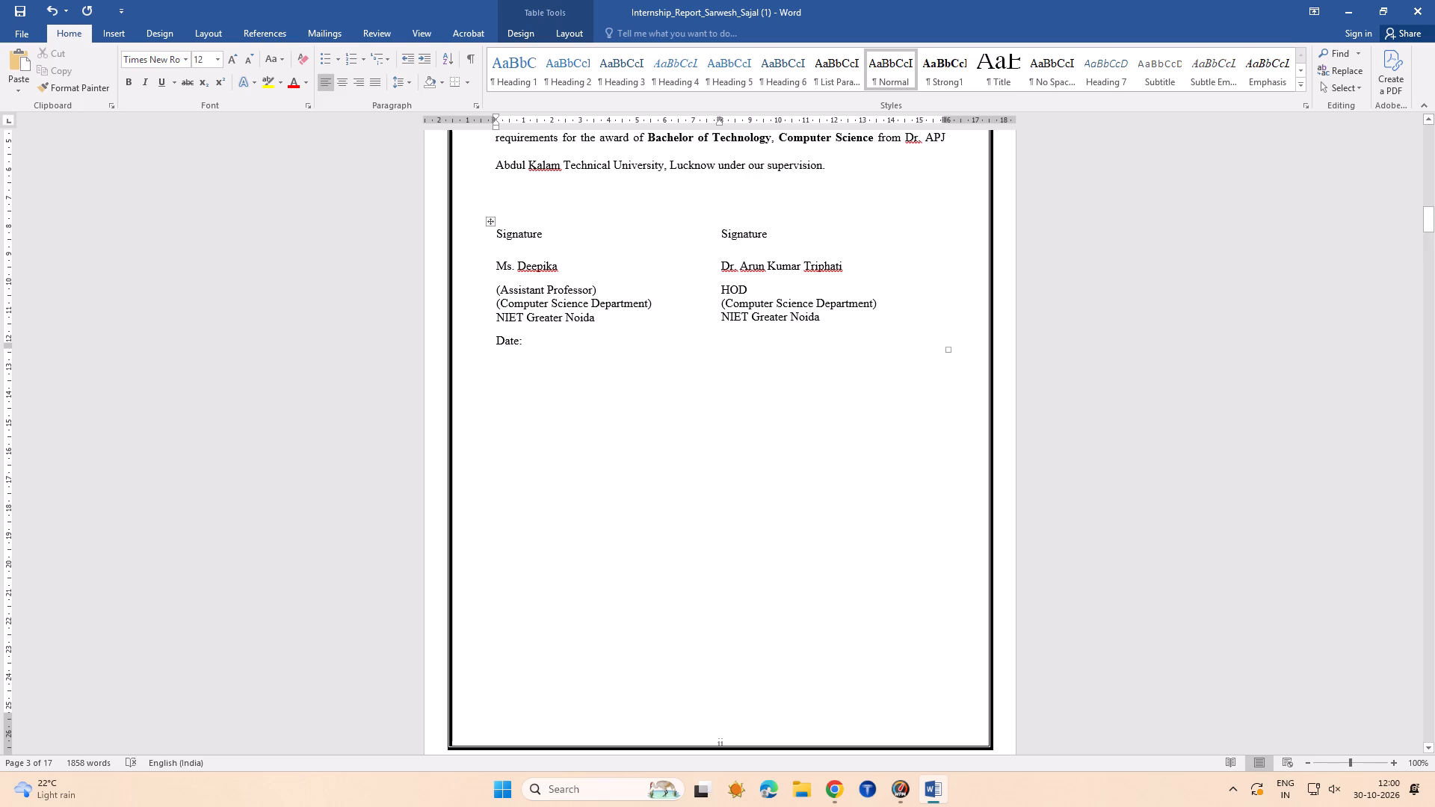
Look over the institute certificate's signature block and the industry certificate page after it.
left_click(739, 588)
key("Down")
key("Down")
key("Down")
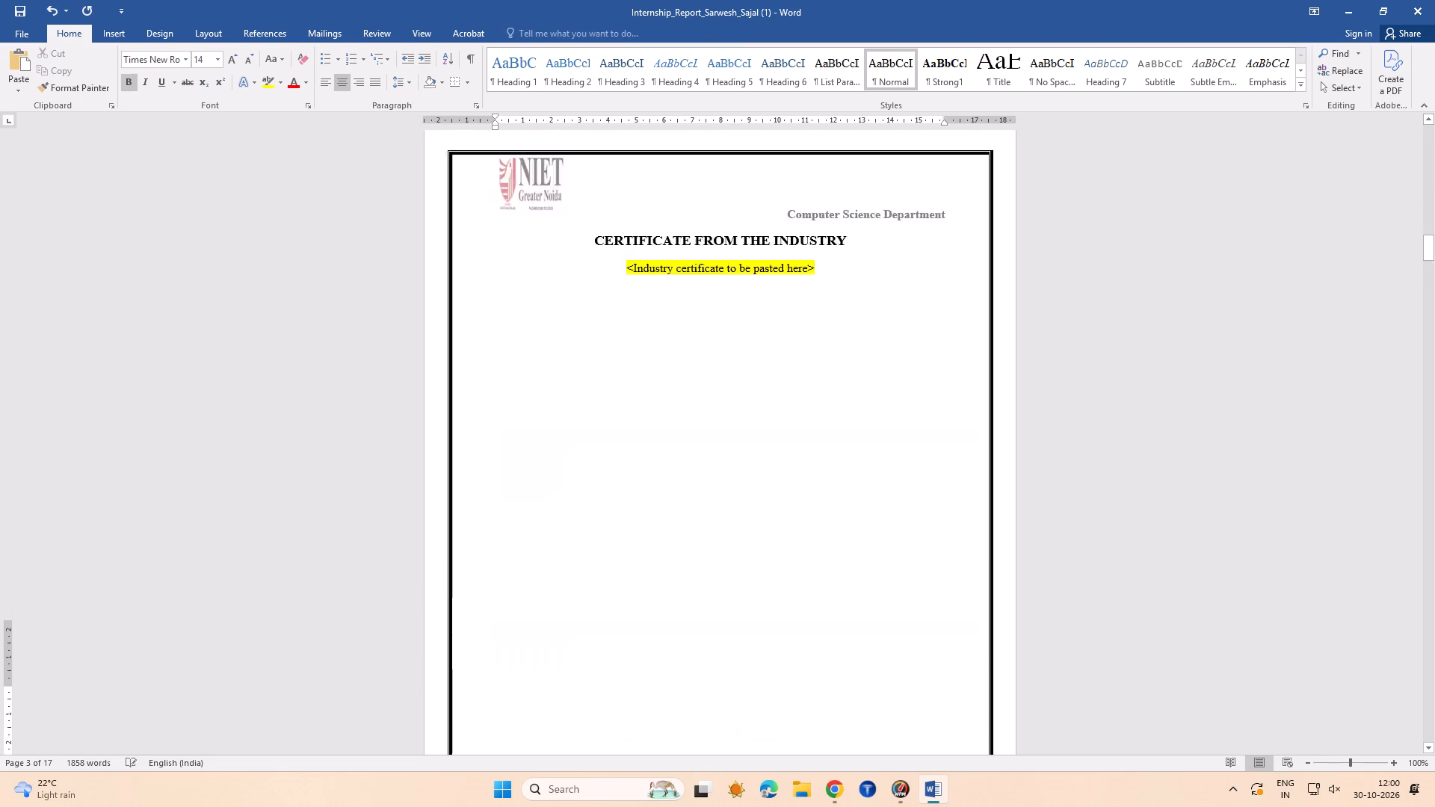
key("Up")
key("Up")
key("Up")
key("Up")
key("Down")
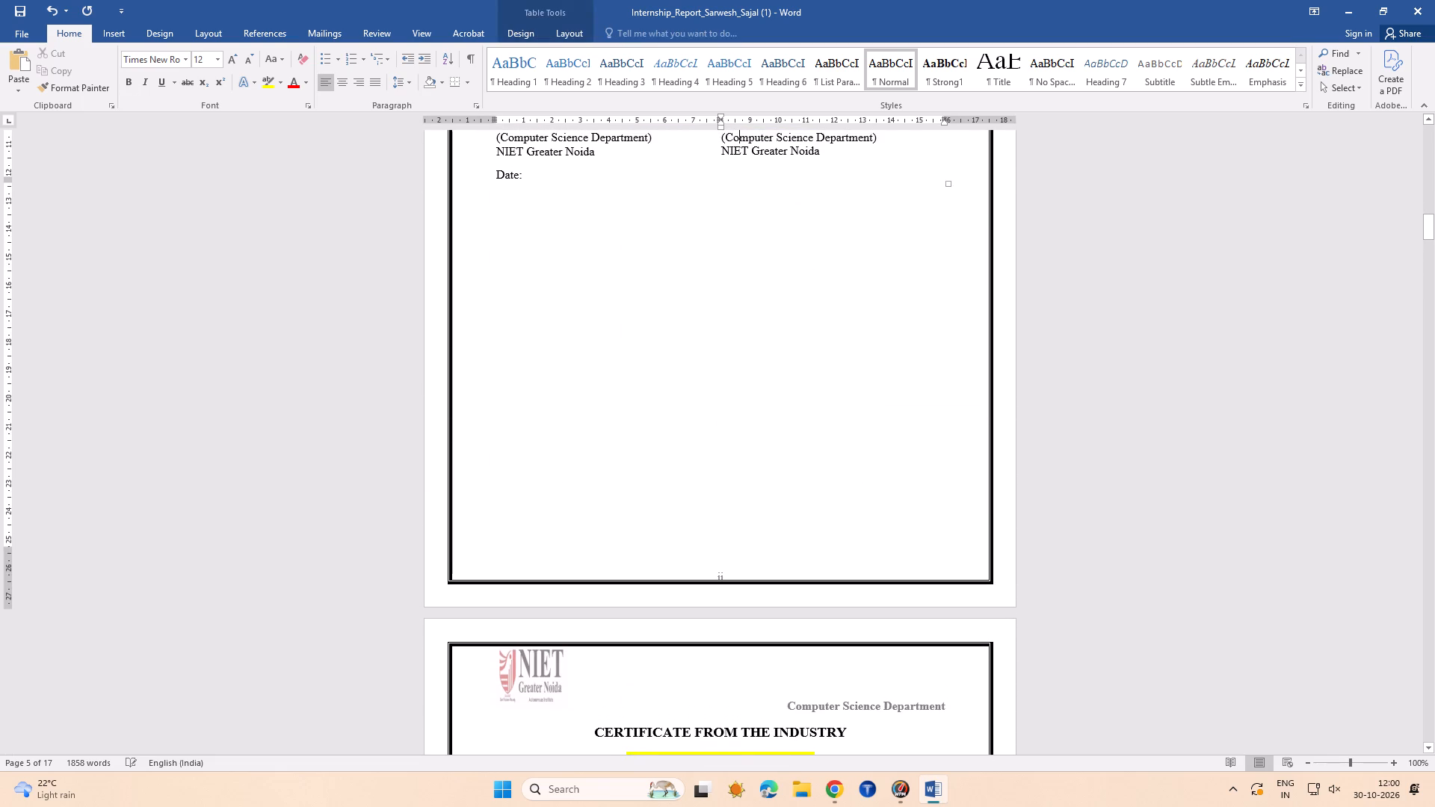
key("Down")
key("Down")
Close the internship report without saving the changes.
left_click(1434, 0)
left_click(733, 427)
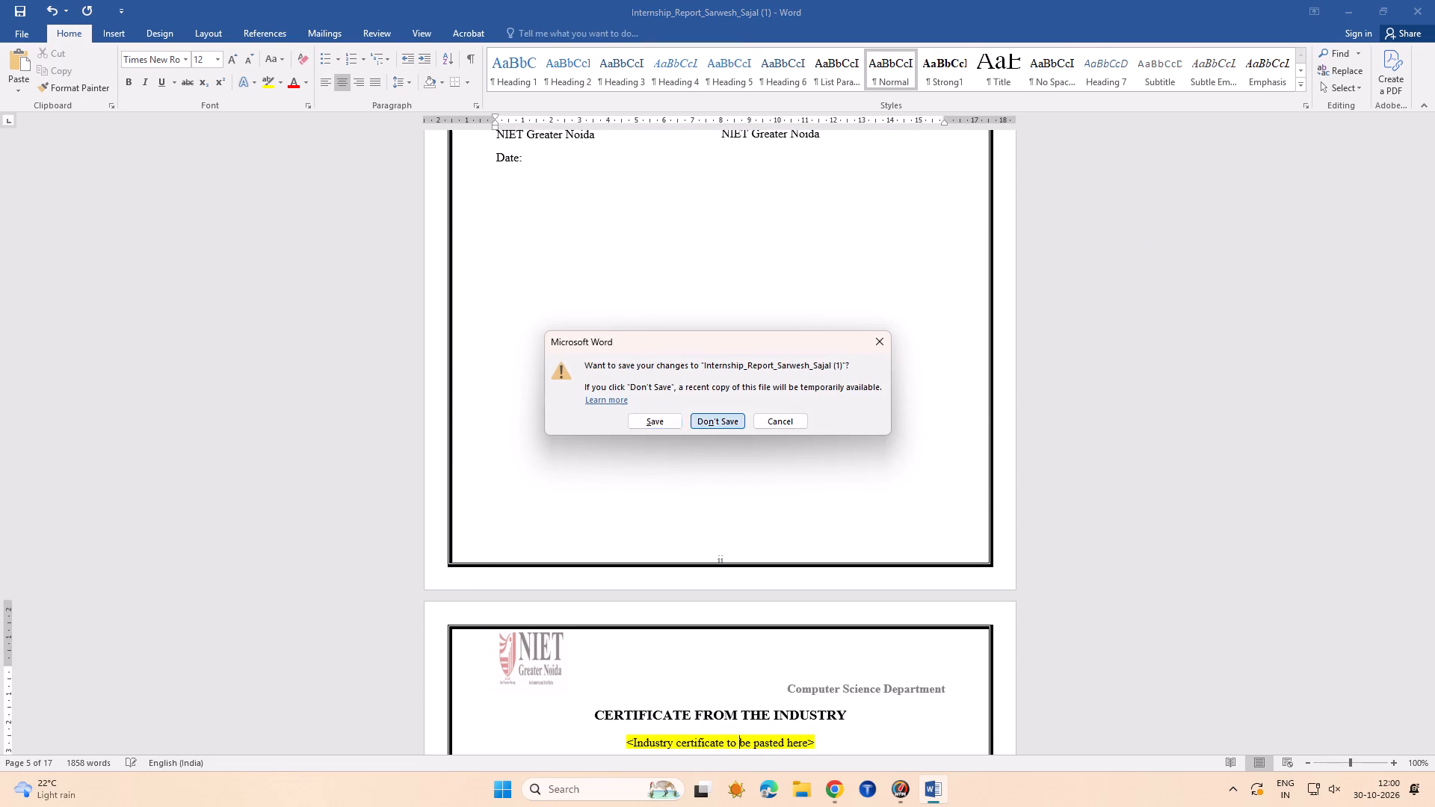
Open the desktop's internship report Word file without "(1)" in its name, look through its pages and close it.
double_click(425, 287)
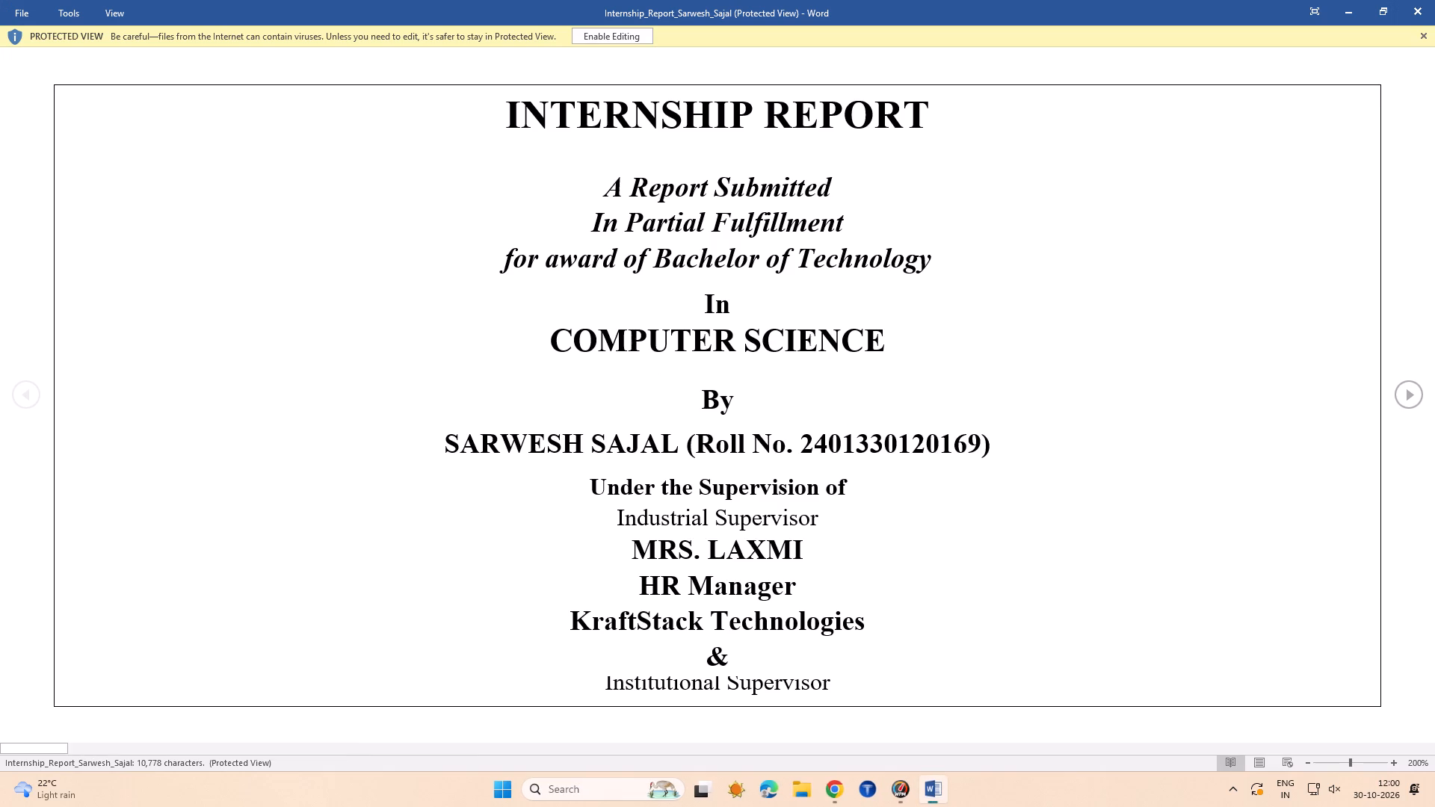
scroll(700, 253, "down", 5)
scroll(593, 173, "down", 5)
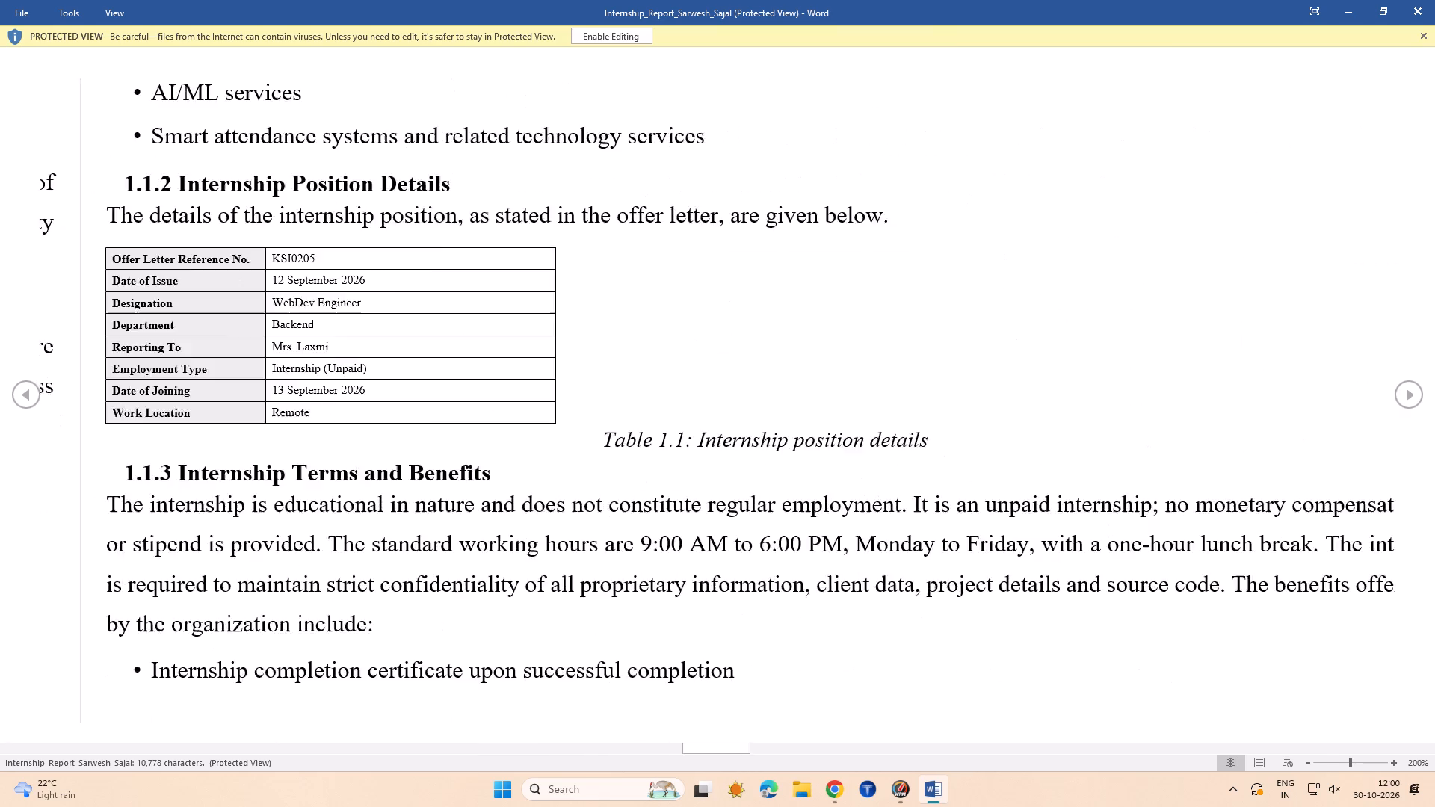
scroll(591, 212, "up", 10)
scroll(591, 212, "down", 2)
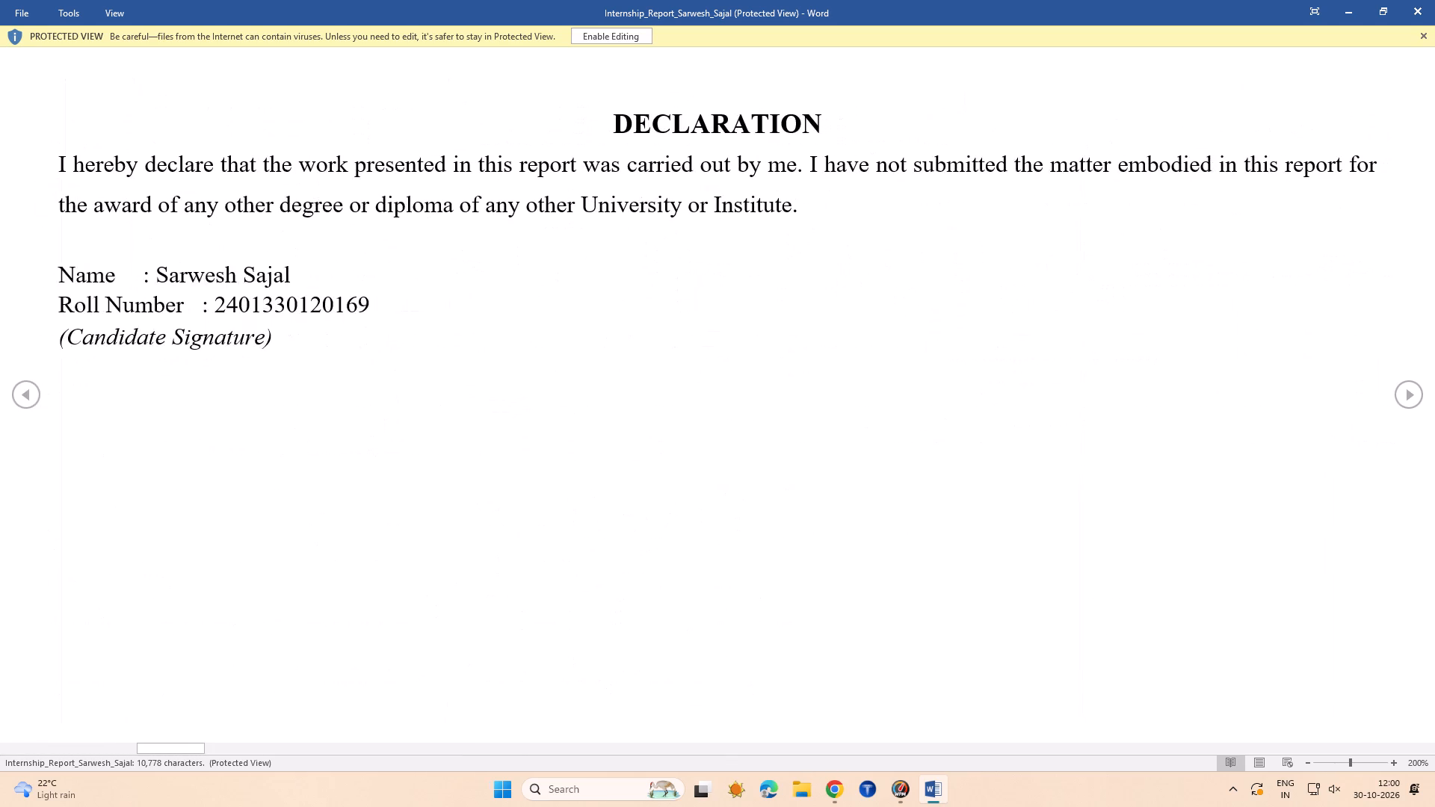
scroll(591, 212, "down", 5)
left_click(1434, 0)
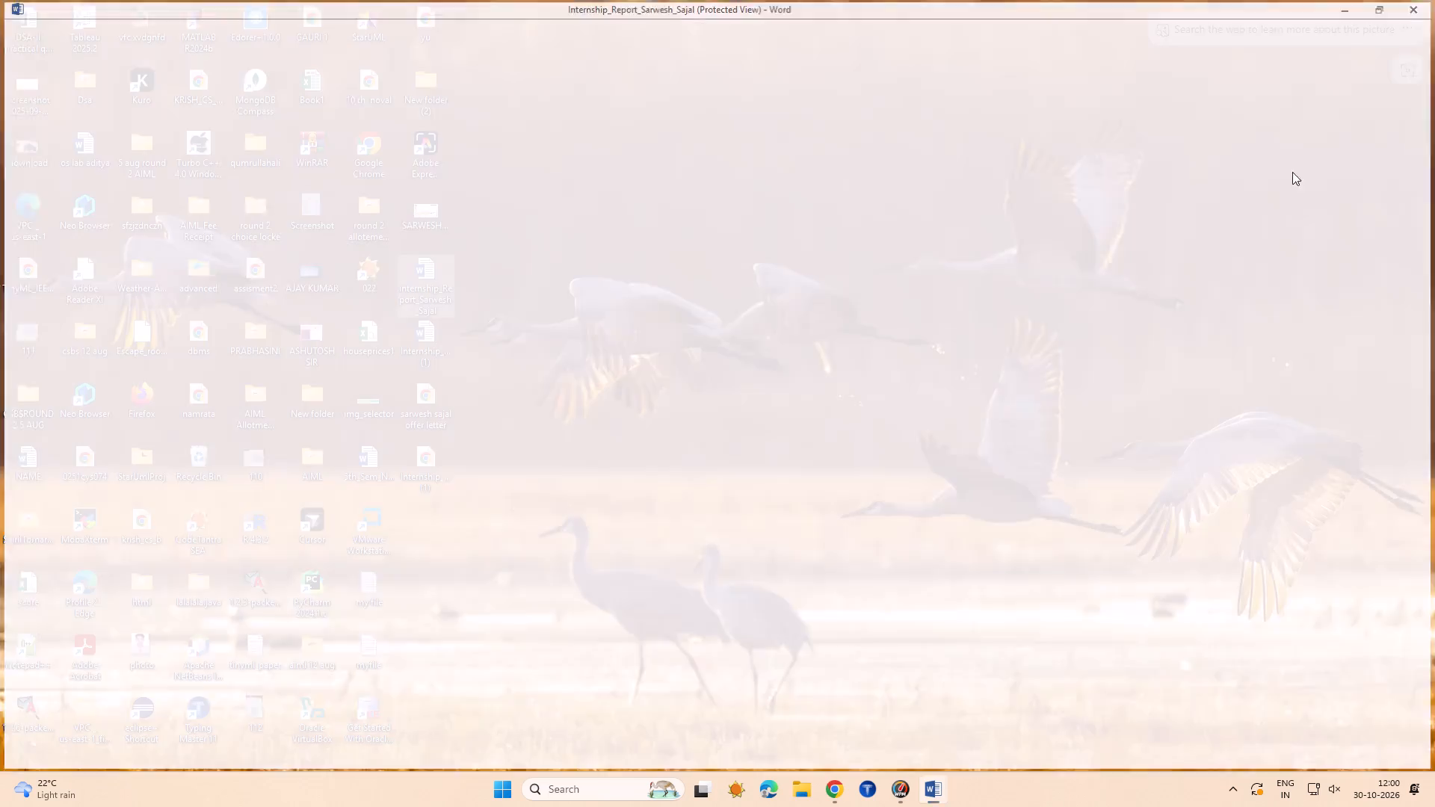
Open the internship report PDF from the desktop in Chrome and examine its pages up to the industry certificate.
double_click(413, 448)
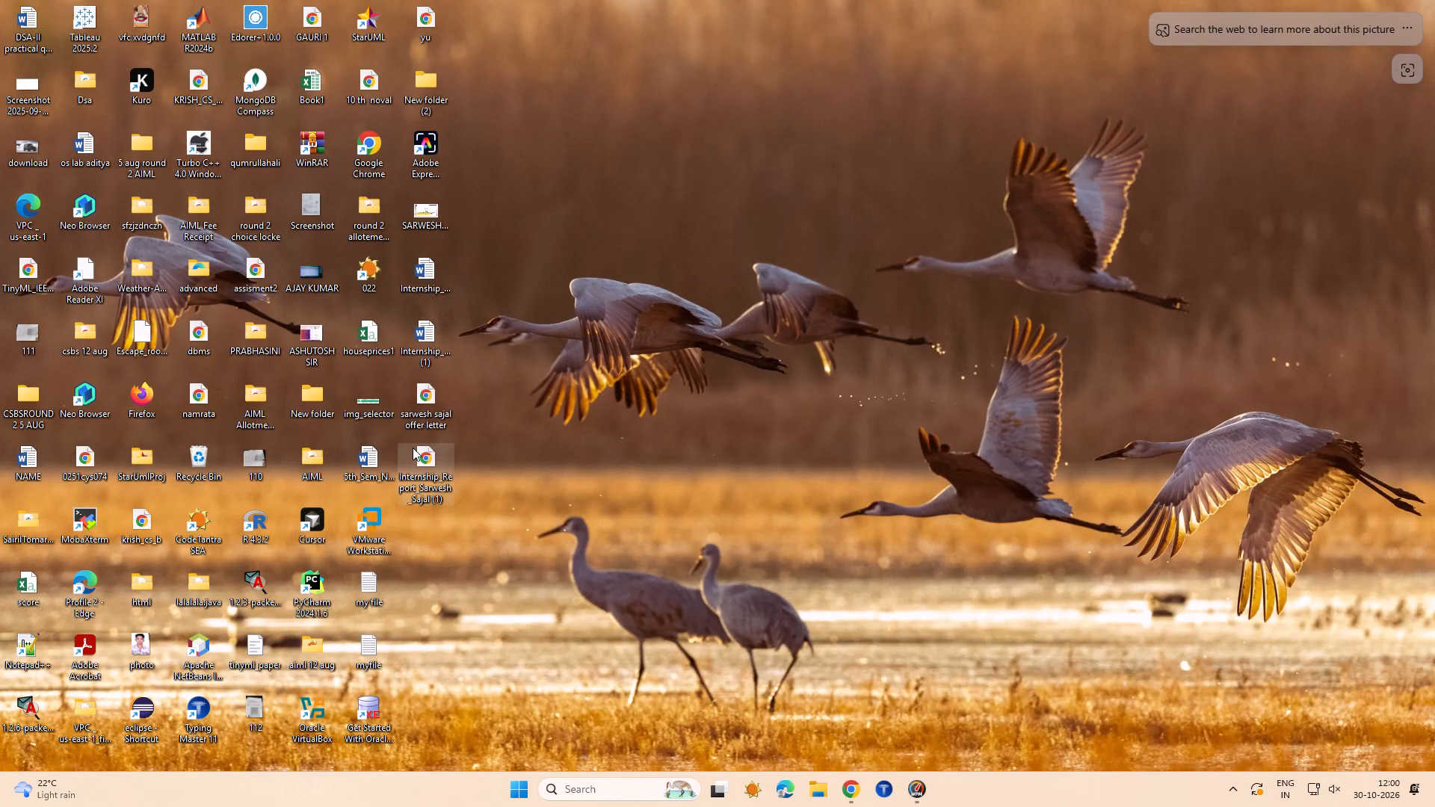
left_click(1390, 28)
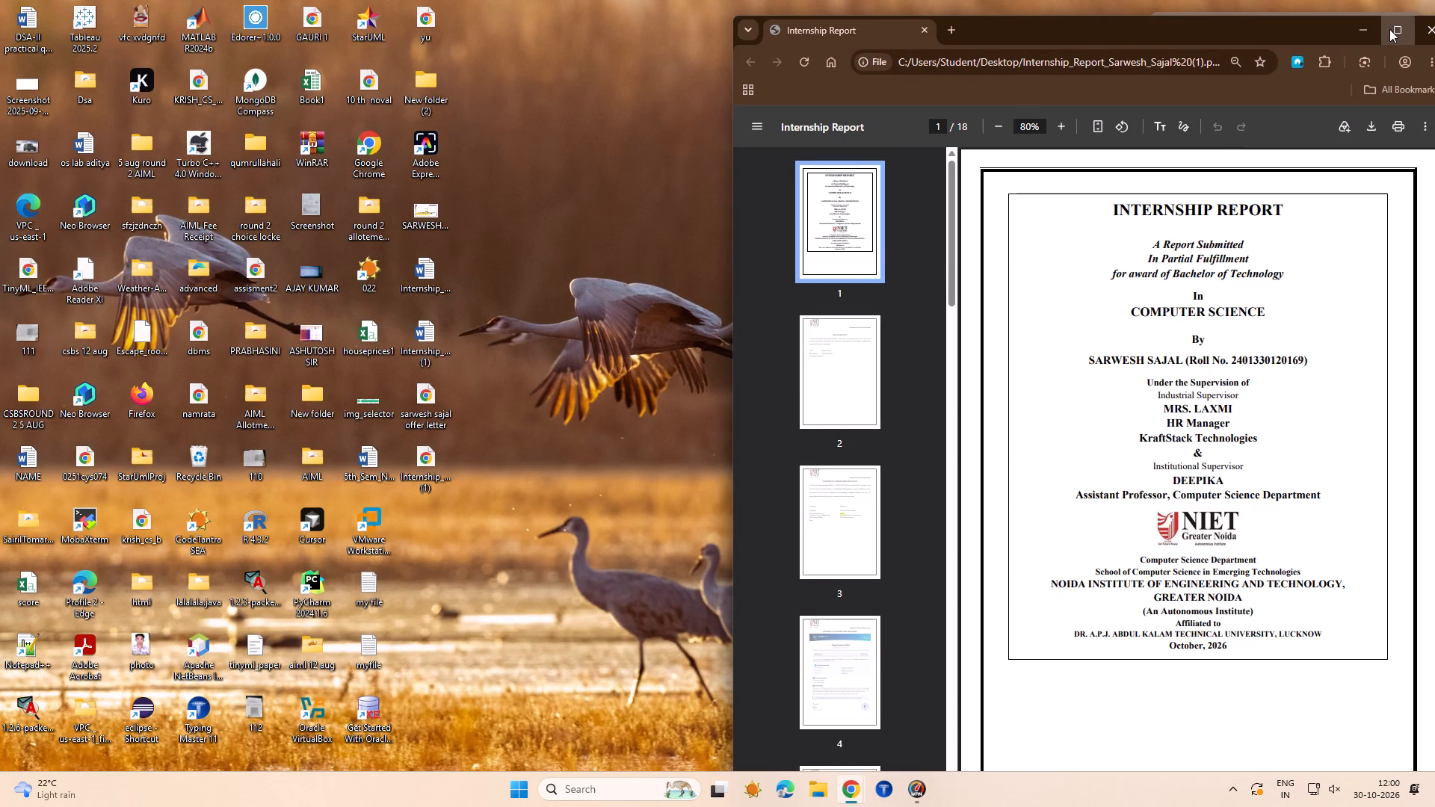
scroll(839, 449, "down", 12)
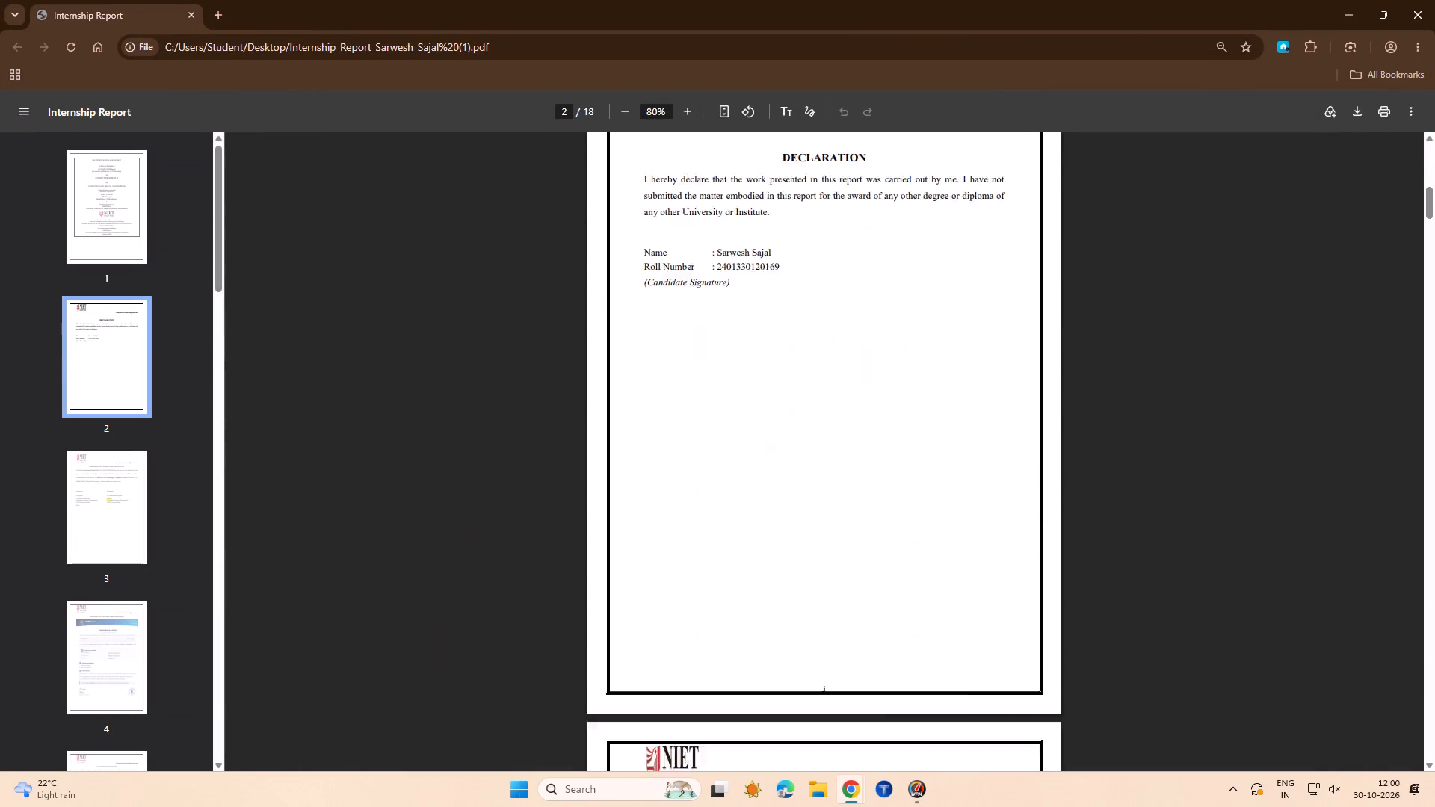
scroll(839, 449, "down", 9)
scroll(839, 450, "up", 1)
scroll(838, 450, "down", 7)
scroll(838, 450, "up", 2)
scroll(838, 450, "down", 3)
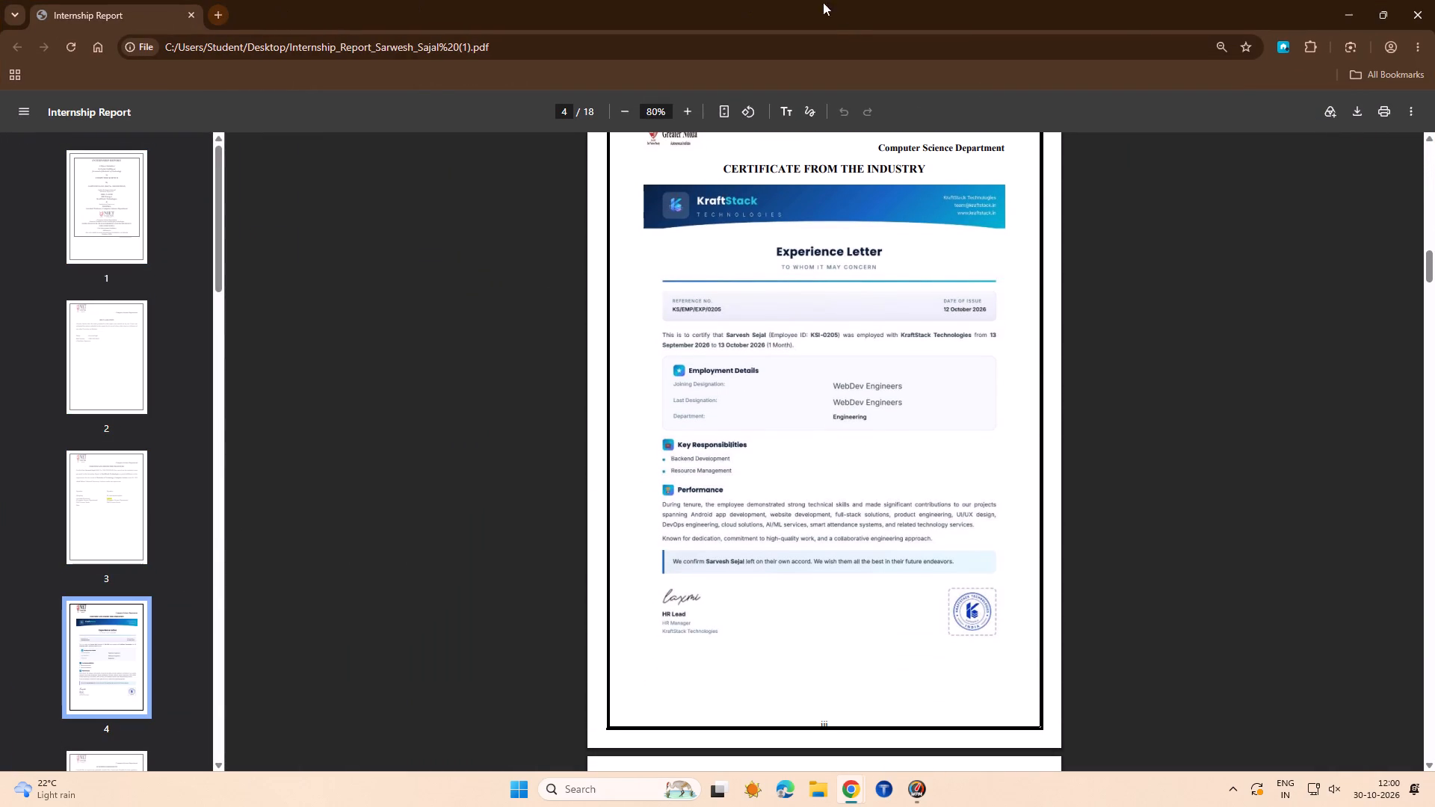
Search the web for "pdf to word" in a new tab and open iLovePDF's PDF to Word converter.
left_click(211, 21)
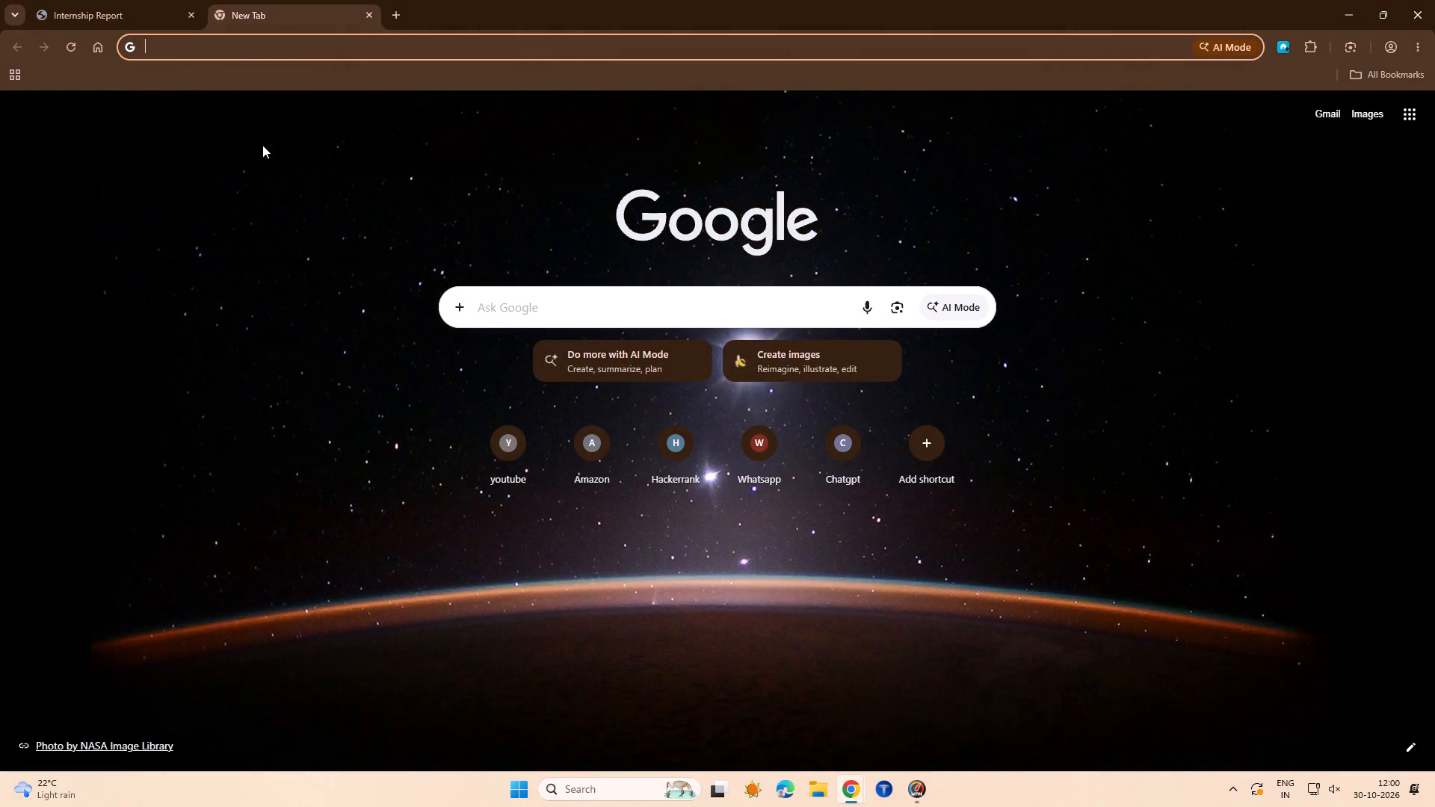
type("pdf to")
key("space")
key("Return")
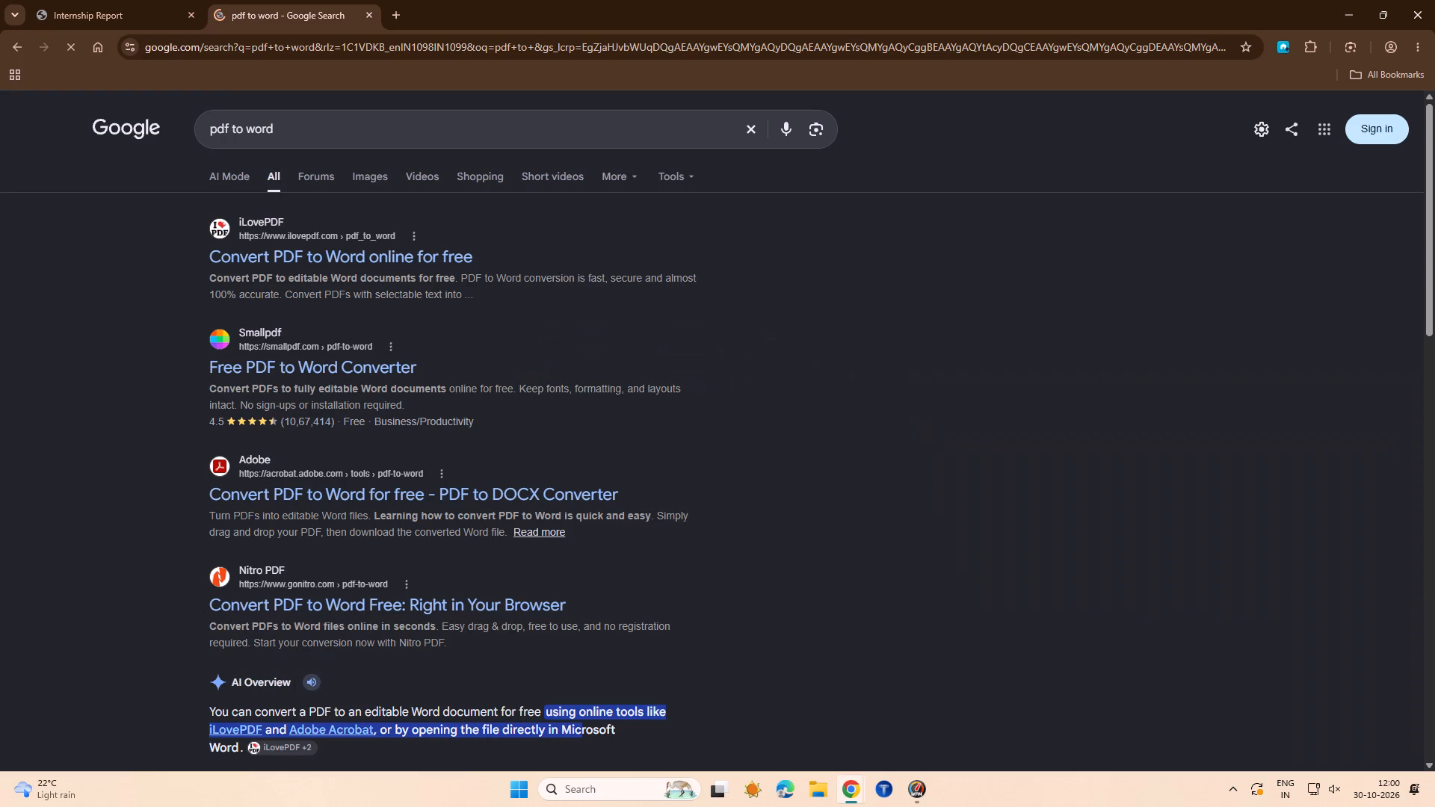
left_click(274, 261)
Select the internship report PDF ending in "(1)" from the Desktop folder and start converting it to Word.
left_click(749, 302)
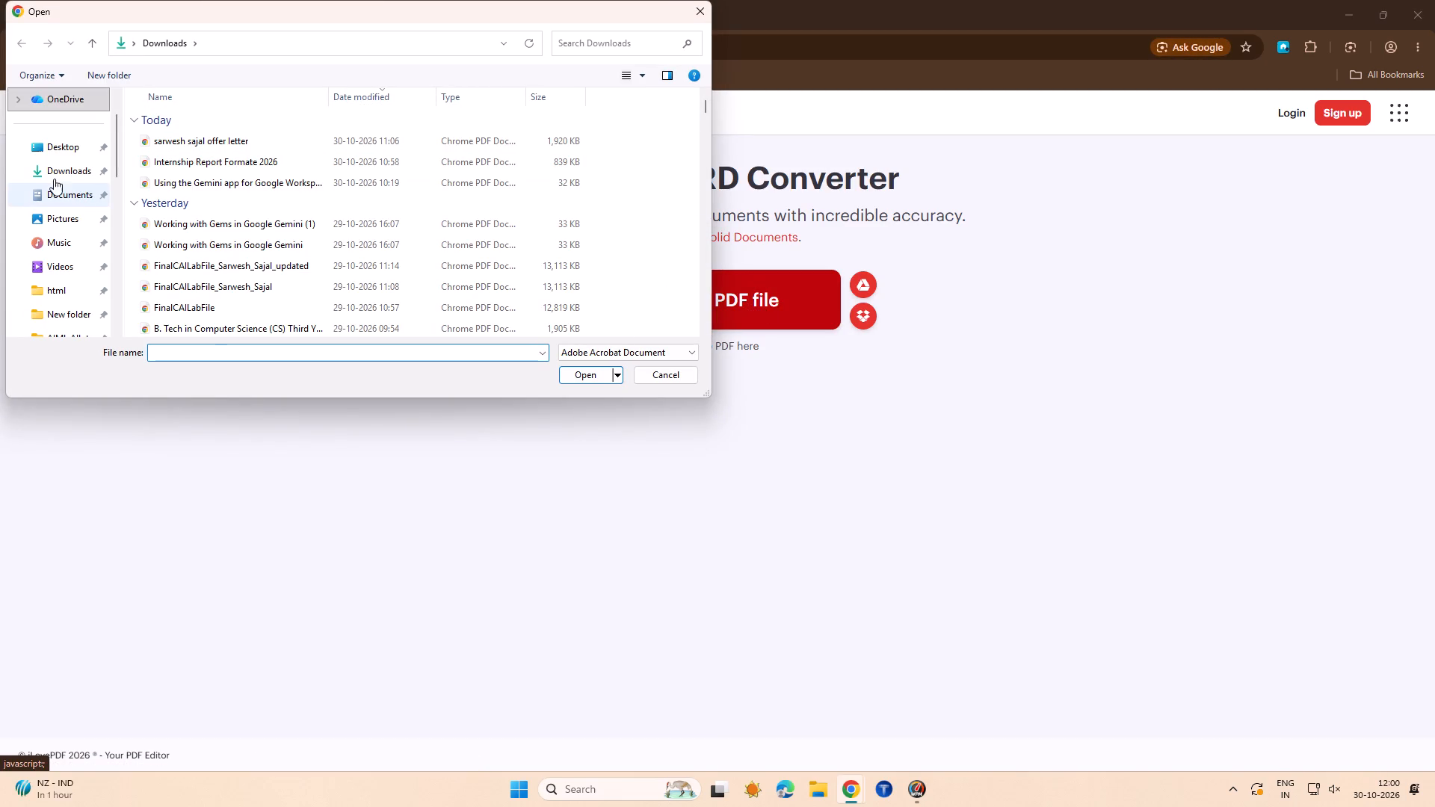
left_click(54, 149)
scroll(443, 208, "down", 3)
scroll(442, 209, "up", 1)
scroll(442, 210, "down", 7)
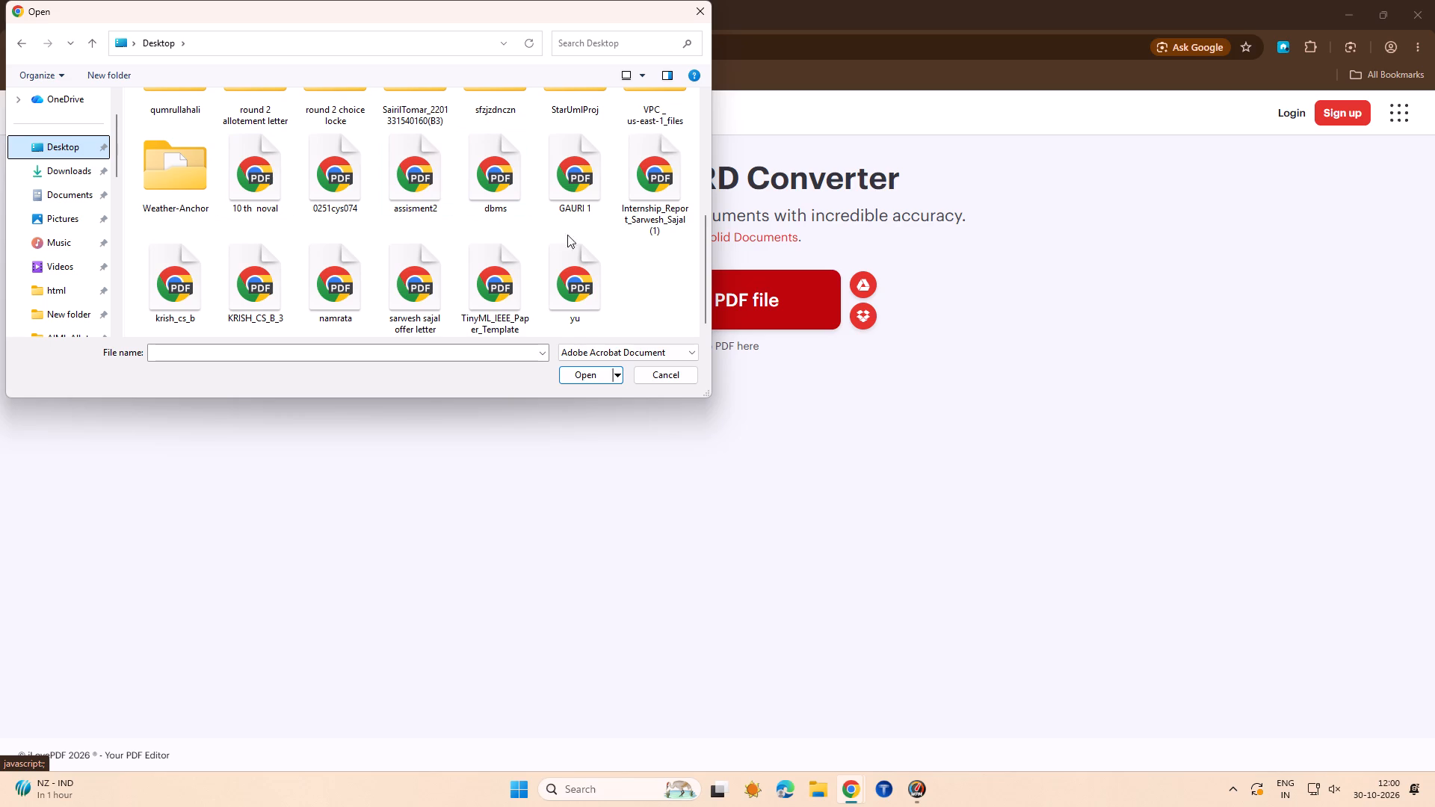
left_click(635, 208)
left_click(580, 385)
left_click(580, 377)
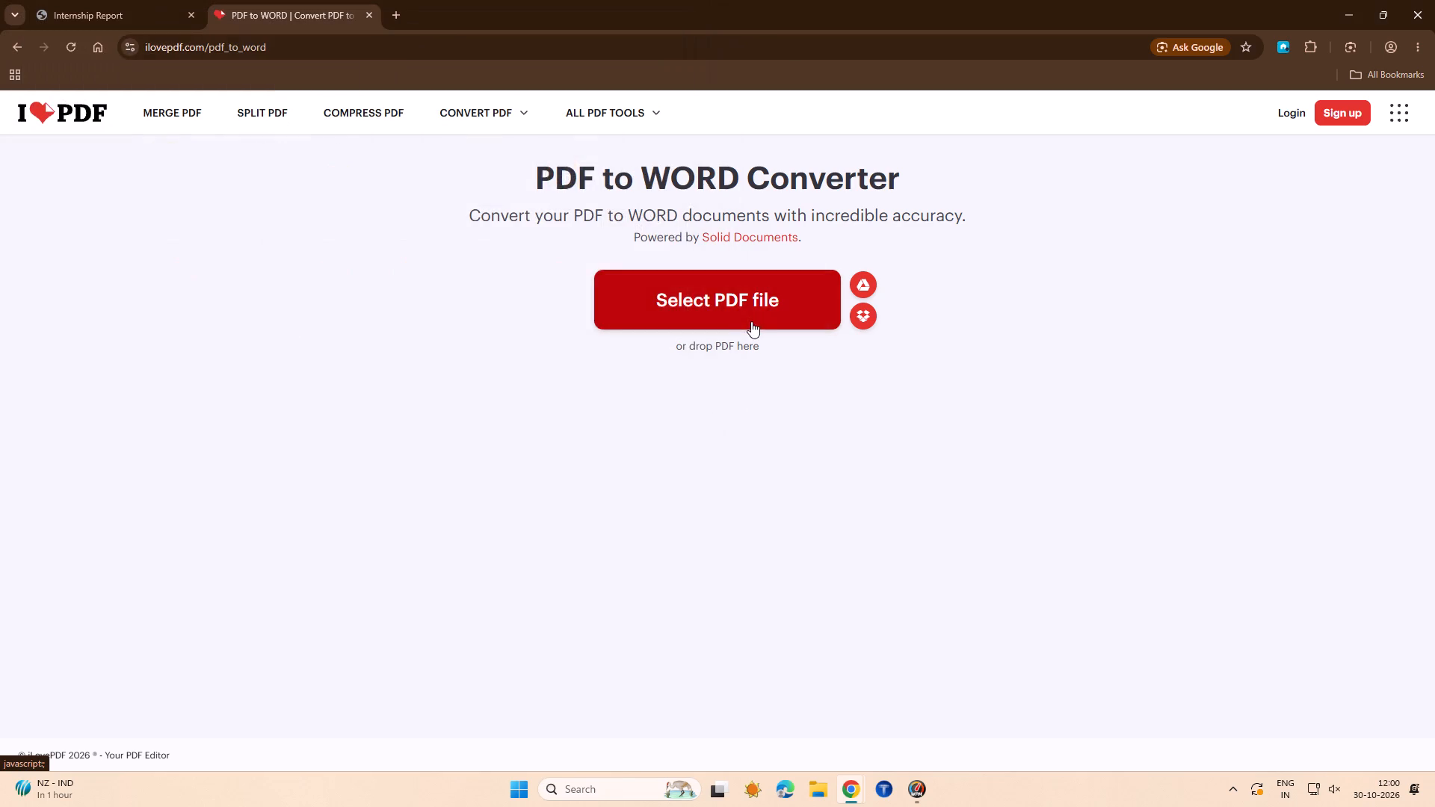
left_click(1241, 713)
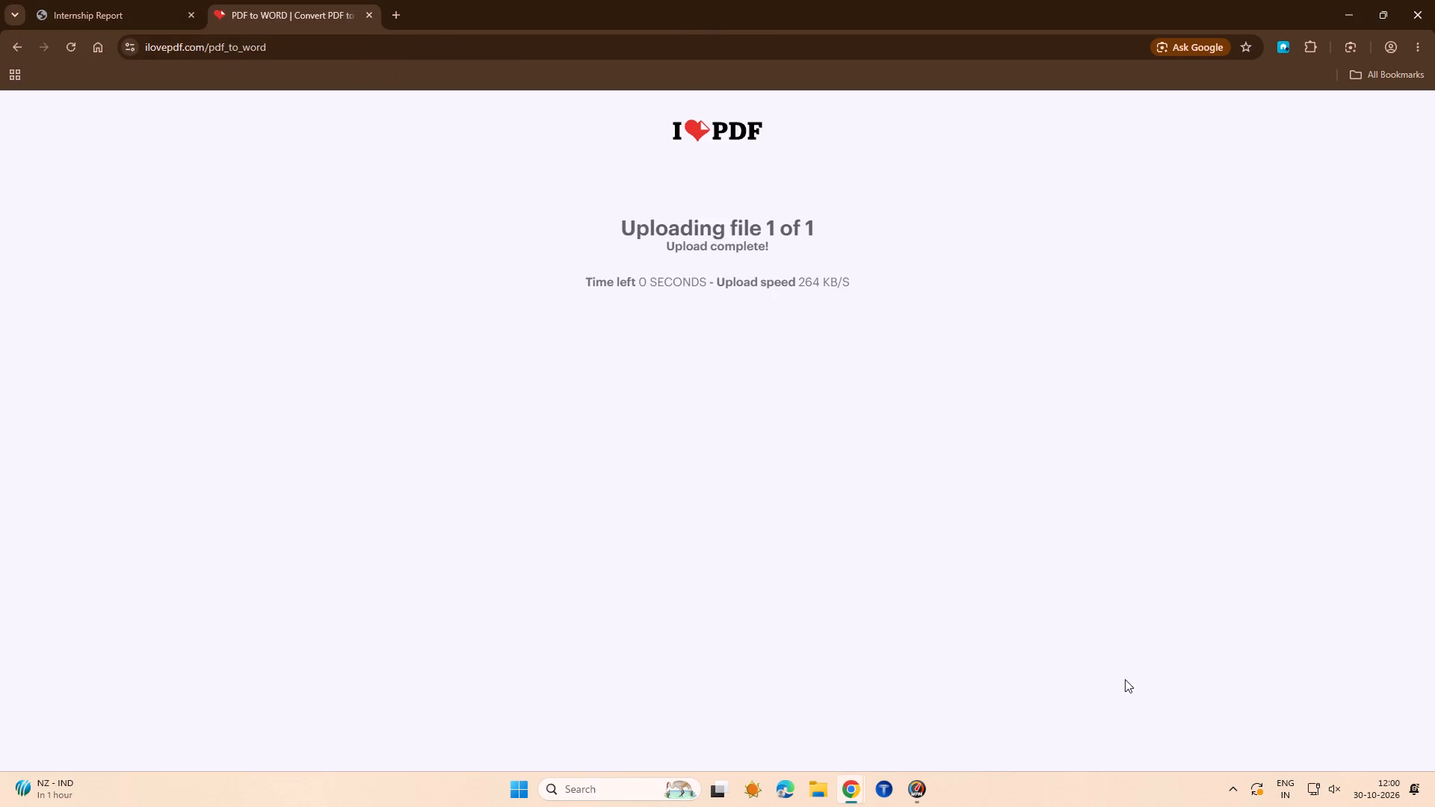
Open the desktop's internship report PDF ending in "(1)" in Word 2016 as an editable document.
left_click(1434, 806)
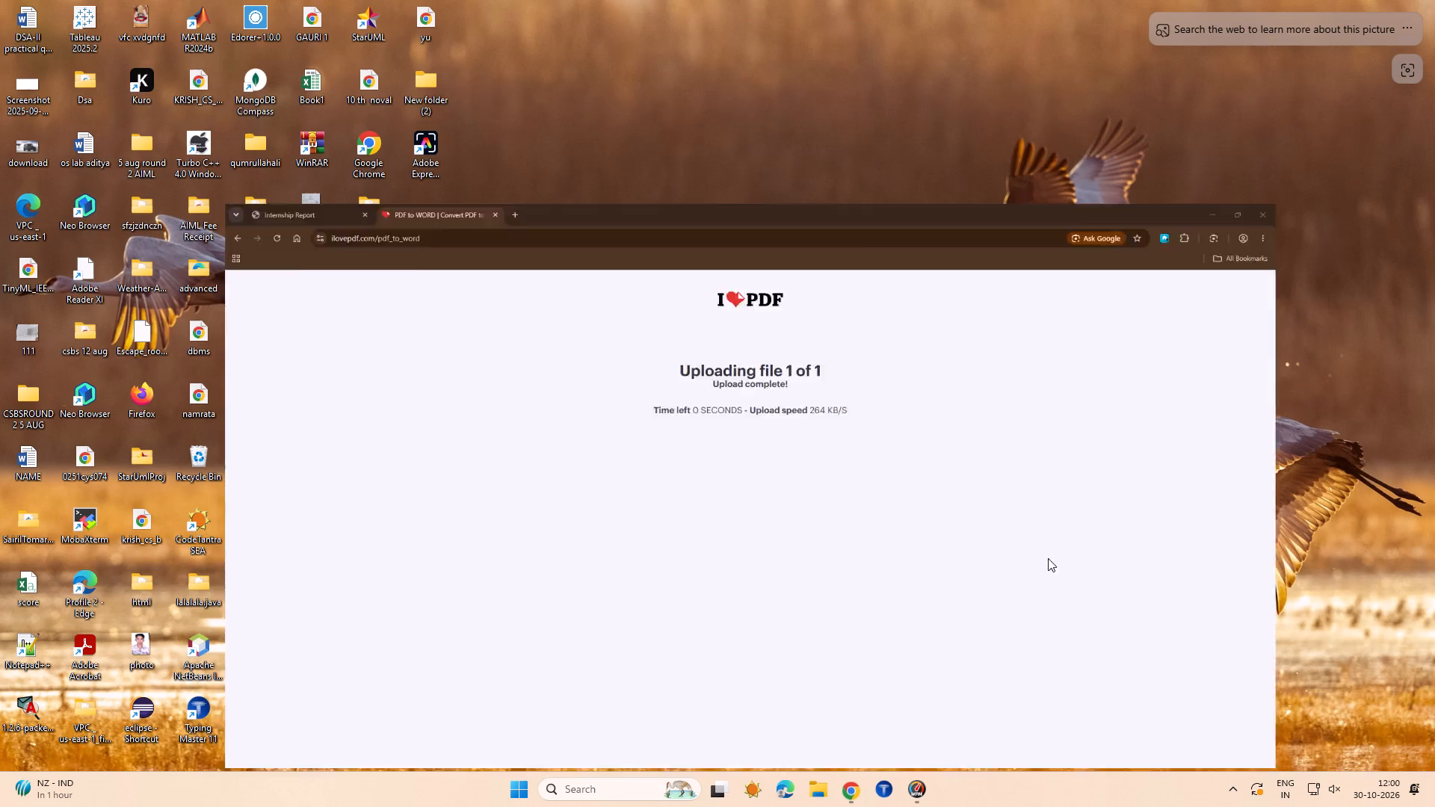
right_click(414, 469)
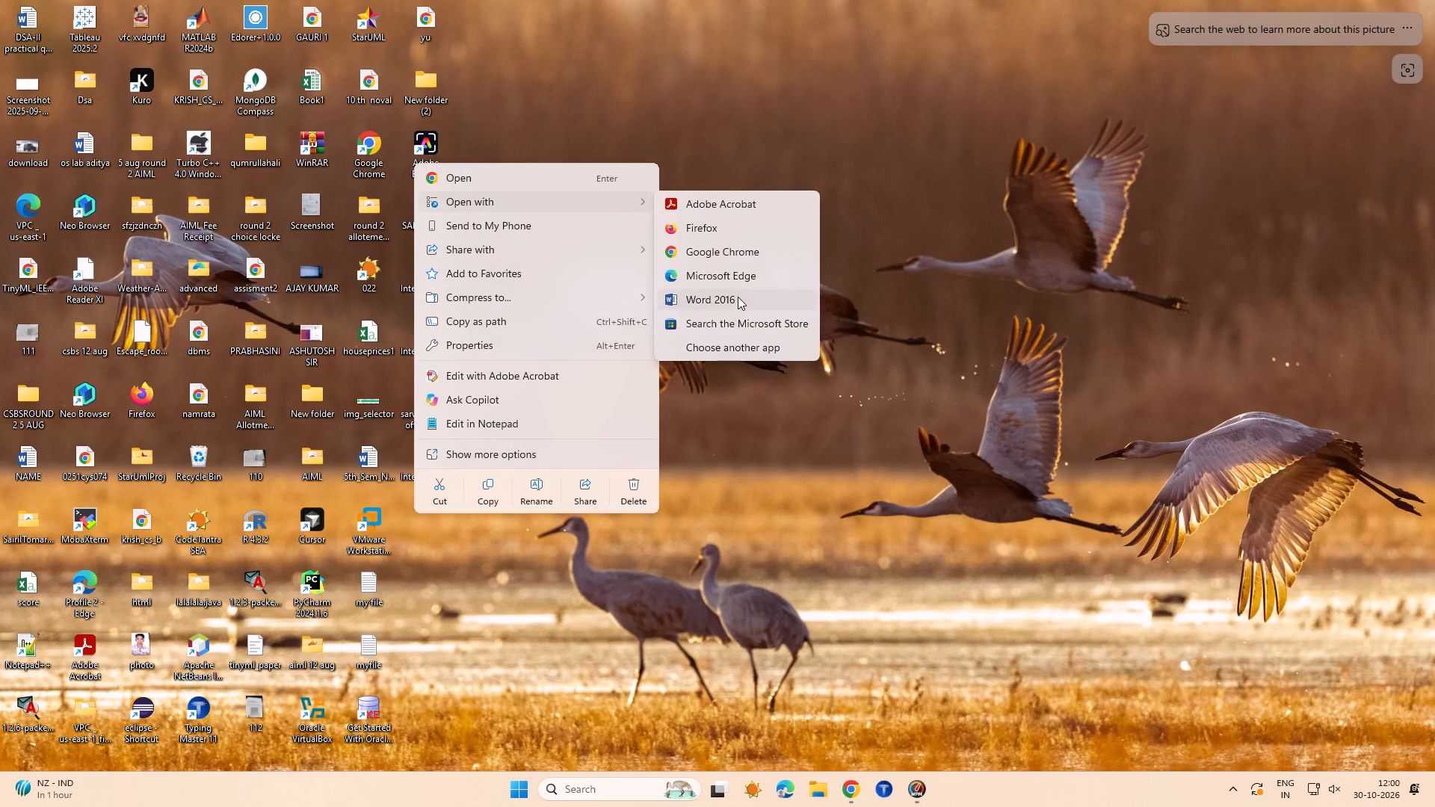
left_click(738, 299)
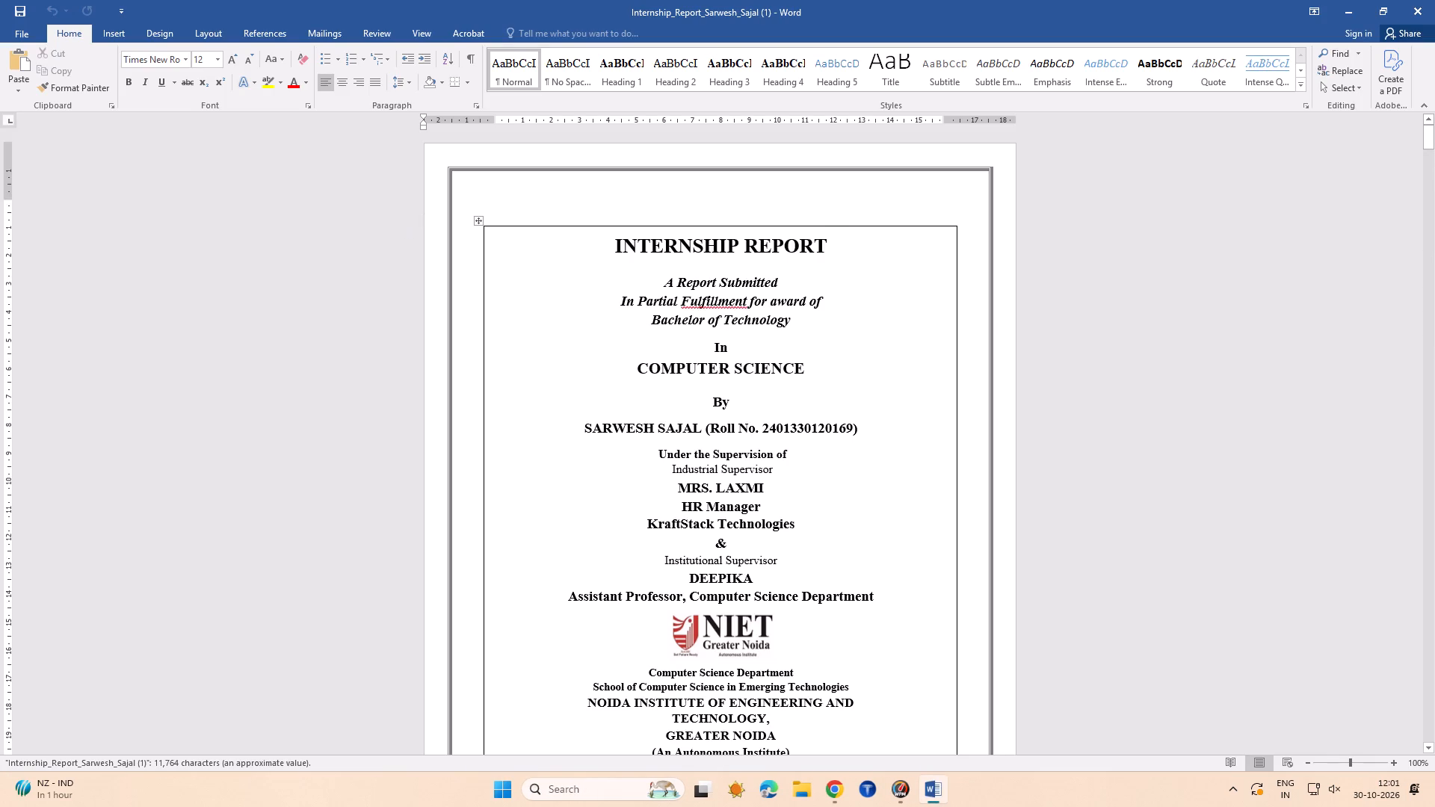
Add the title "Ms. " before the institutional supervisor's name on the cover page.
scroll(688, 418, "up", 1)
scroll(688, 419, "down", 3)
scroll(735, 504, "down", 1)
scroll(735, 505, "up", 2)
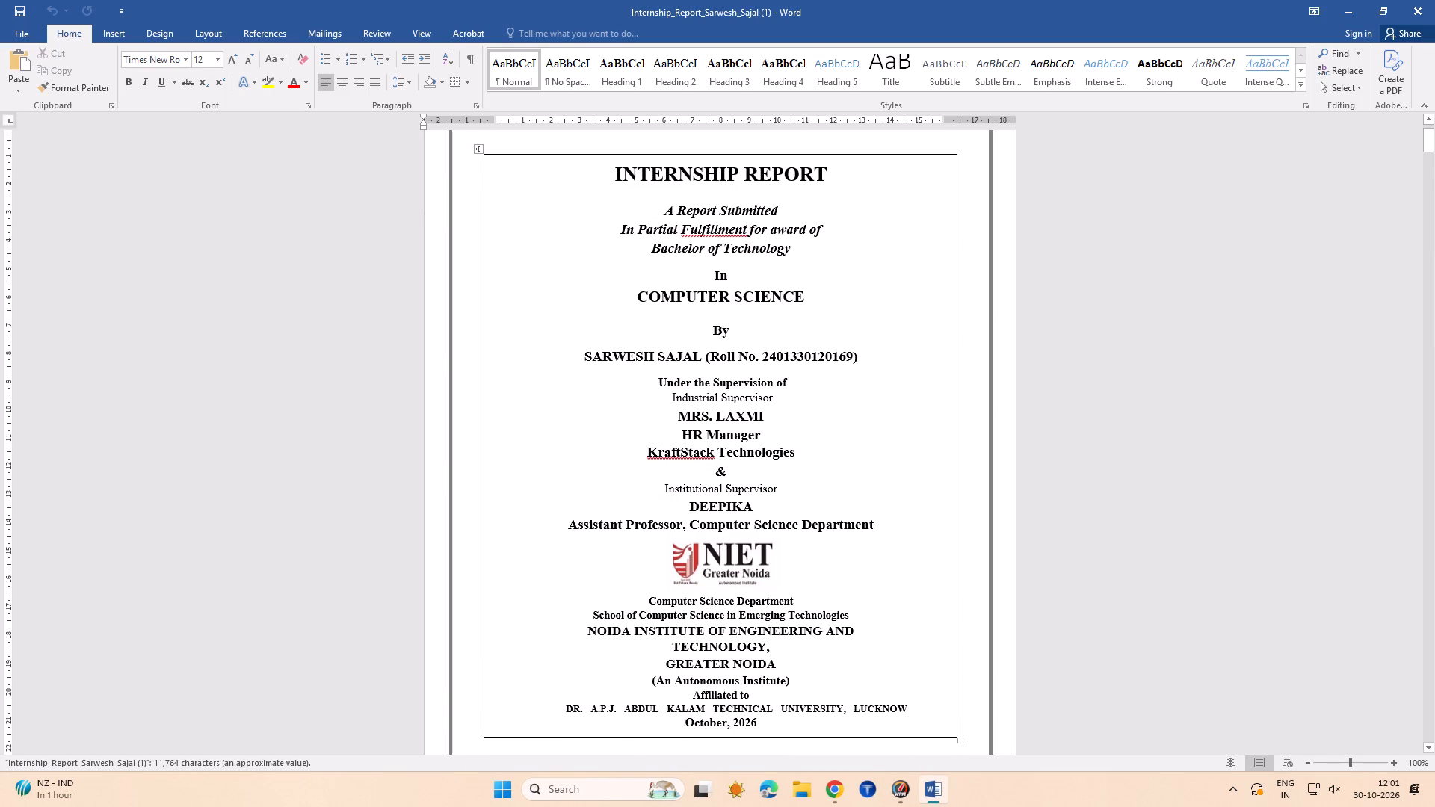
left_click(697, 476)
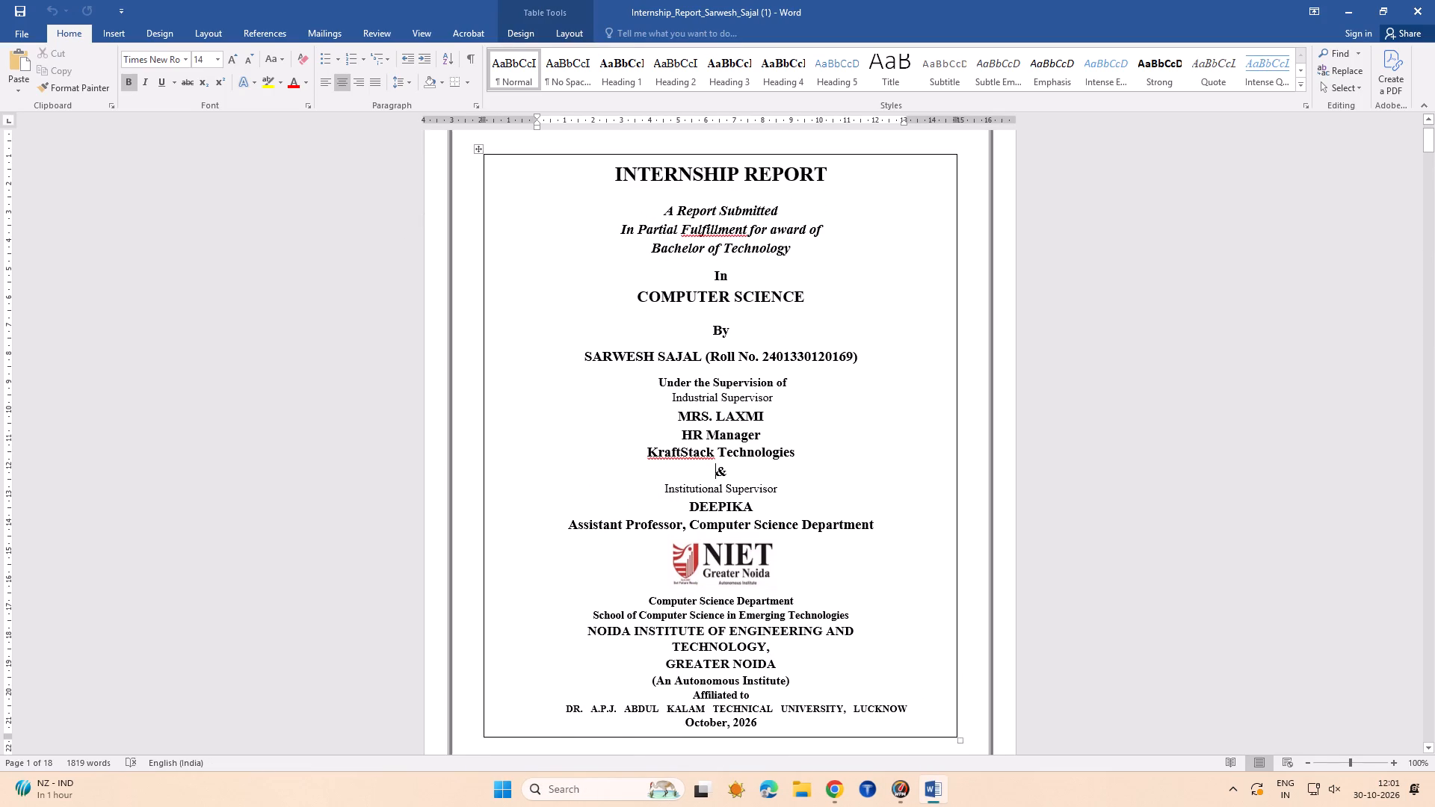
left_click(684, 510)
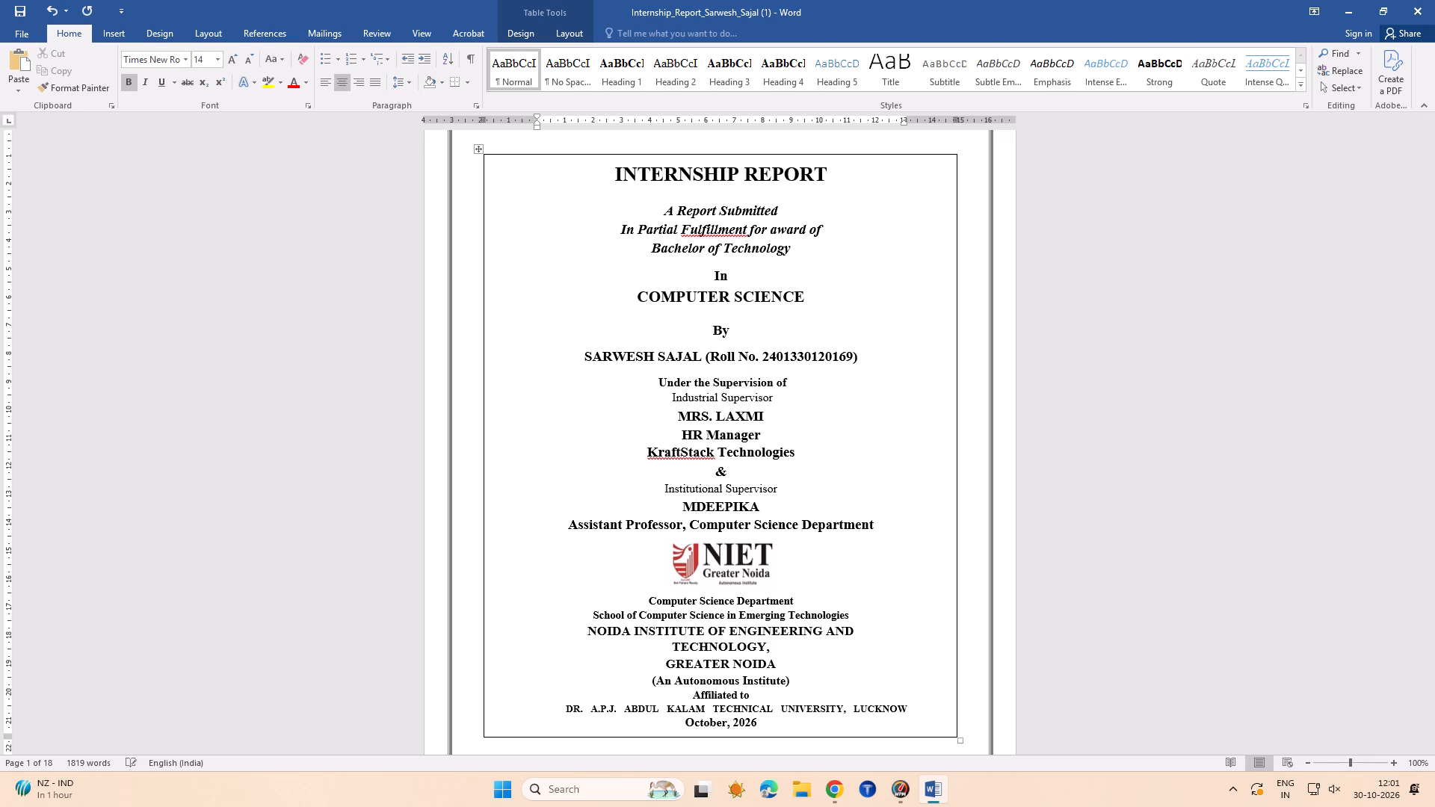
key("s")
type(".")
key("space")
Change the industrial supervisor's title on the cover page to "MS.".
left_click(685, 482)
left_click(706, 411)
left_click(701, 415)
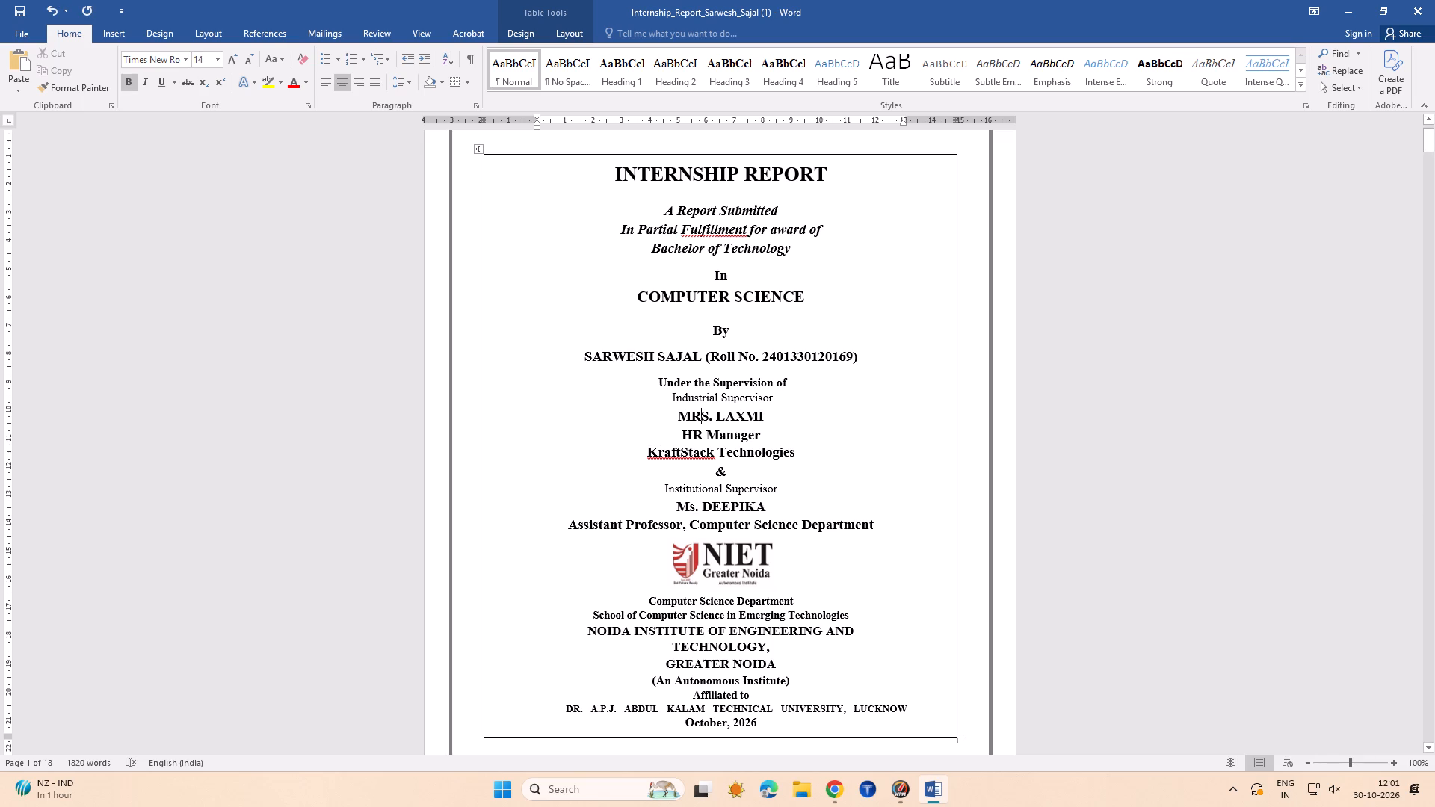
key("BackSpace")
Delete the lowercase "s" from the institutional supervisor's title on the cover page.
scroll(738, 558, "down", 3)
scroll(738, 558, "up", 2)
scroll(738, 558, "down", 3)
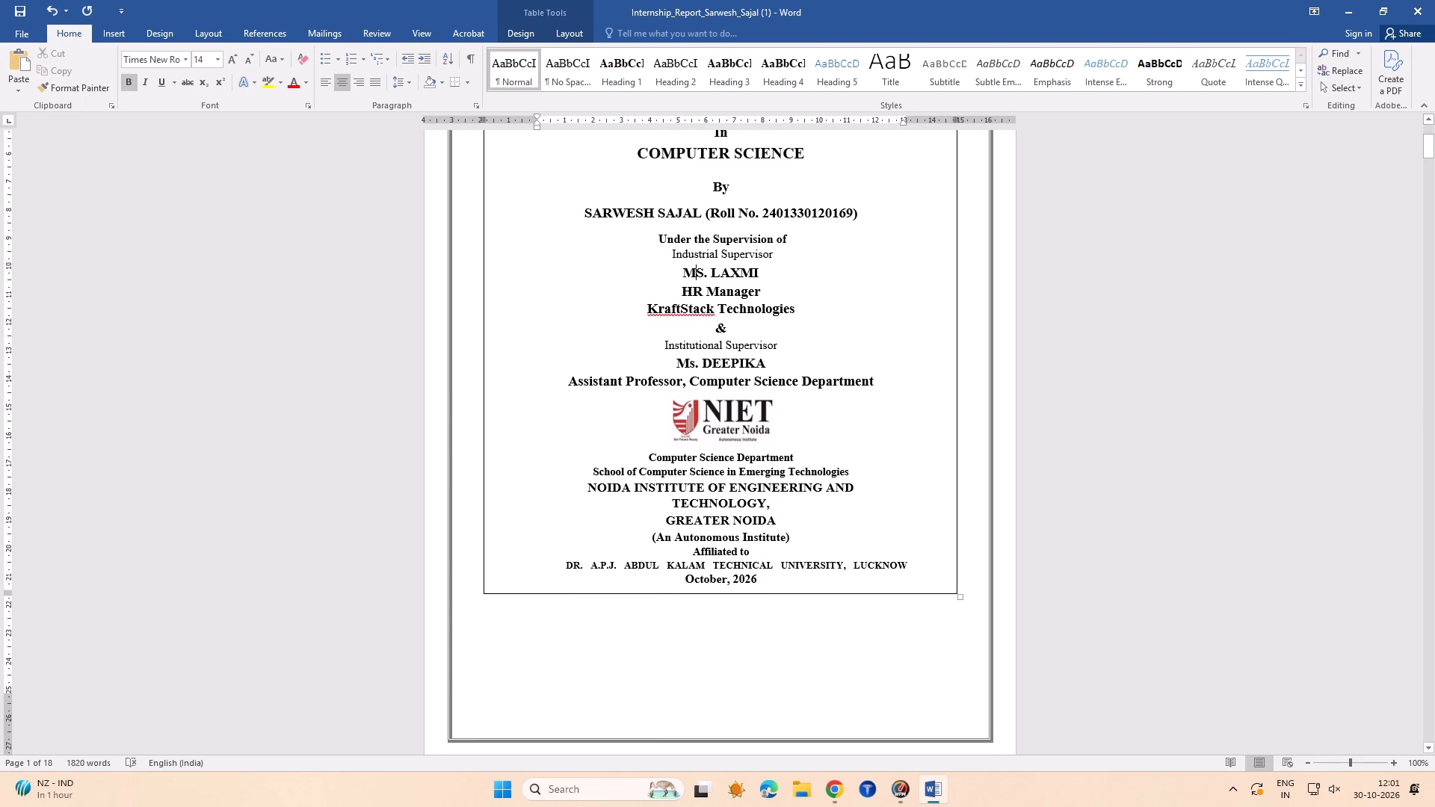
left_click(723, 469)
left_click(691, 366)
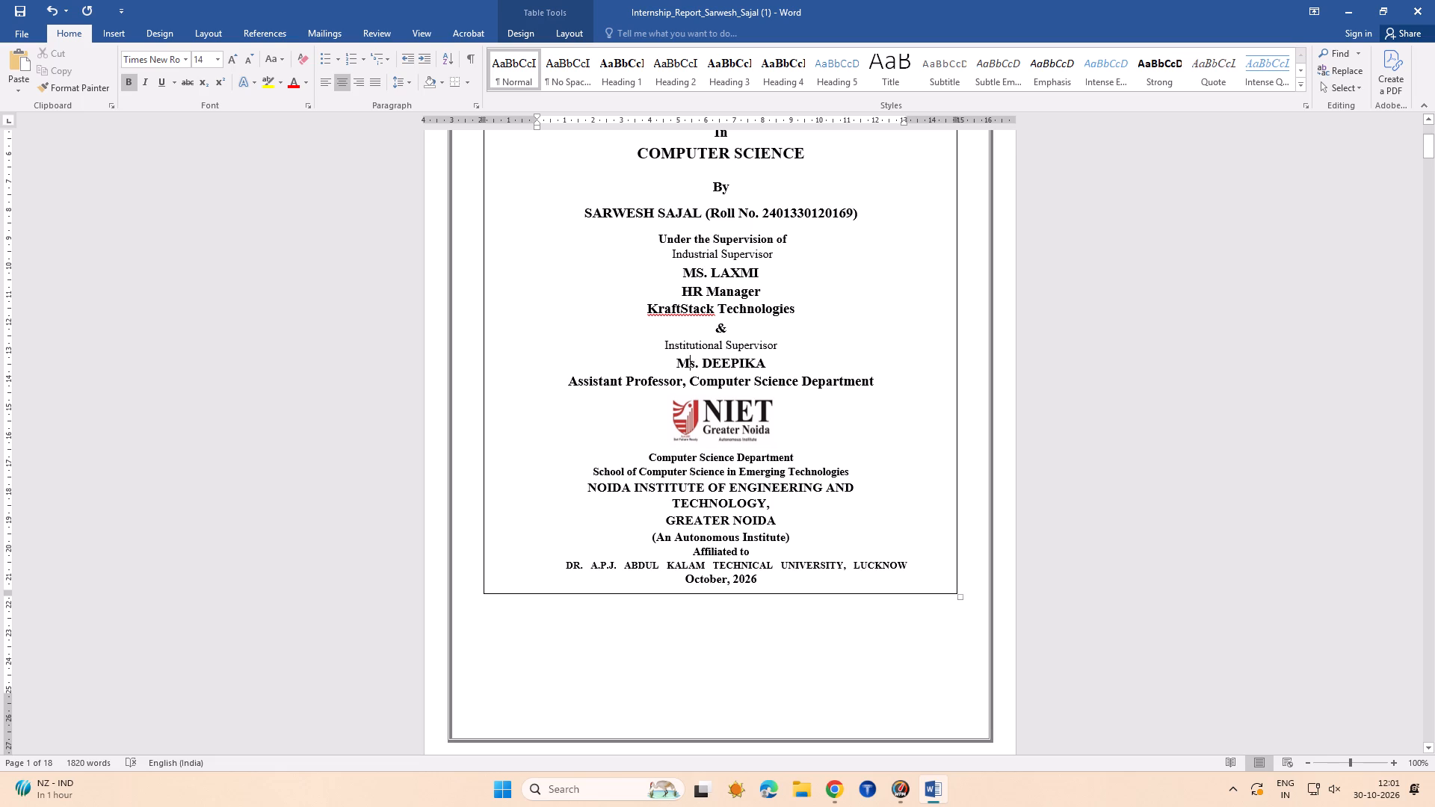
left_click(695, 364)
key("BackSpace")
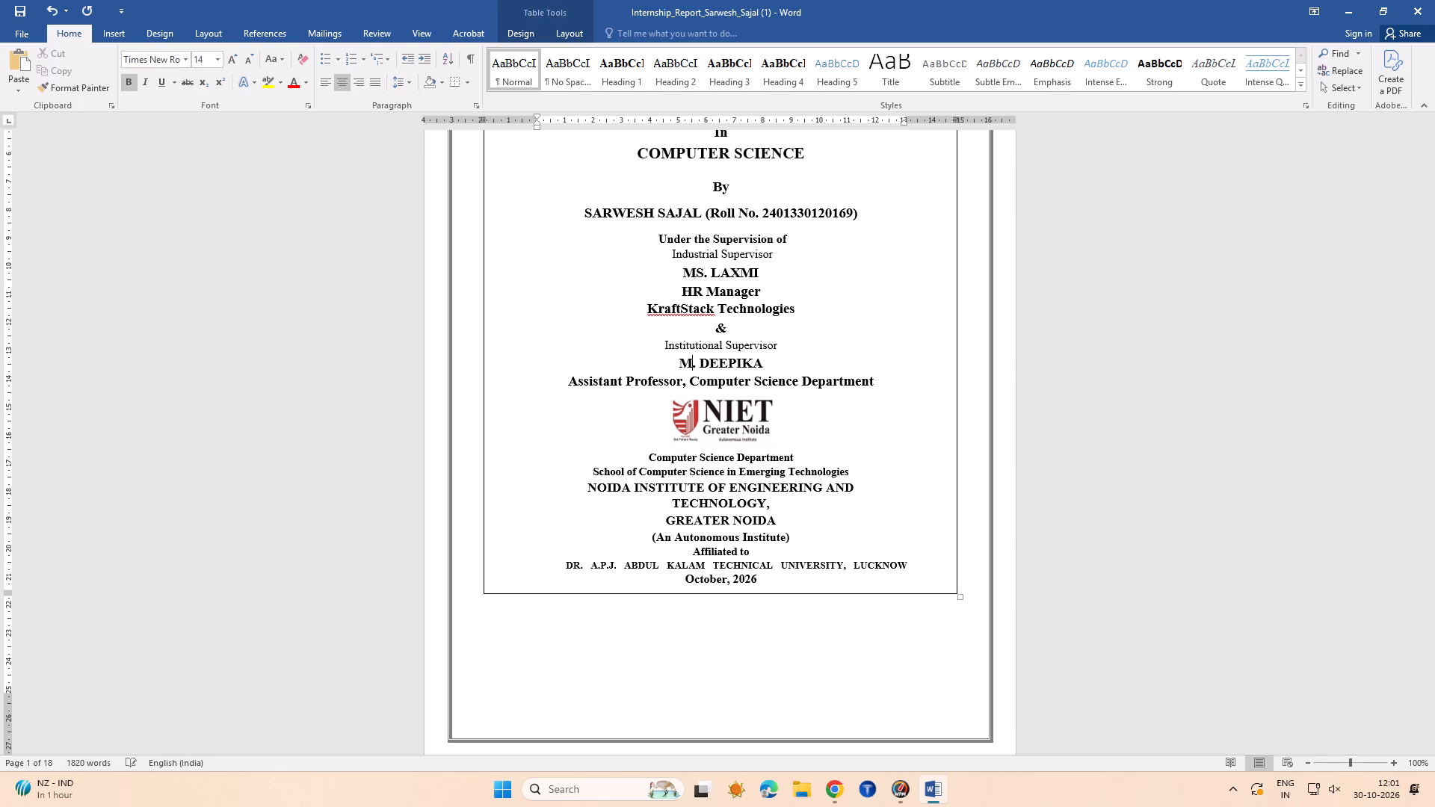
Look through the declaration page and on to the certificate from the institute.
scroll(695, 364, "down", 3)
scroll(695, 364, "up", 1)
scroll(695, 364, "down", 15)
scroll(695, 364, "up", 1)
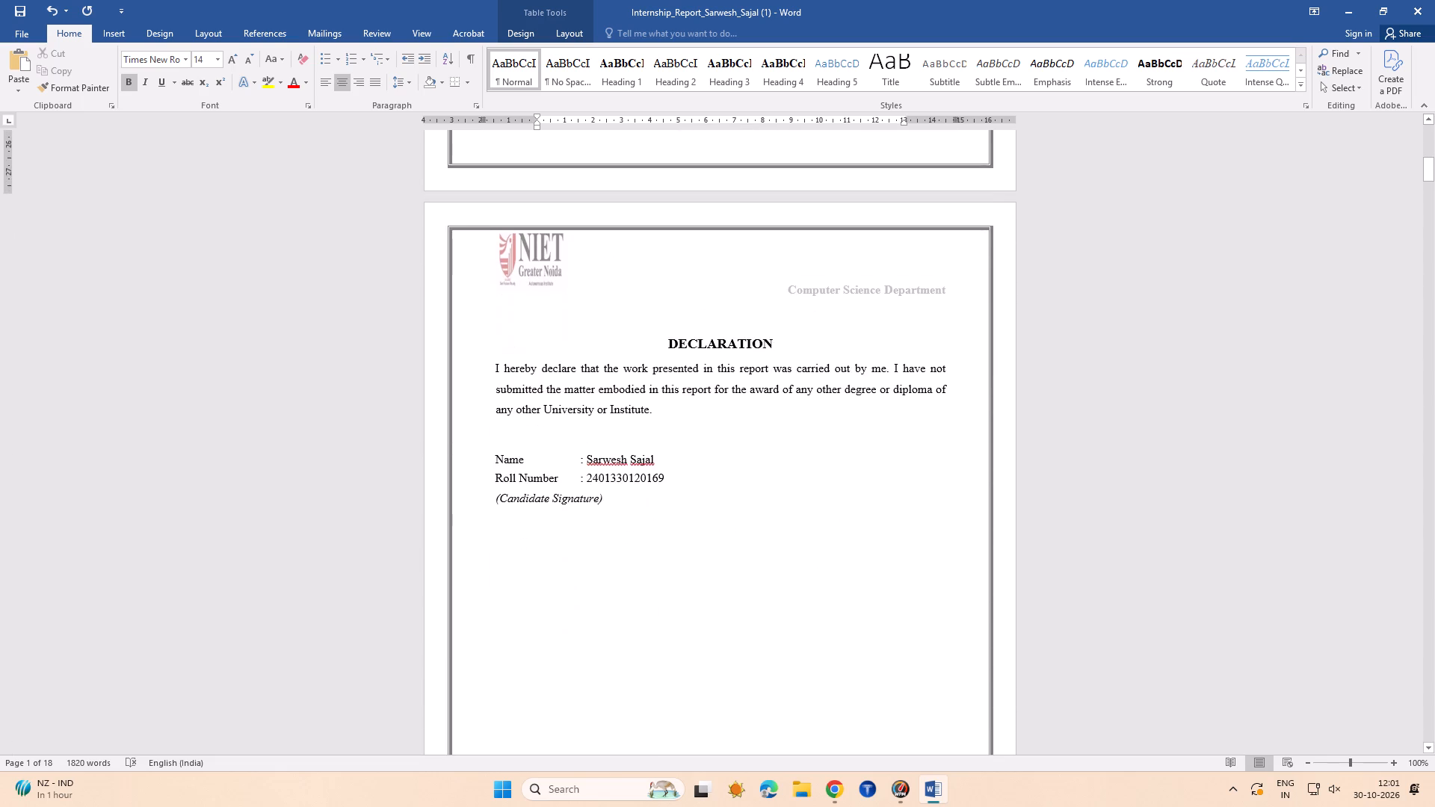
scroll(695, 364, "up", 1)
scroll(695, 364, "down", 6)
scroll(697, 373, "up", 1)
scroll(702, 411, "down", 1)
left_click(1155, 454)
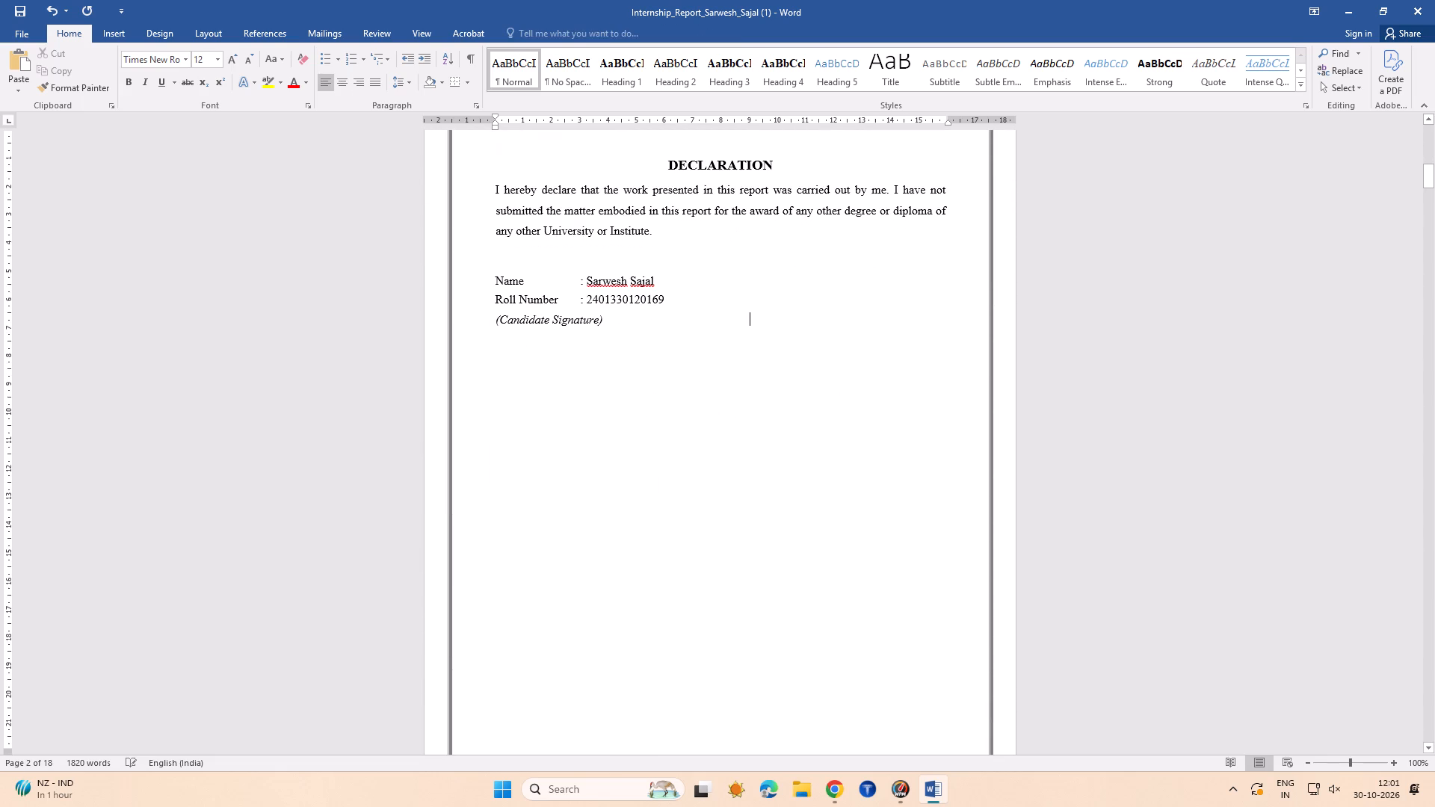
scroll(939, 362, "down", 12)
scroll(936, 365, "up", 1)
scroll(936, 365, "down", 1)
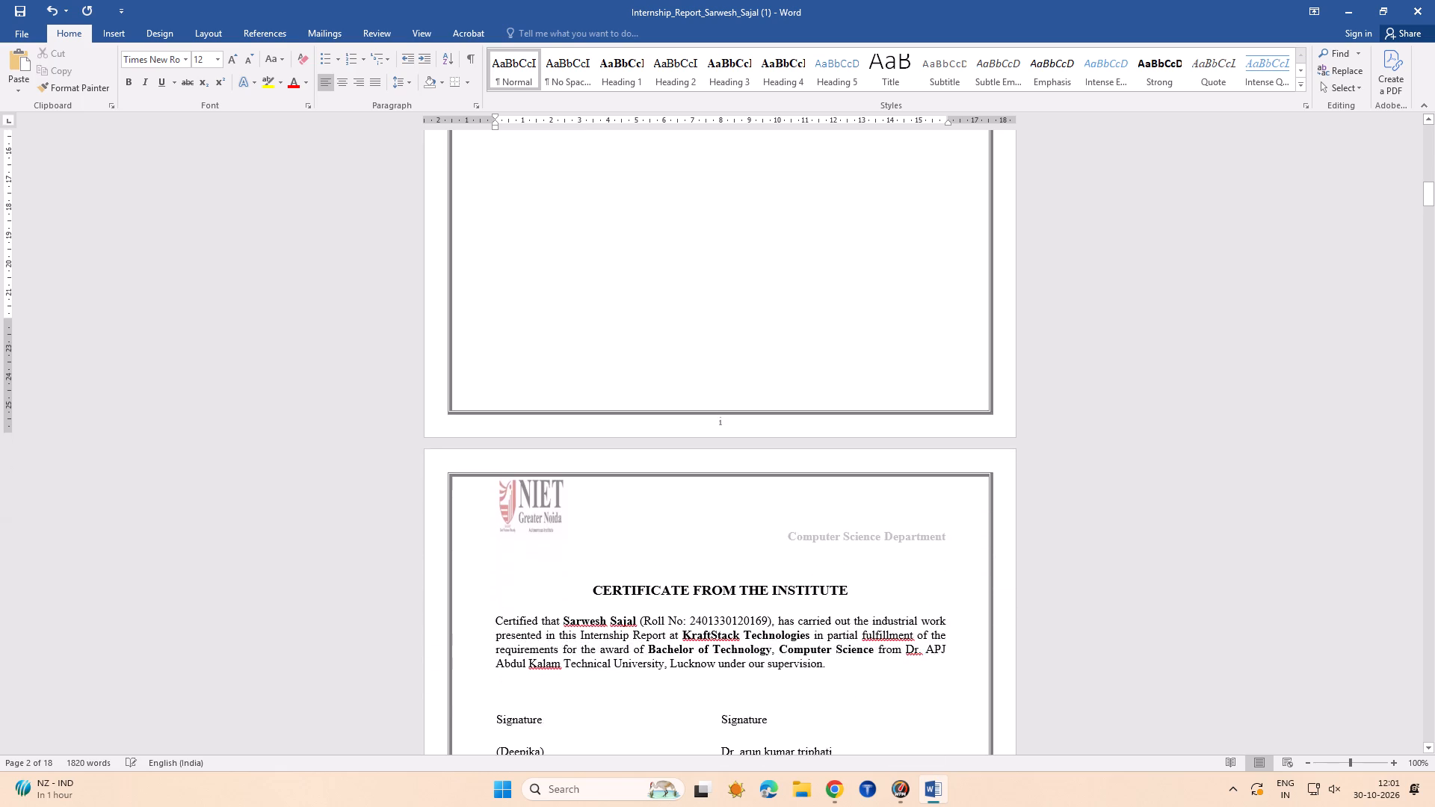
scroll(936, 365, "down", 5)
scroll(936, 365, "up", 1)
scroll(936, 365, "down", 6)
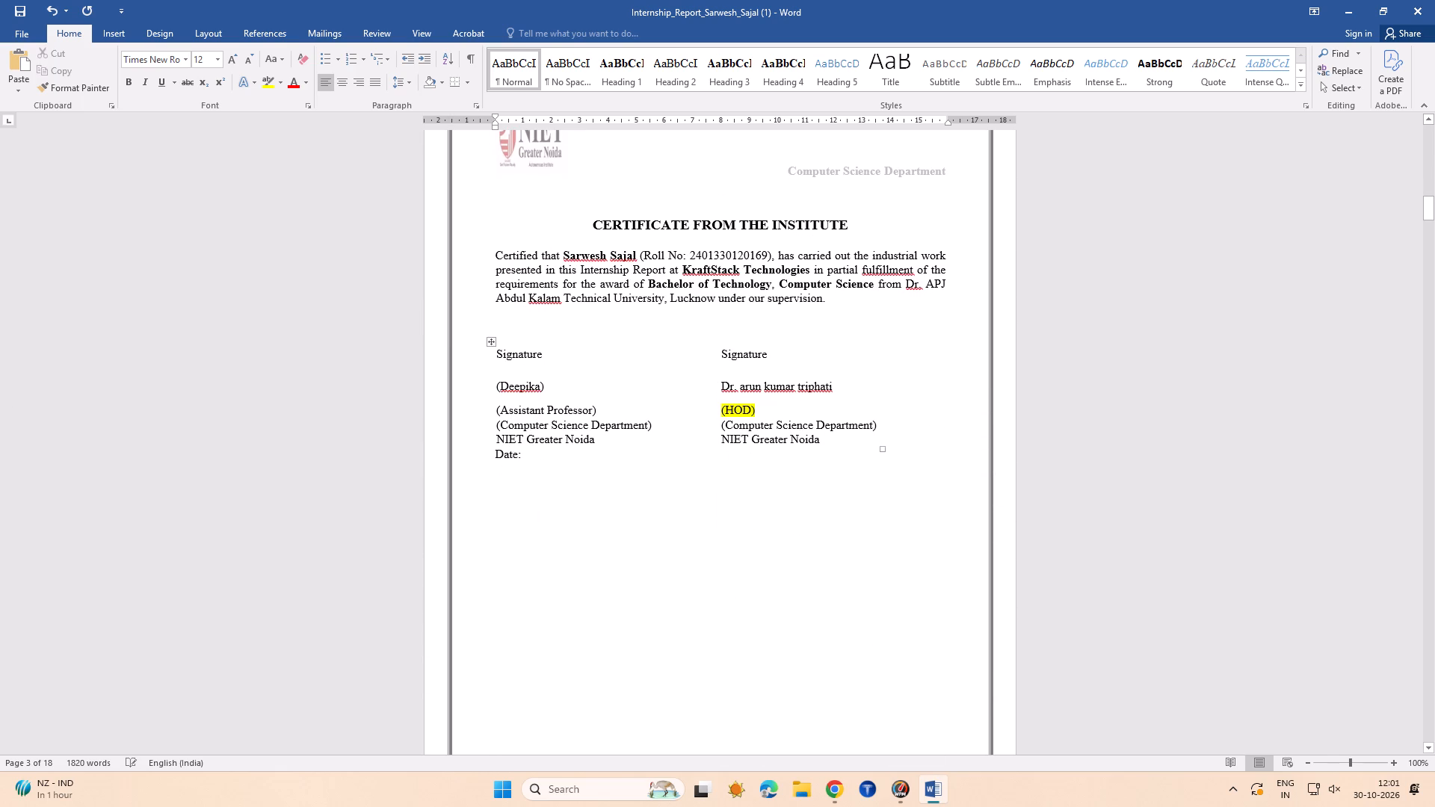
Replace the highlighted "(HOD)" in the institute certificate's signature block with "(HOD)" in plain text without highlighting.
left_click(742, 412)
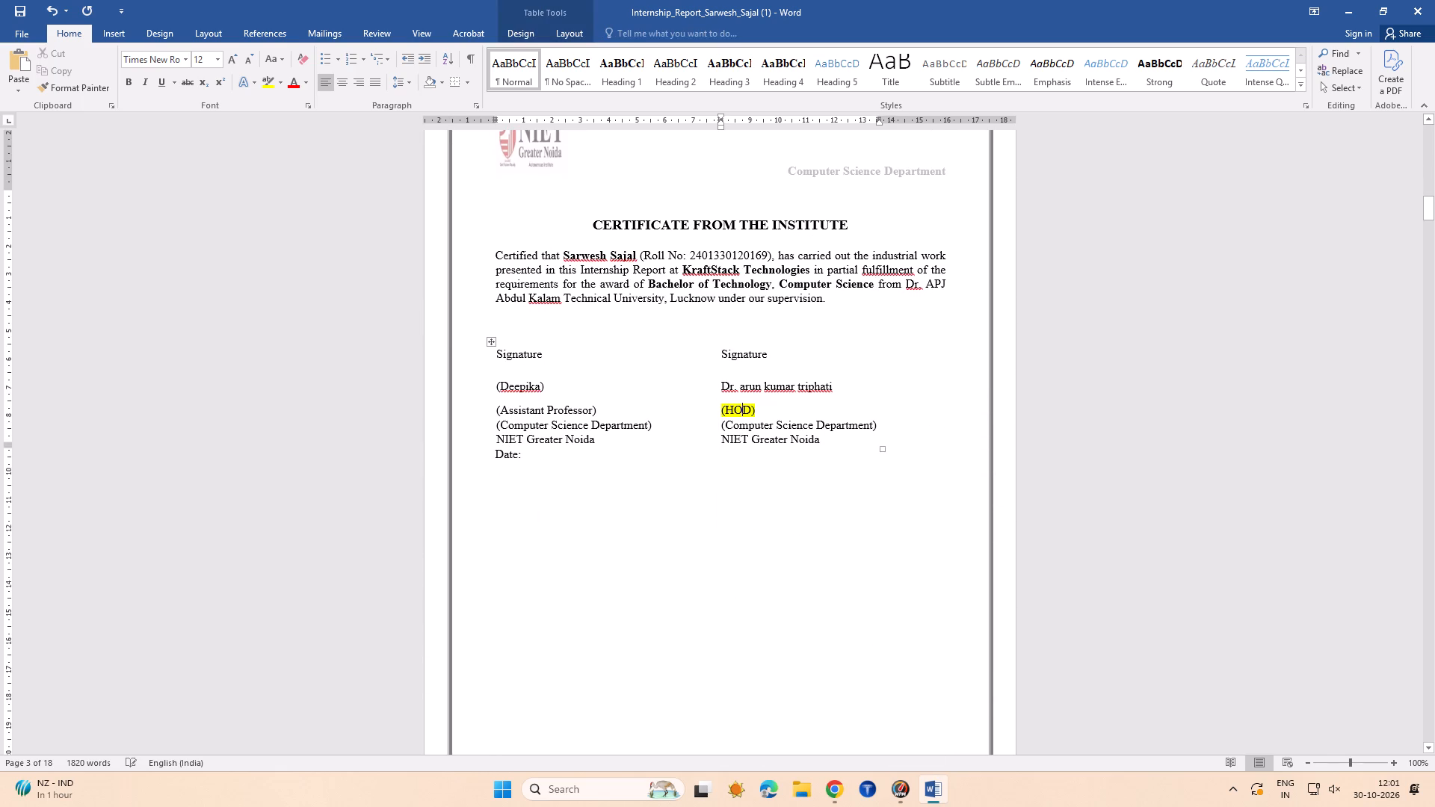
left_click(762, 408)
key("BackSpace")
key("BackSpace")
key("BackSpace")
key("BackSpace")
key("BackSpace")
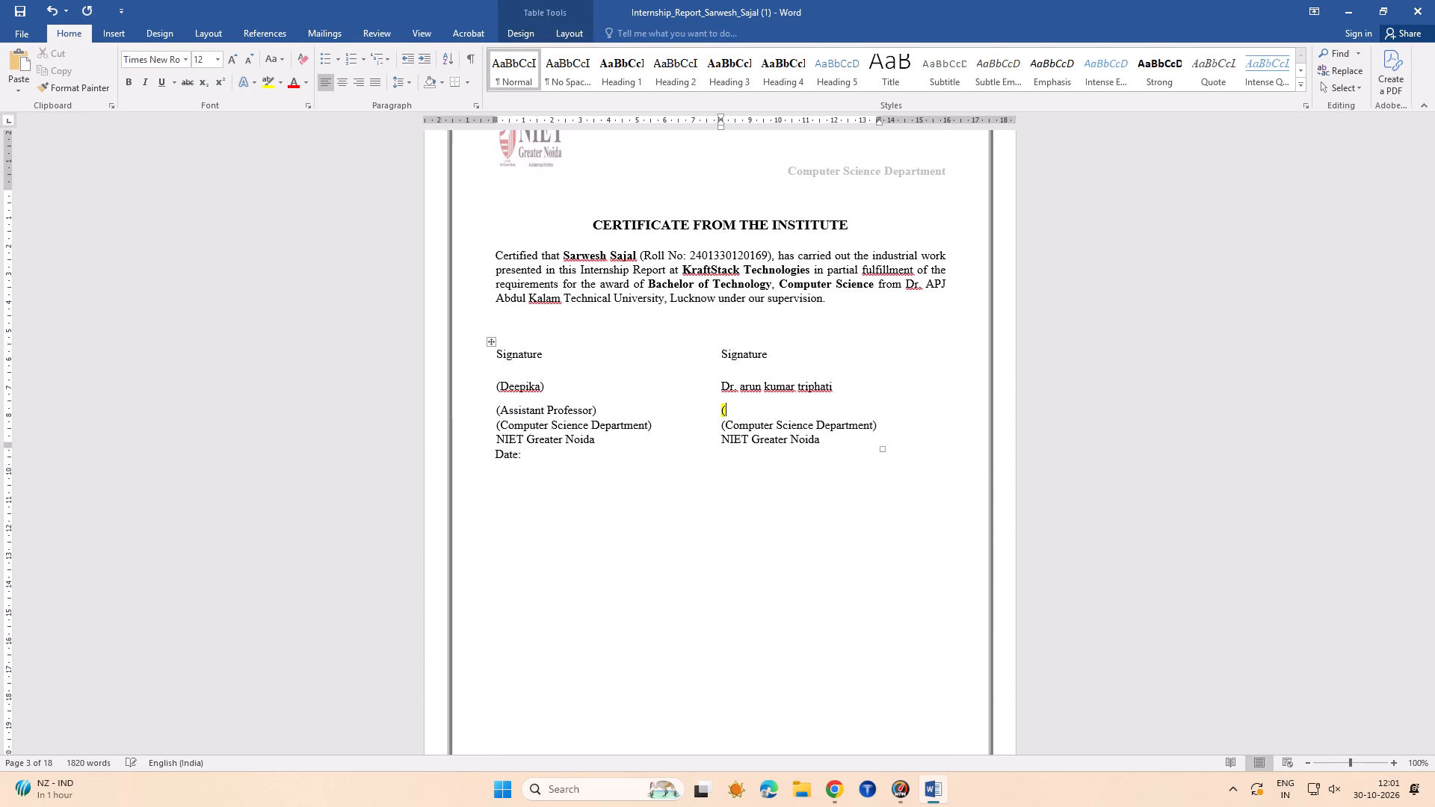
key("BackSpace")
key("shift+parenleft")
key("BackSpace")
key("BackSpace")
key("BackSpace")
key("BackSpace")
key("BackSpace")
key("Return")
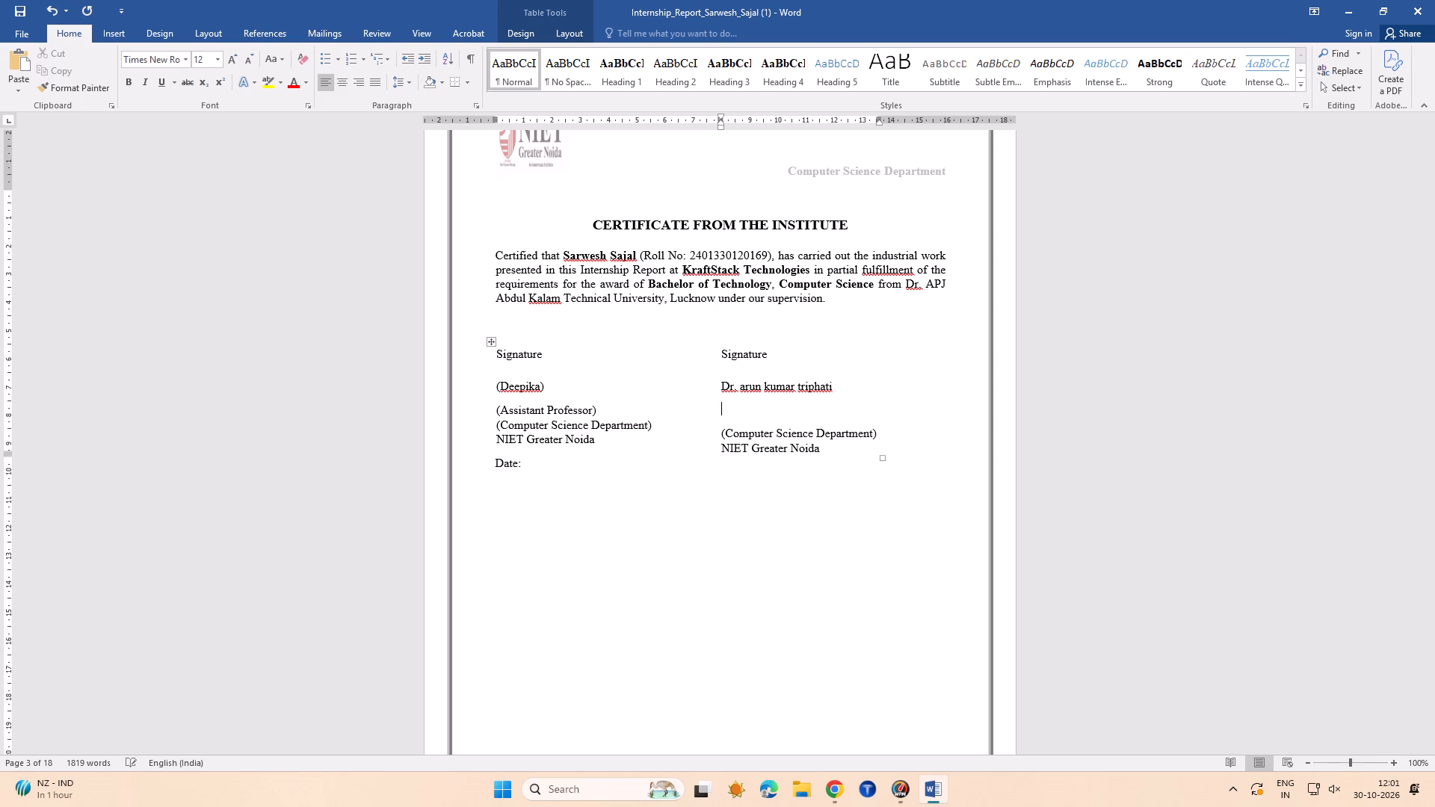
key("shift+parenleft")
type("hod)")
key("BackSpace")
key("BackSpace")
key("BackSpace")
key("BackSpace")
type("HOD")
key("shift+parenright")
Replace the assistant professor's bracketed name in the institute certificate's signature block with the title "MS." and the name without parentheses.
left_click(656, 436)
left_click(636, 388)
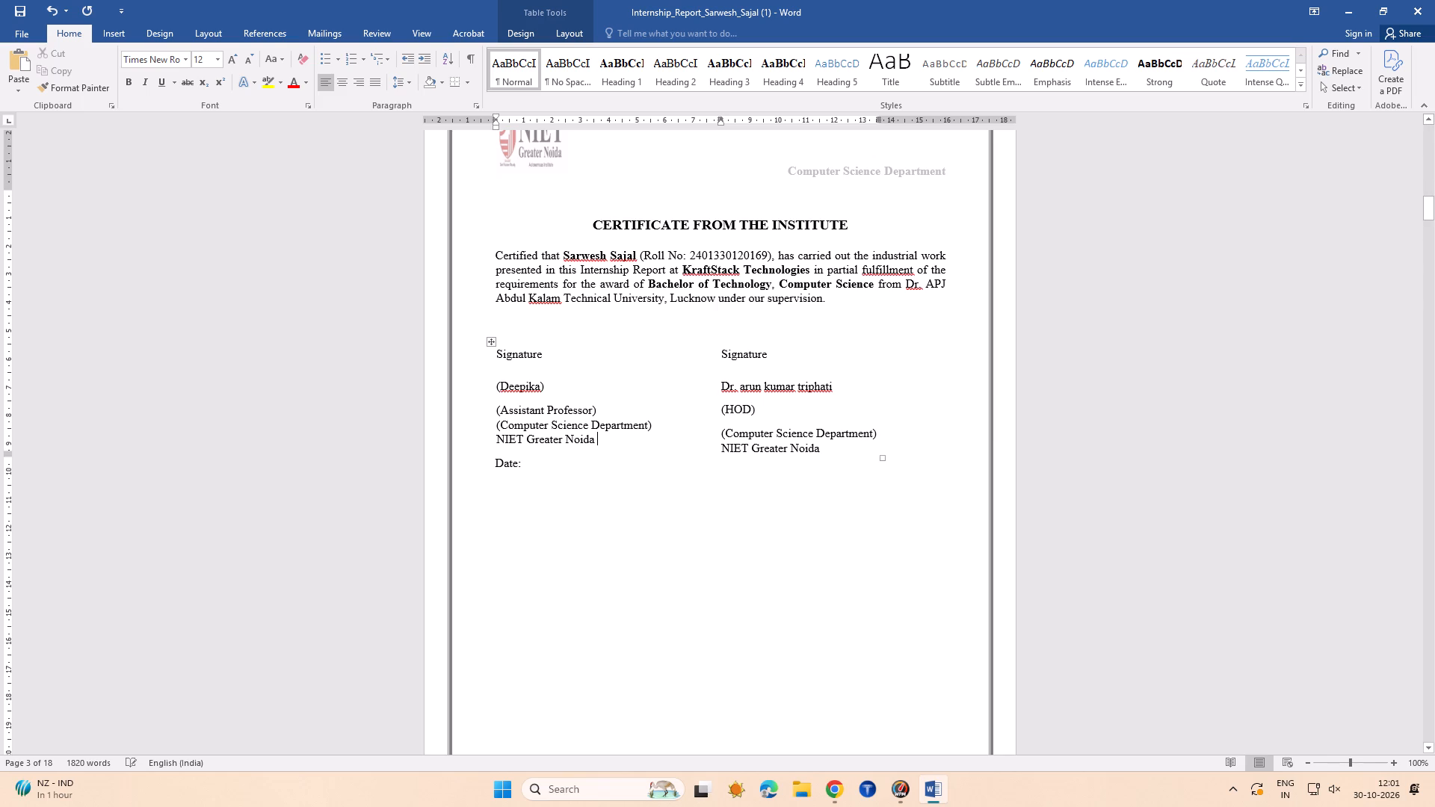
key("BackSpace")
key("BackSpace")
key("BackSpace")
key("BackSpace")
key("BackSpace")
key("BackSpace")
key("BackSpace")
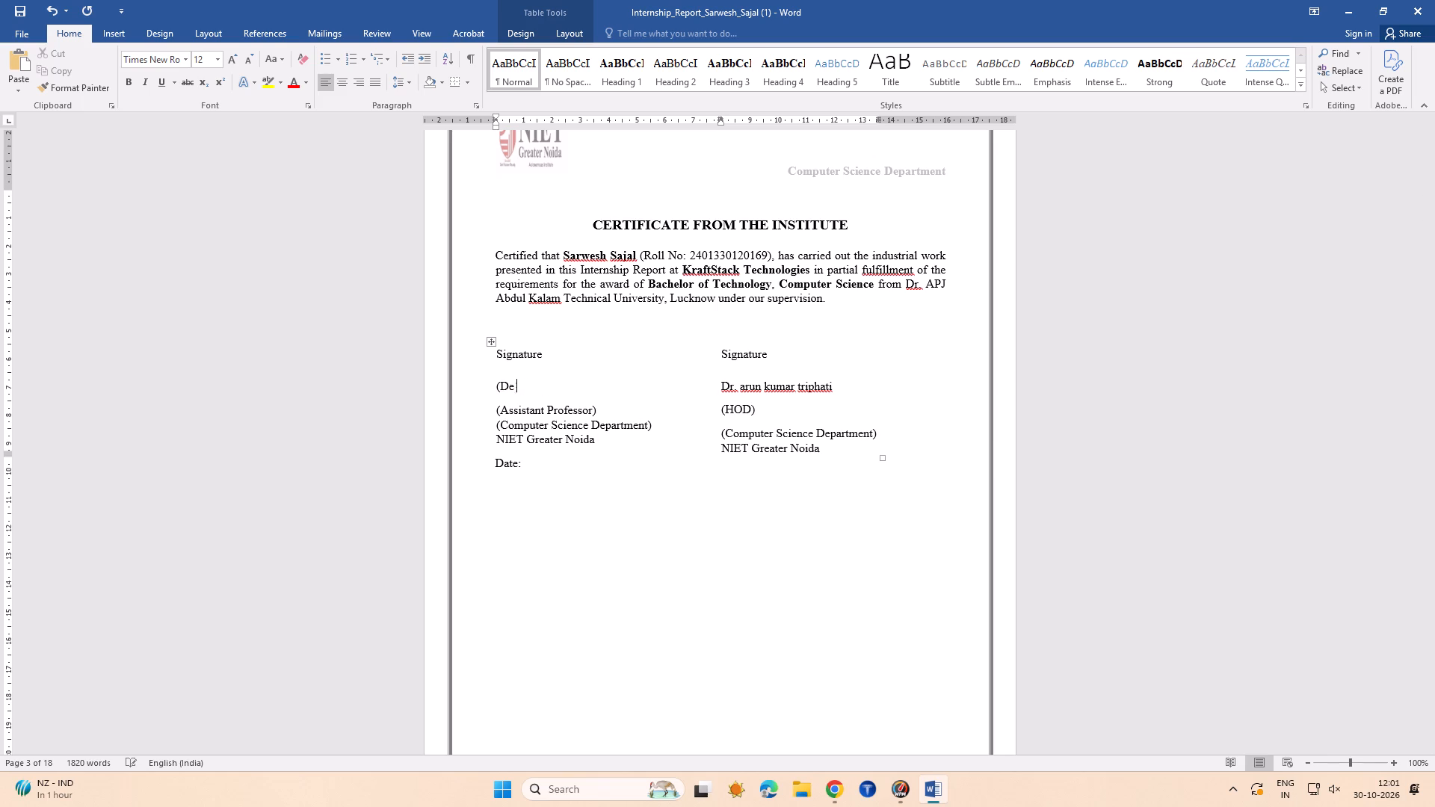
key("BackSpace")
key("BackSpace")
key("BackSpace")
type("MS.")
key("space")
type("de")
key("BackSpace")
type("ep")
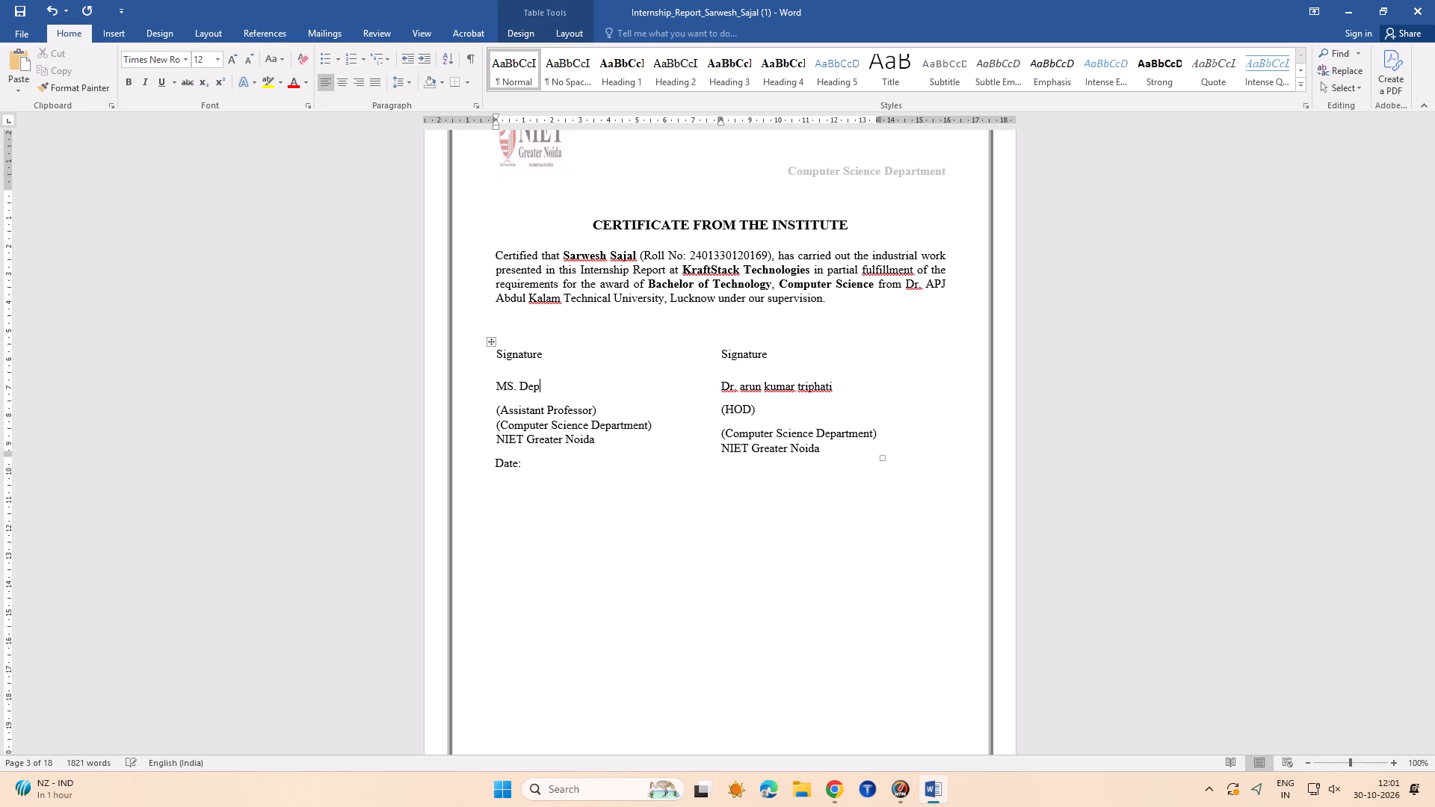
Complete the assistant professor's name after the title "MS." in the institute certificate's signature block.
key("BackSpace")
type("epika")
scroll(627, 417, "down", 1)
scroll(627, 418, "up", 1)
scroll(627, 419, "down", 1)
left_click(687, 309)
left_click(670, 318)
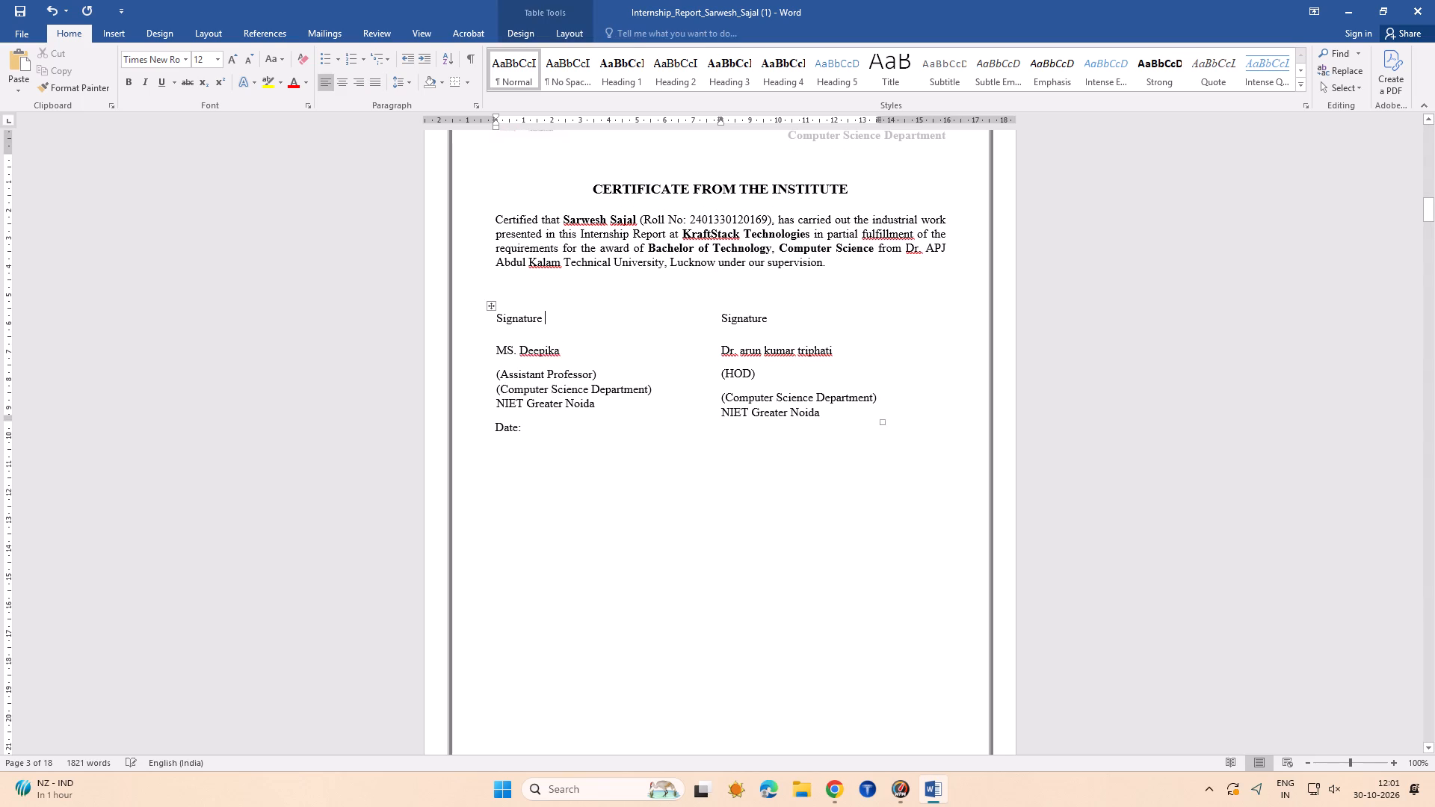
left_click(821, 393)
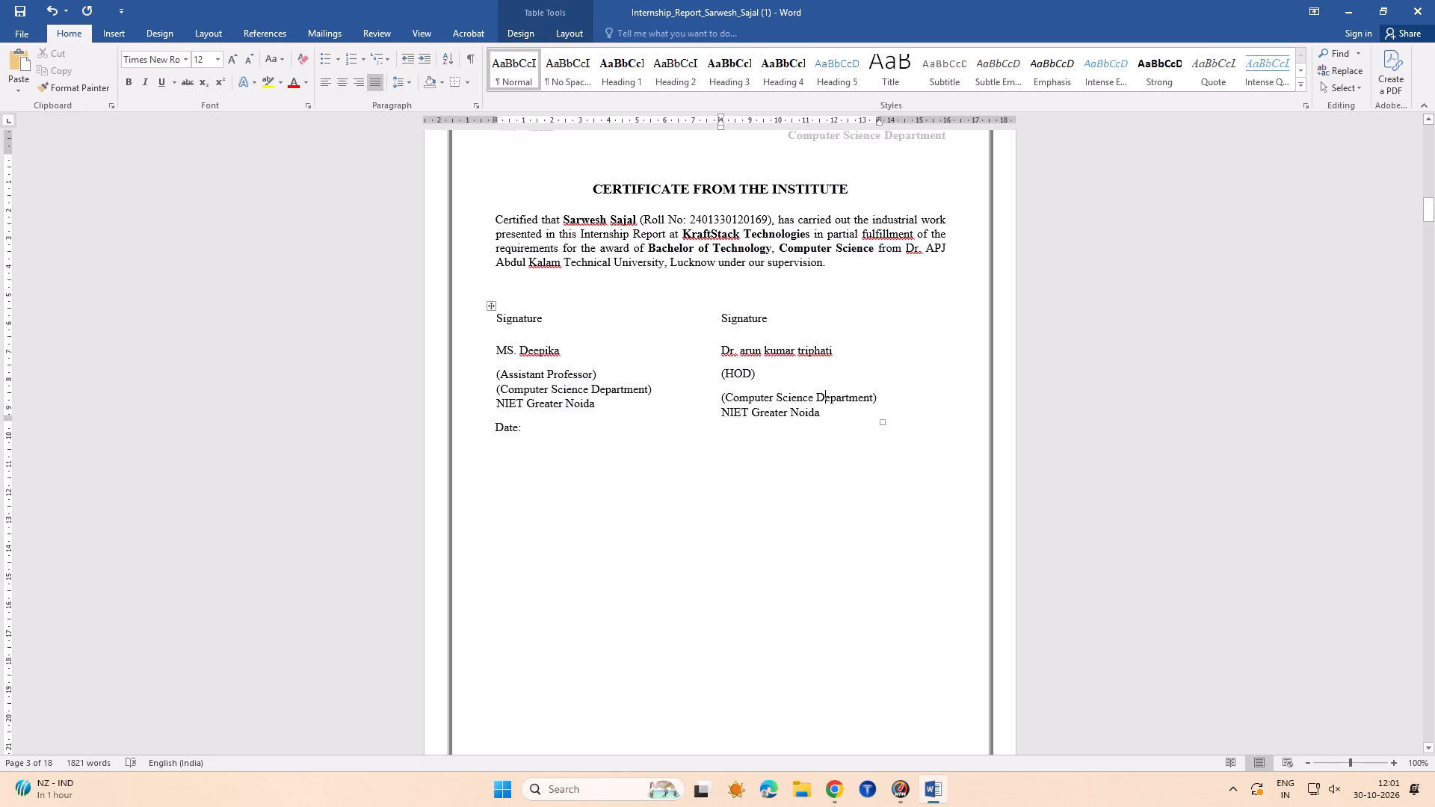
Capitalise the initial letter of each part of the HOD's name in the institute certificate's signature block.
left_click(745, 347)
key("BackSpace")
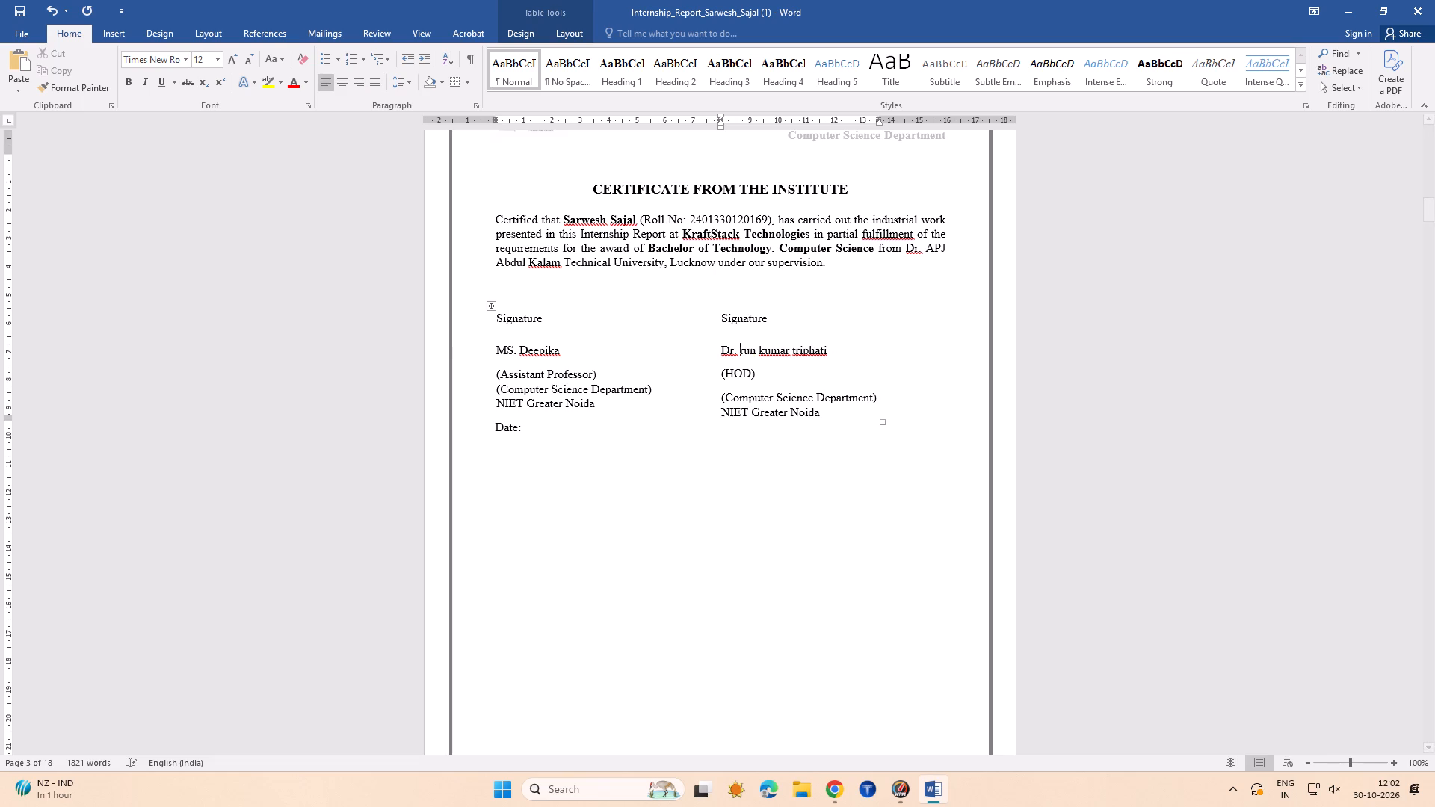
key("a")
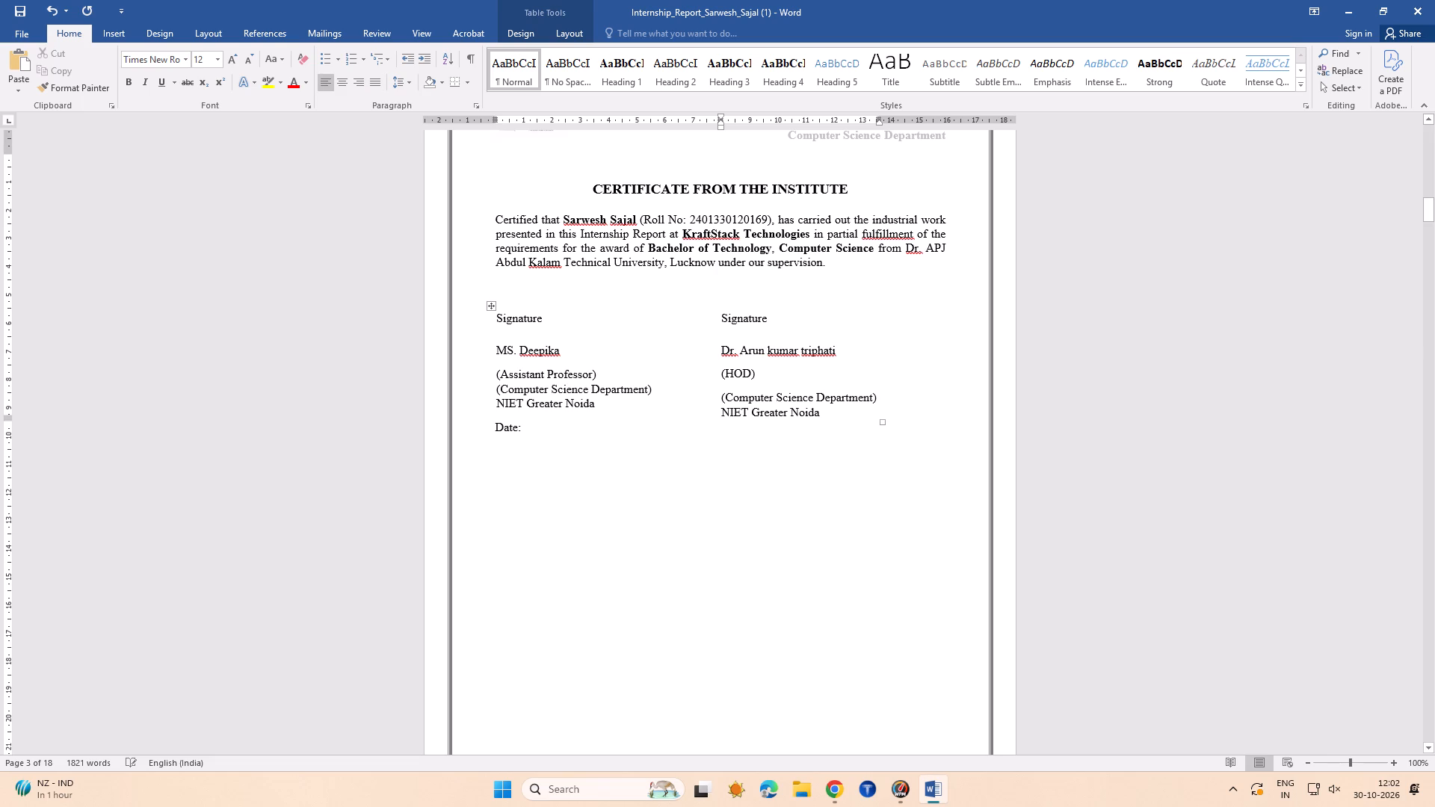
left_click(774, 346)
key("BackSpace")
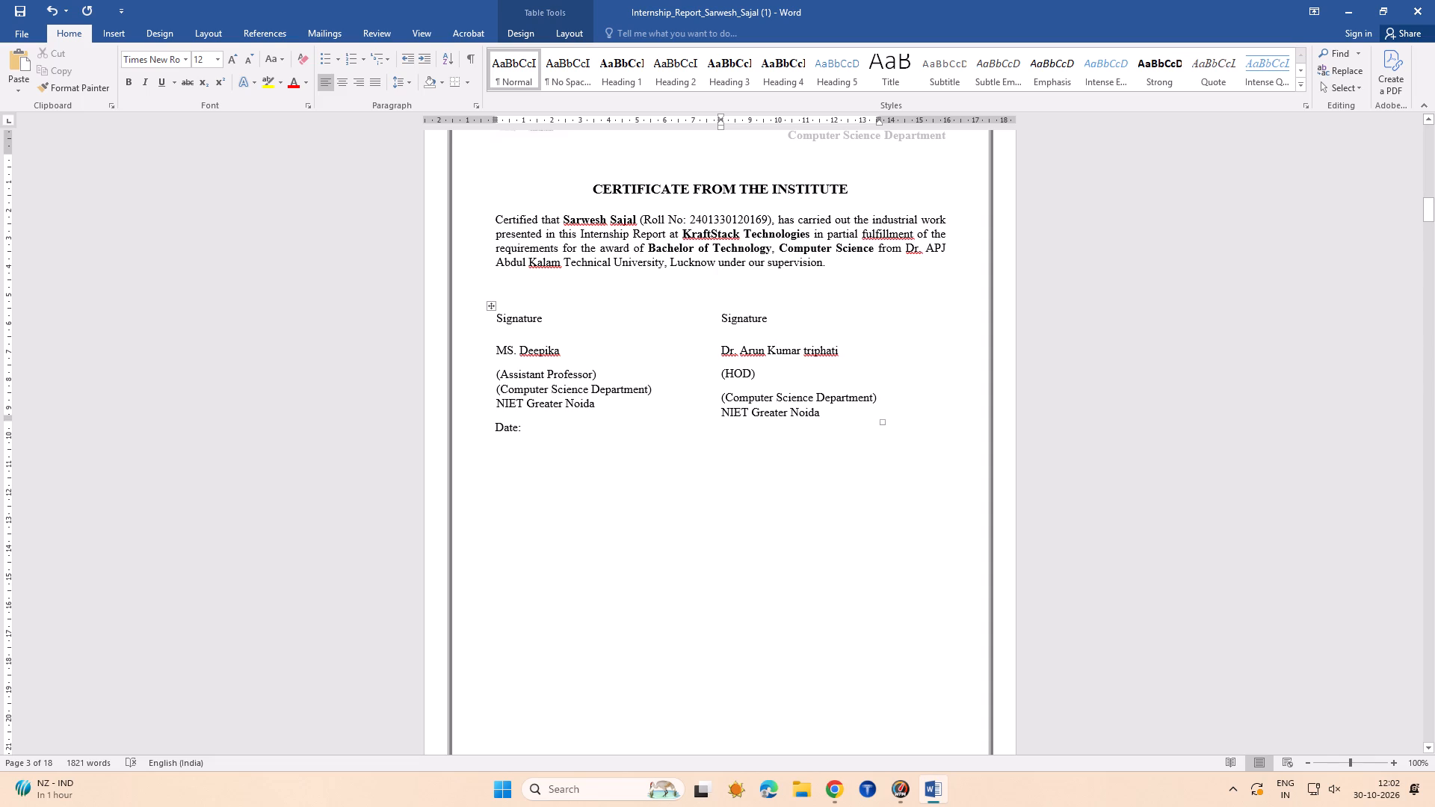
left_click(807, 352)
key("BackSpace")
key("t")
Look through the industry certificate page and the experience letter page that follows it.
scroll(807, 352, "down", 3)
scroll(825, 436, "down", 3)
scroll(825, 436, "up", 1)
scroll(825, 436, "down", 15)
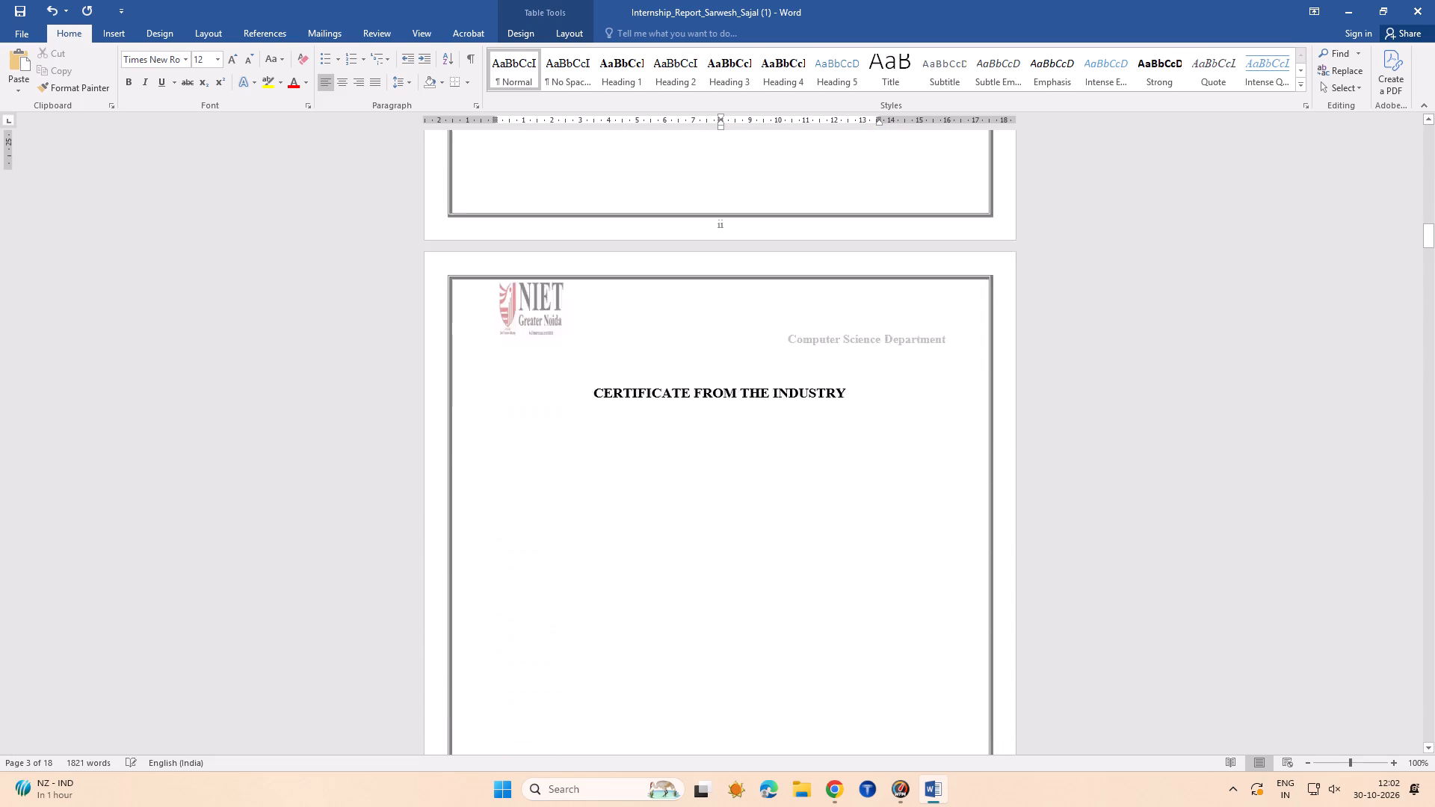
scroll(825, 436, "up", 1)
scroll(825, 436, "down", 7)
scroll(825, 436, "up", 1)
scroll(825, 436, "down", 7)
scroll(825, 436, "up", 1)
scroll(825, 436, "down", 15)
scroll(825, 436, "up", 1)
scroll(825, 436, "down", 6)
scroll(825, 436, "up", 9)
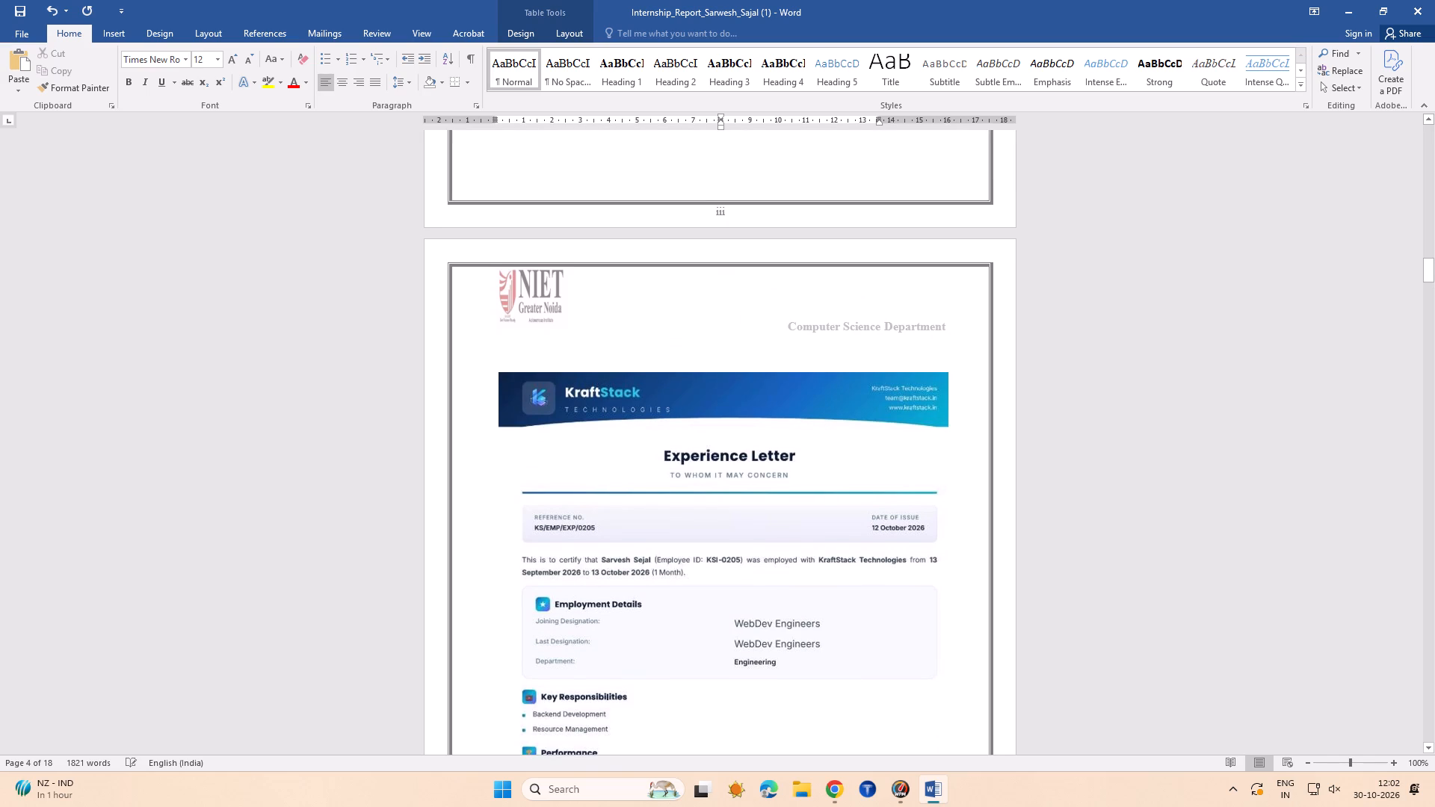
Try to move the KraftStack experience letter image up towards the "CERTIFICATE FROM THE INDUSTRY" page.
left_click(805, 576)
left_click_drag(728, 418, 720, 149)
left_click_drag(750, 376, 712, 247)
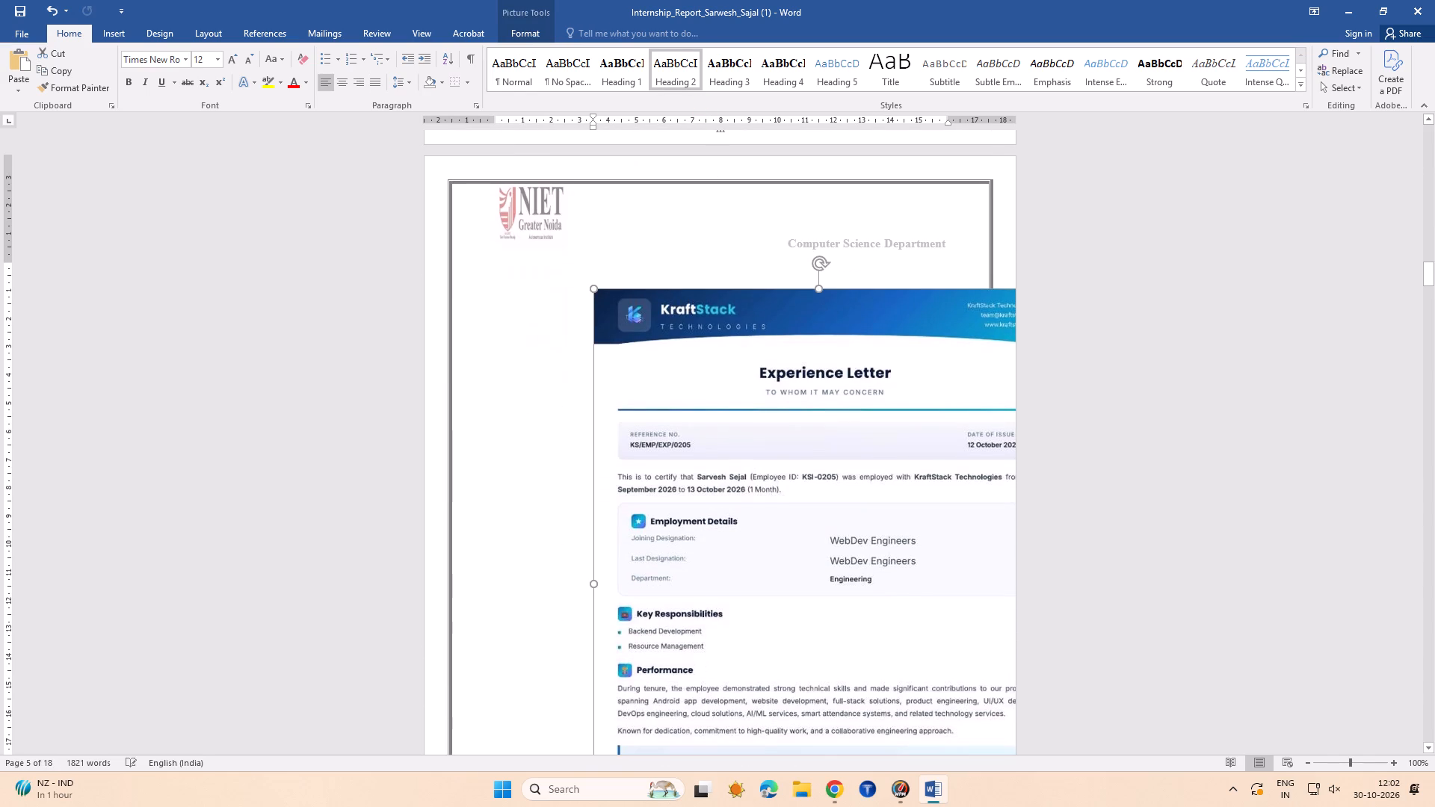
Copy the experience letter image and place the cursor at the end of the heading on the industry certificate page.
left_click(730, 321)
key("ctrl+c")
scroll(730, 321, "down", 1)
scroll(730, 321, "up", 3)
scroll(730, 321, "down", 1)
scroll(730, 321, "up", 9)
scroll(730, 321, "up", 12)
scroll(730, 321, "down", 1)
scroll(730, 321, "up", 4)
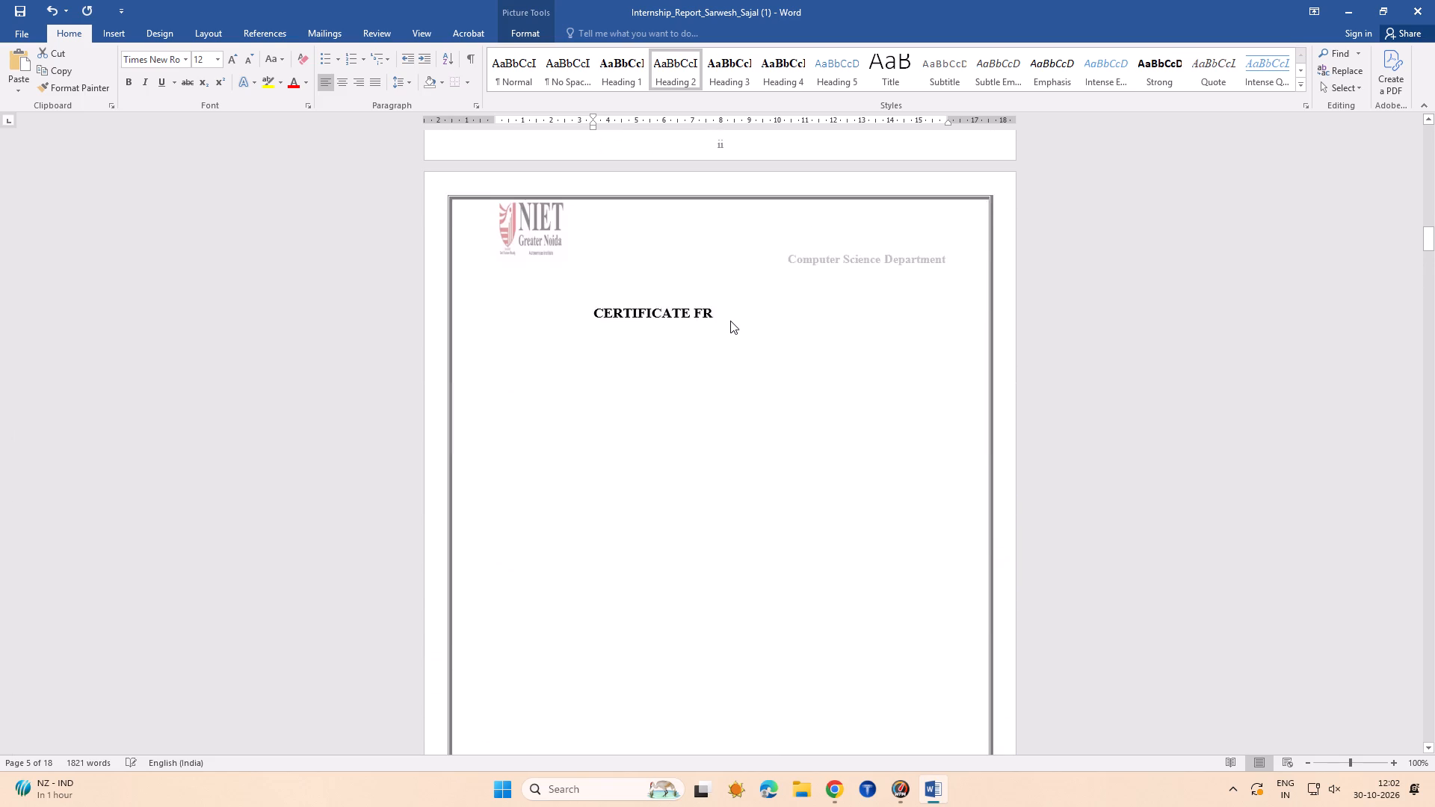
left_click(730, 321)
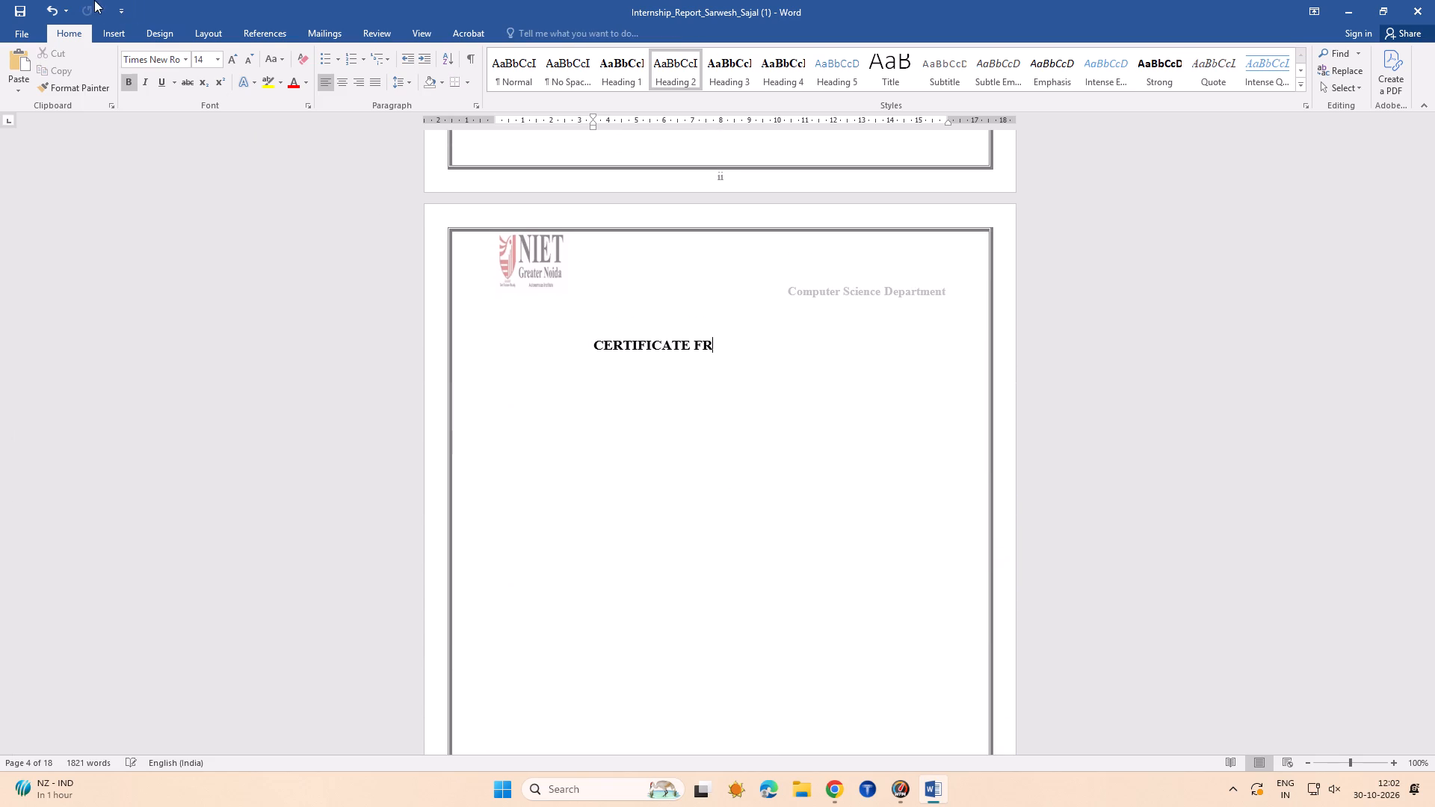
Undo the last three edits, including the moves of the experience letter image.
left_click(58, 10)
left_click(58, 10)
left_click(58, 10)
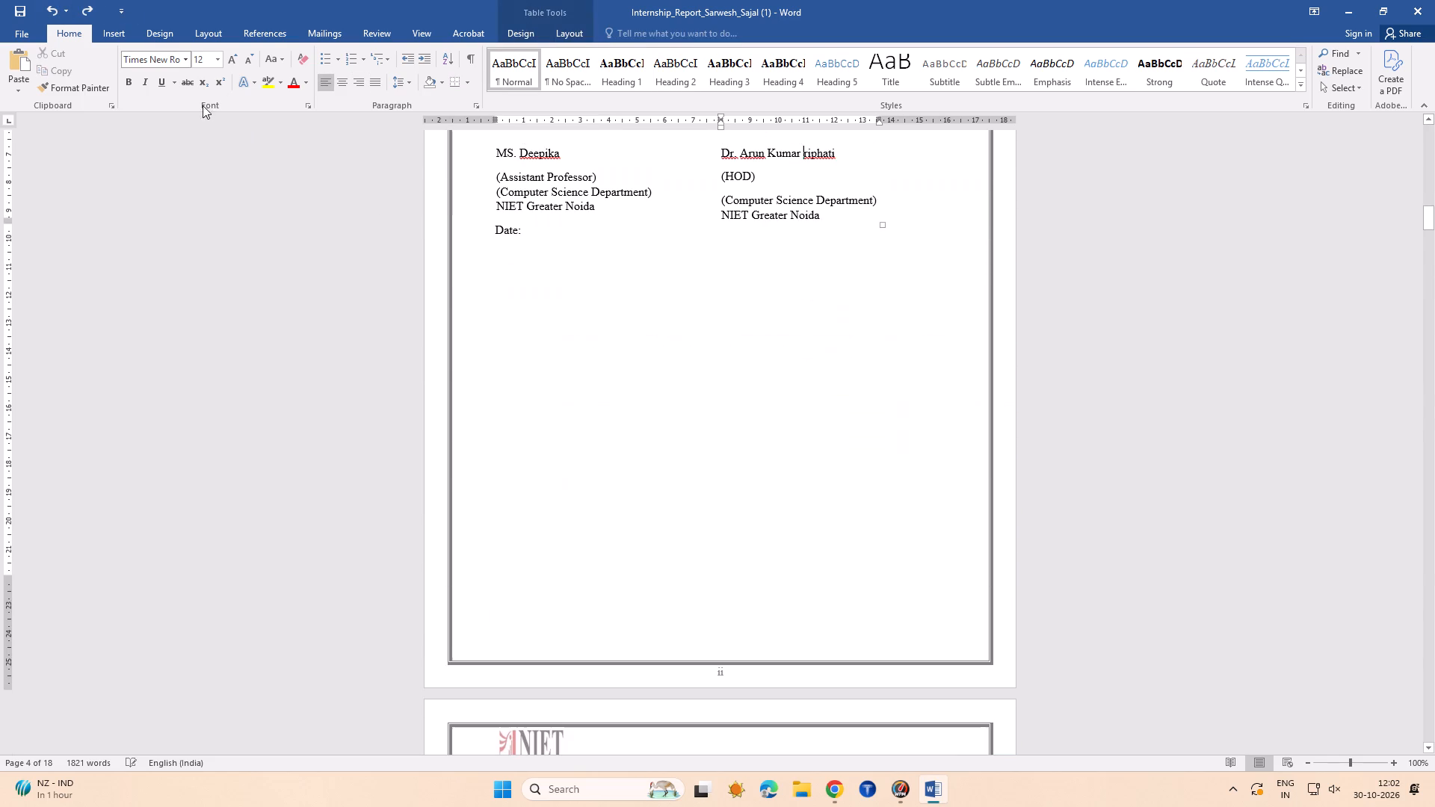
Go back through the industry certificate page to check its heading and the experience letter.
scroll(507, 341, "down", 7)
scroll(507, 341, "up", 1)
scroll(507, 341, "down", 7)
scroll(507, 341, "up", 1)
scroll(507, 341, "down", 7)
scroll(507, 341, "up", 1)
scroll(507, 341, "down", 6)
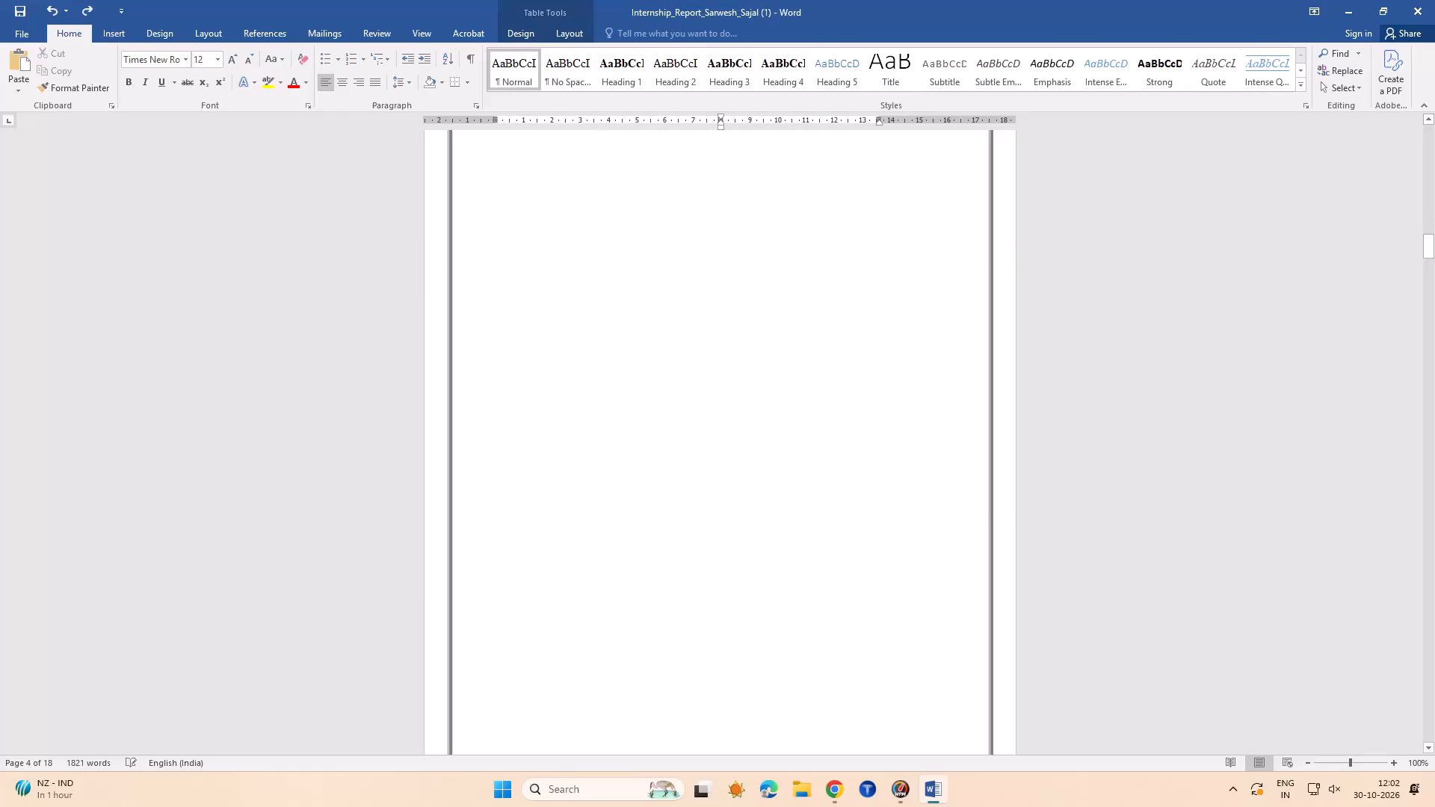
Copy the KraftStack experience letter picture from the page following the industry certificate heading.
scroll(507, 341, "down", 9)
scroll(507, 341, "up", 1)
scroll(507, 341, "down", 15)
scroll(507, 343, "up", 1)
scroll(507, 343, "down", 5)
scroll(507, 344, "up", 1)
scroll(507, 344, "down", 6)
scroll(507, 344, "up", 7)
scroll(507, 344, "down", 1)
scroll(507, 344, "up", 3)
left_click(727, 381)
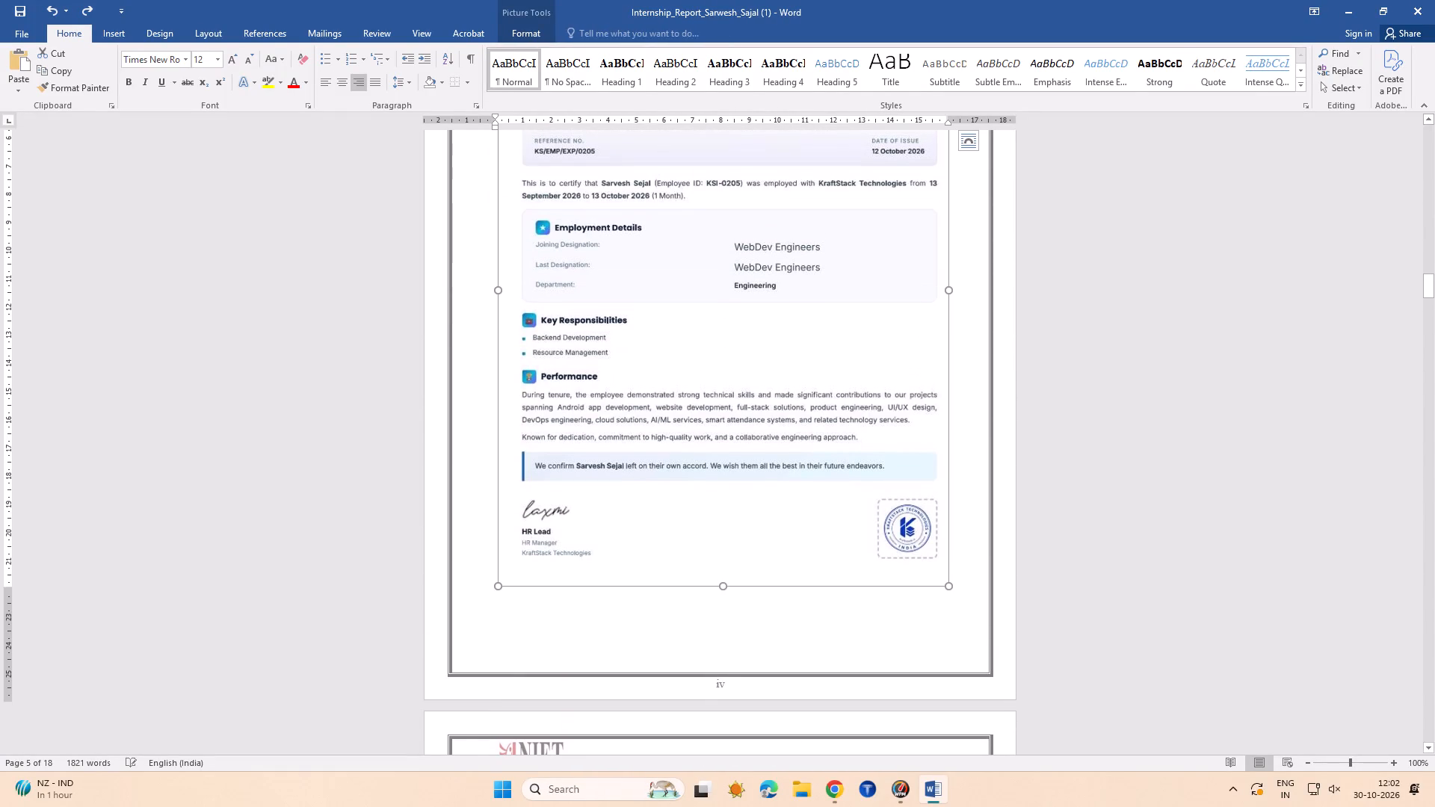
key("ctrl+c")
Paste the copied experience letter on a new line below the heading "CERTIFICATE FROM THE INDUSTRY".
scroll(727, 381, "up", 10)
scroll(727, 381, "down", 1)
scroll(727, 381, "up", 8)
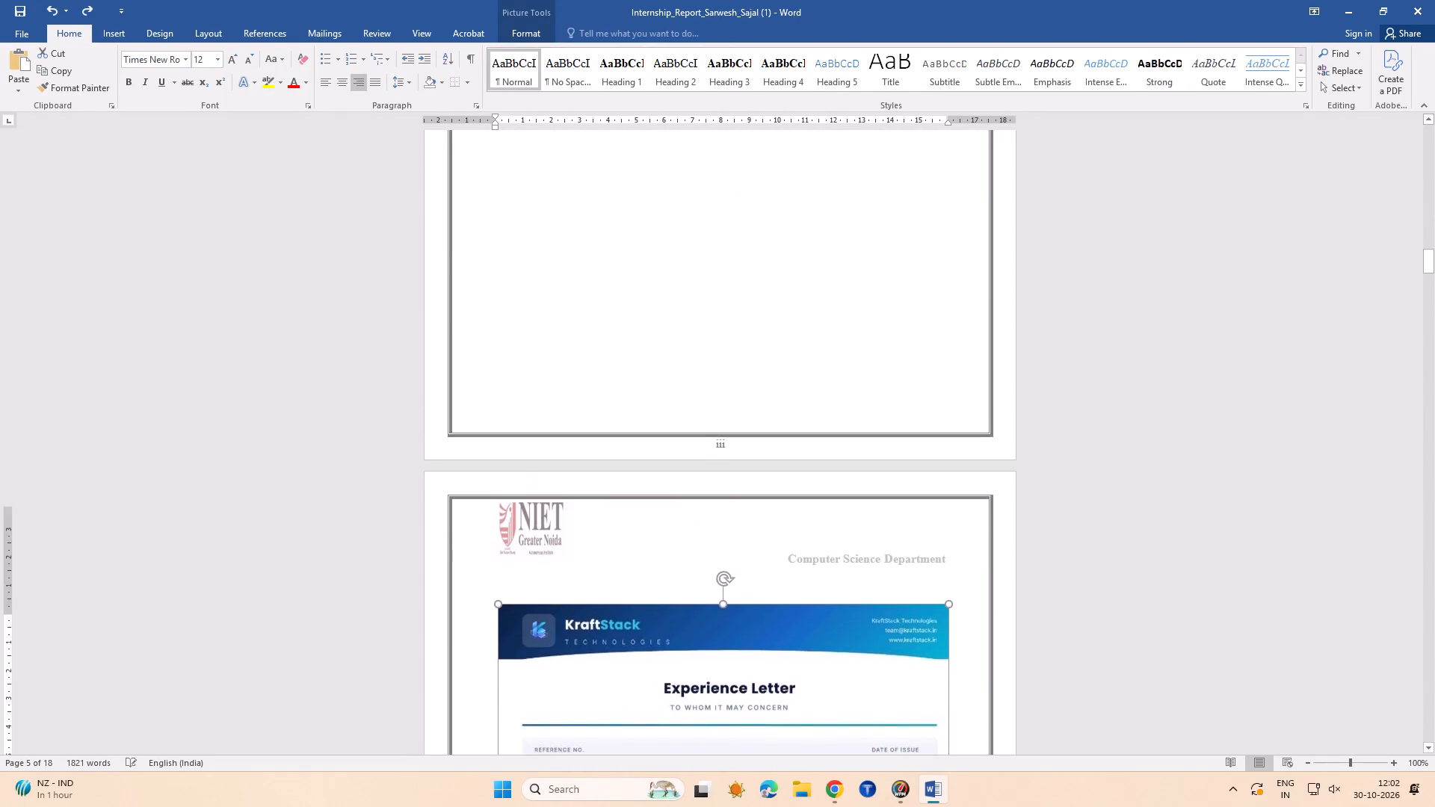
scroll(727, 381, "up", 3)
scroll(727, 381, "down", 1)
scroll(727, 381, "up", 4)
scroll(727, 381, "down", 1)
scroll(727, 381, "up", 2)
scroll(727, 381, "down", 1)
scroll(727, 381, "up", 5)
scroll(727, 381, "down", 1)
scroll(727, 381, "up", 6)
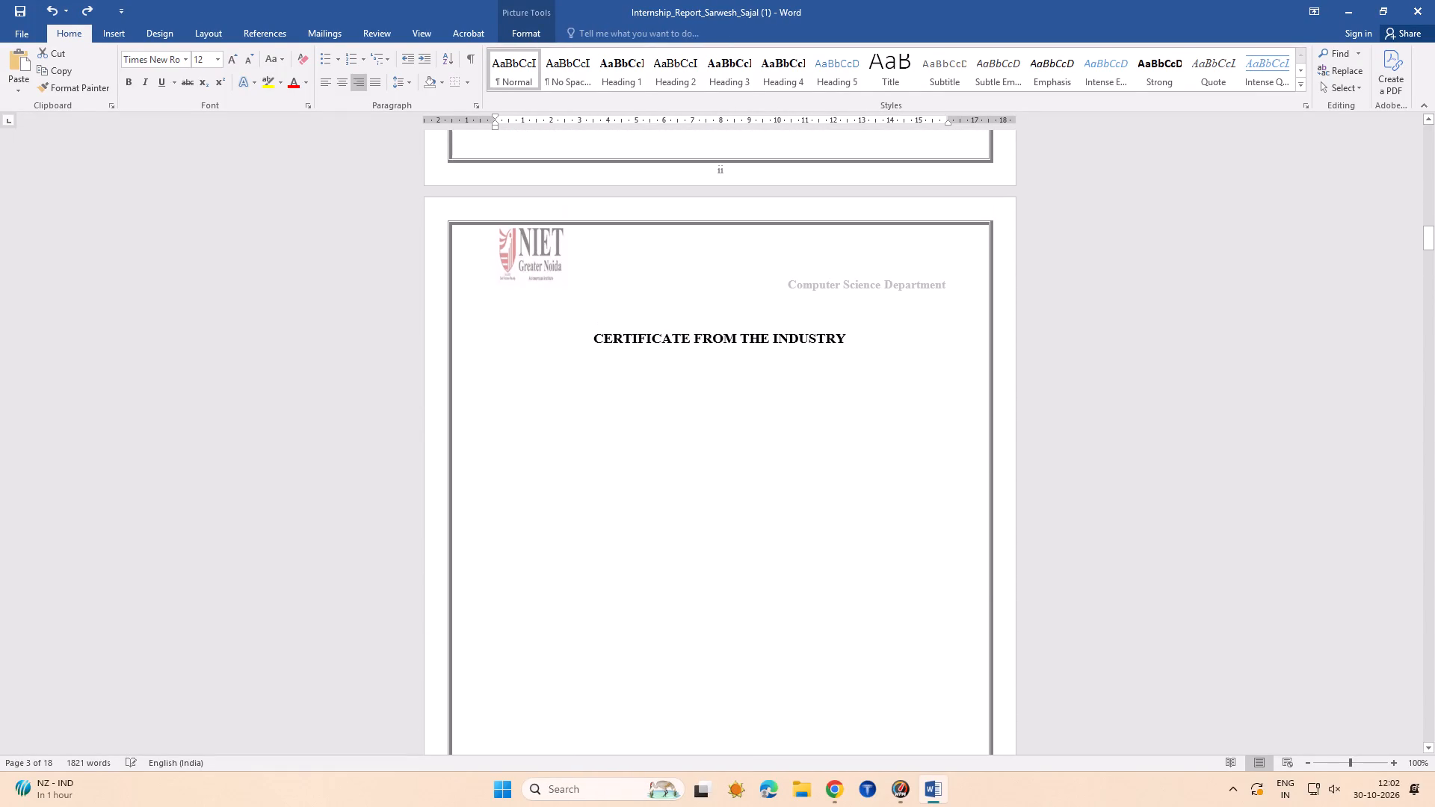
double_click(475, 386)
left_click(557, 415)
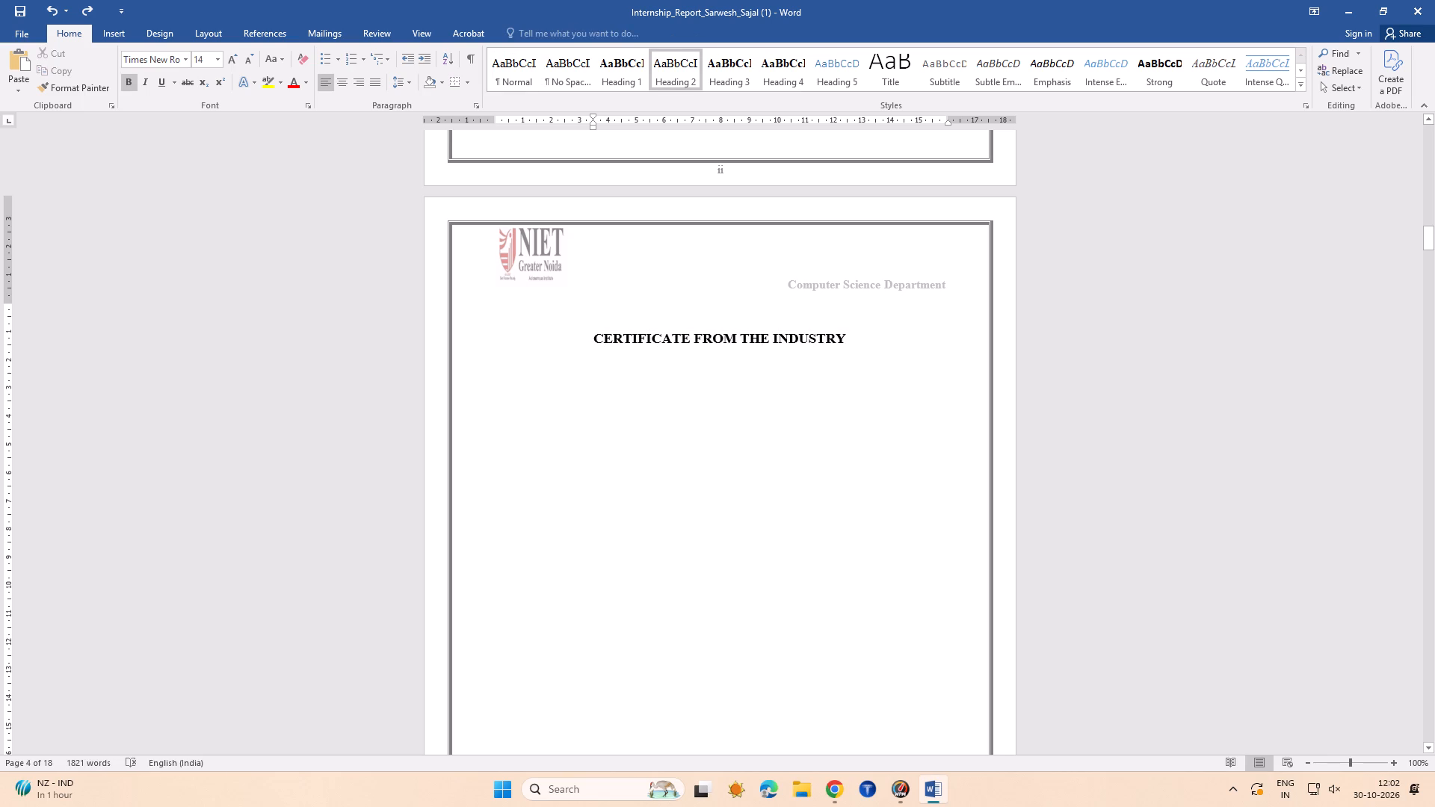
left_click(824, 345)
left_click(855, 341)
key("Return")
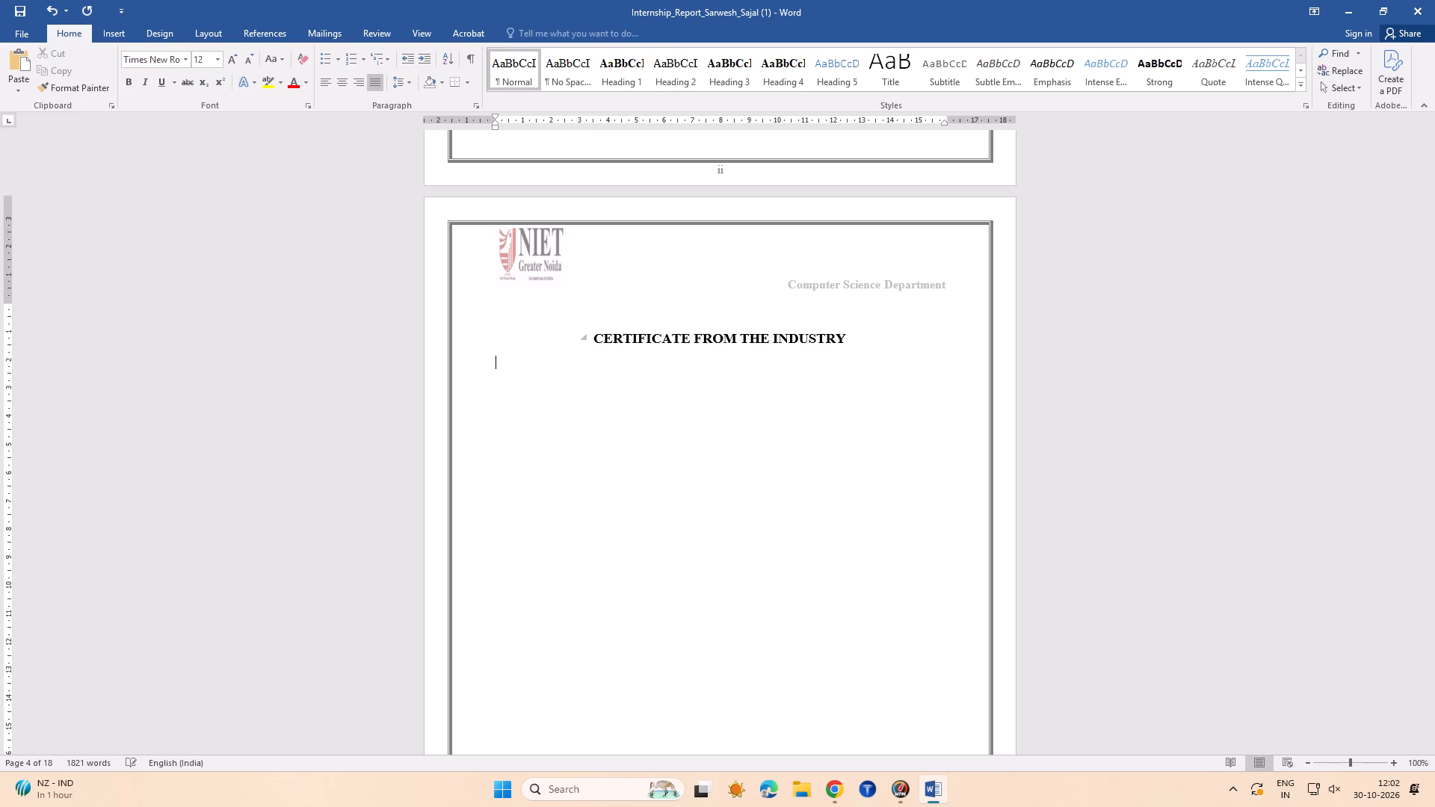
key("ctrl+v")
Delete the original experience letter picture located just before the acknowledgement, keeping the pasted copy.
scroll(809, 347, "up", 14)
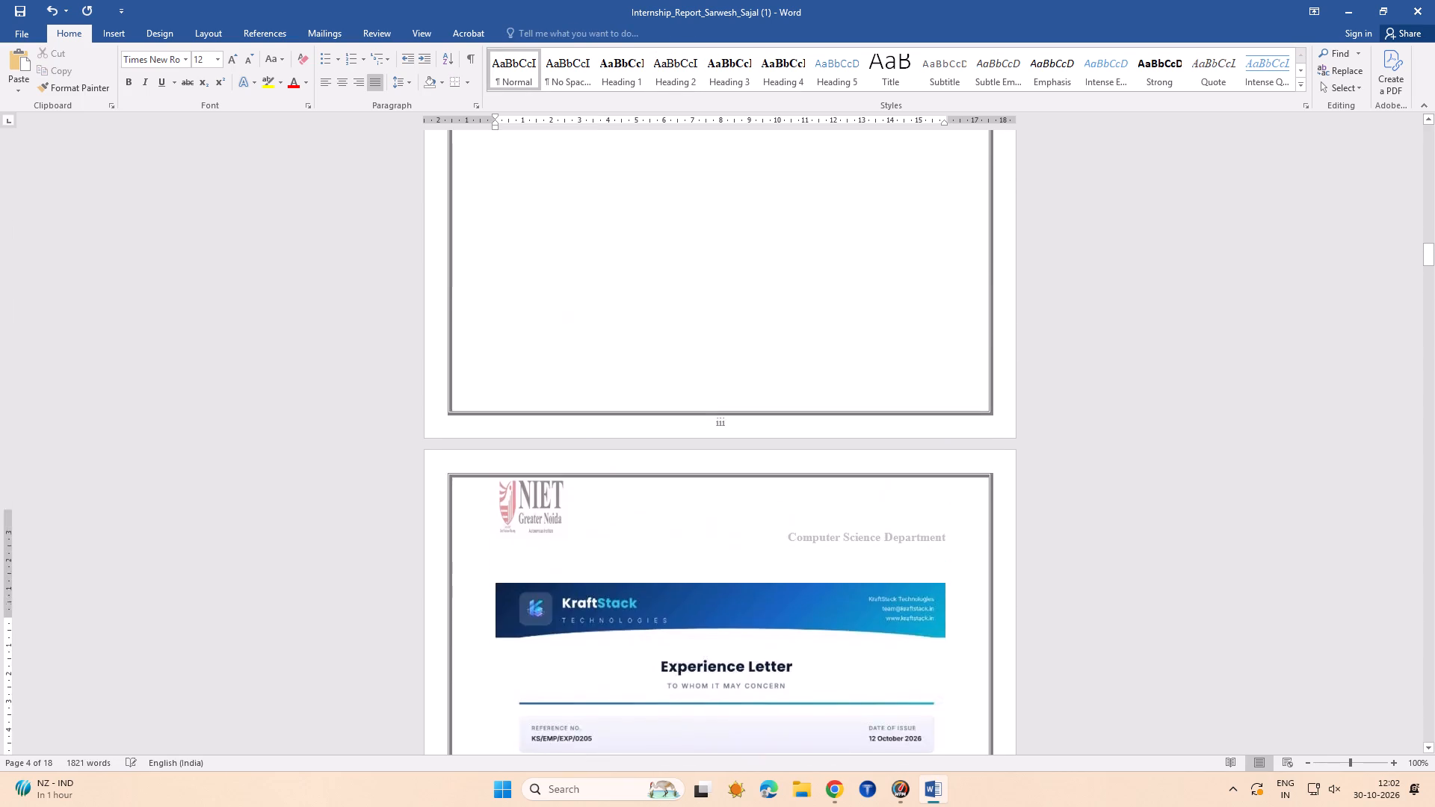
scroll(809, 347, "up", 6)
scroll(809, 347, "down", 1)
scroll(809, 347, "up", 5)
scroll(809, 404, "down", 18)
scroll(712, 800, "up", 1)
scroll(712, 800, "down", 2)
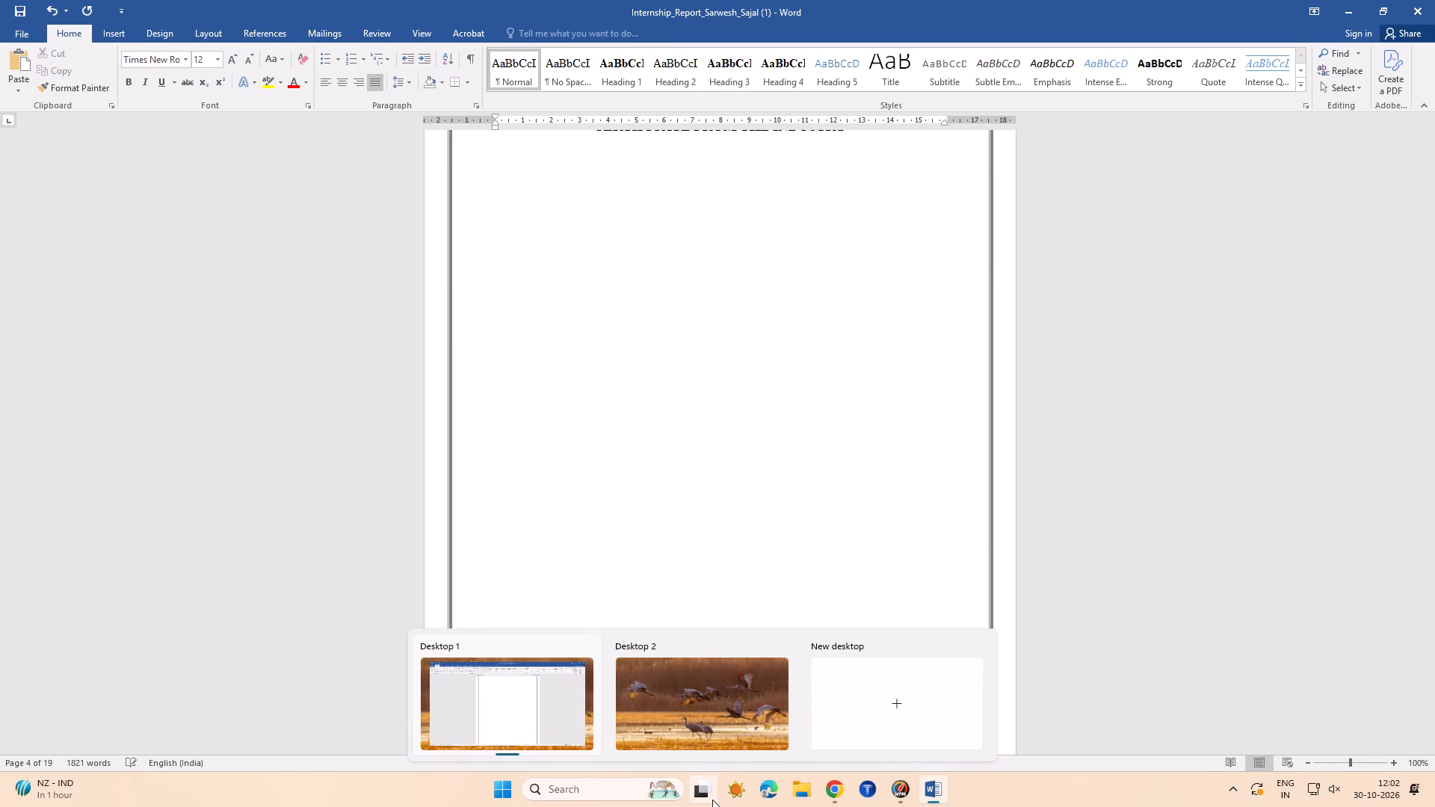
scroll(614, 534, "down", 13)
scroll(613, 551, "up", 1)
scroll(613, 551, "down", 19)
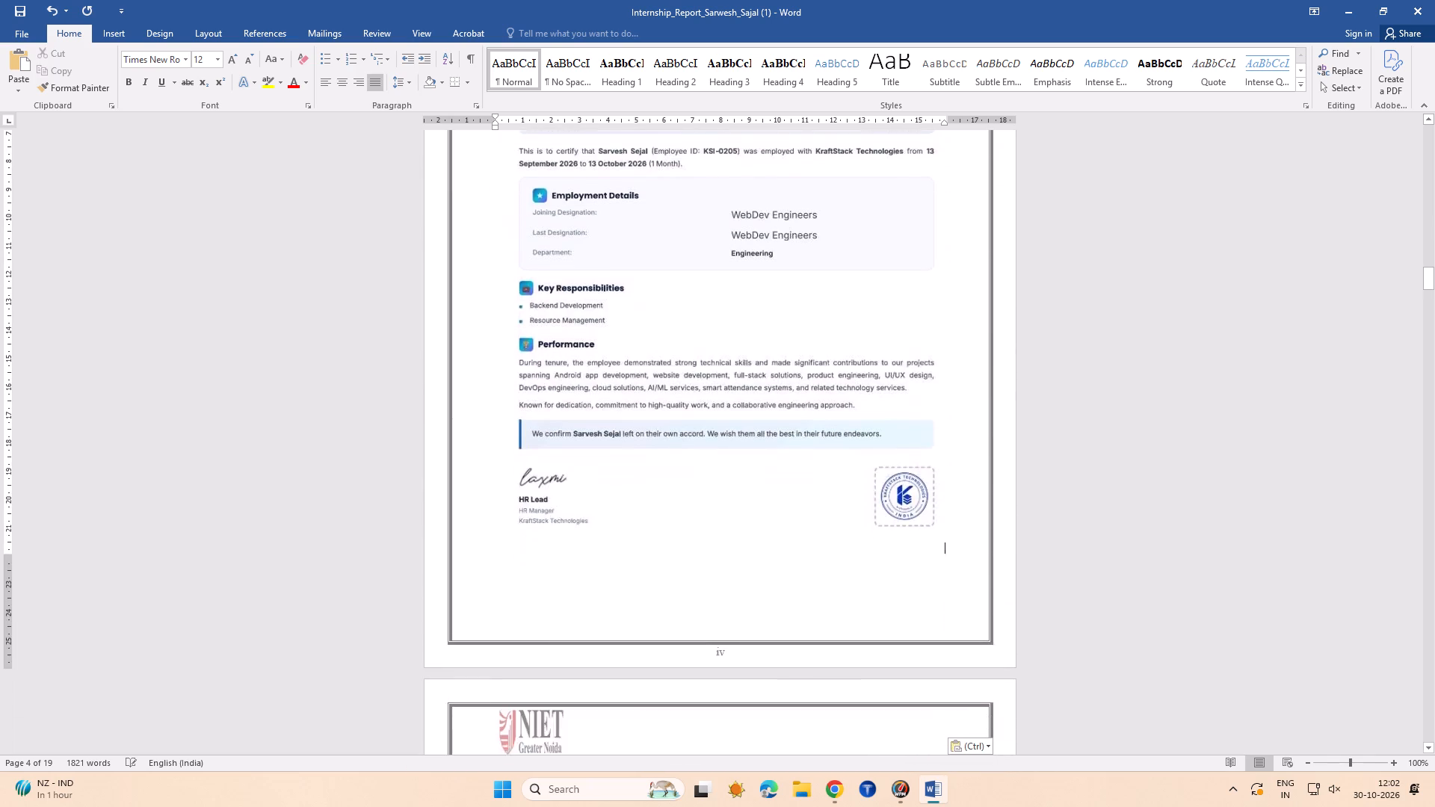
scroll(613, 551, "down", 4)
scroll(613, 551, "up", 1)
scroll(613, 551, "down", 9)
left_click(613, 551)
key("Delete")
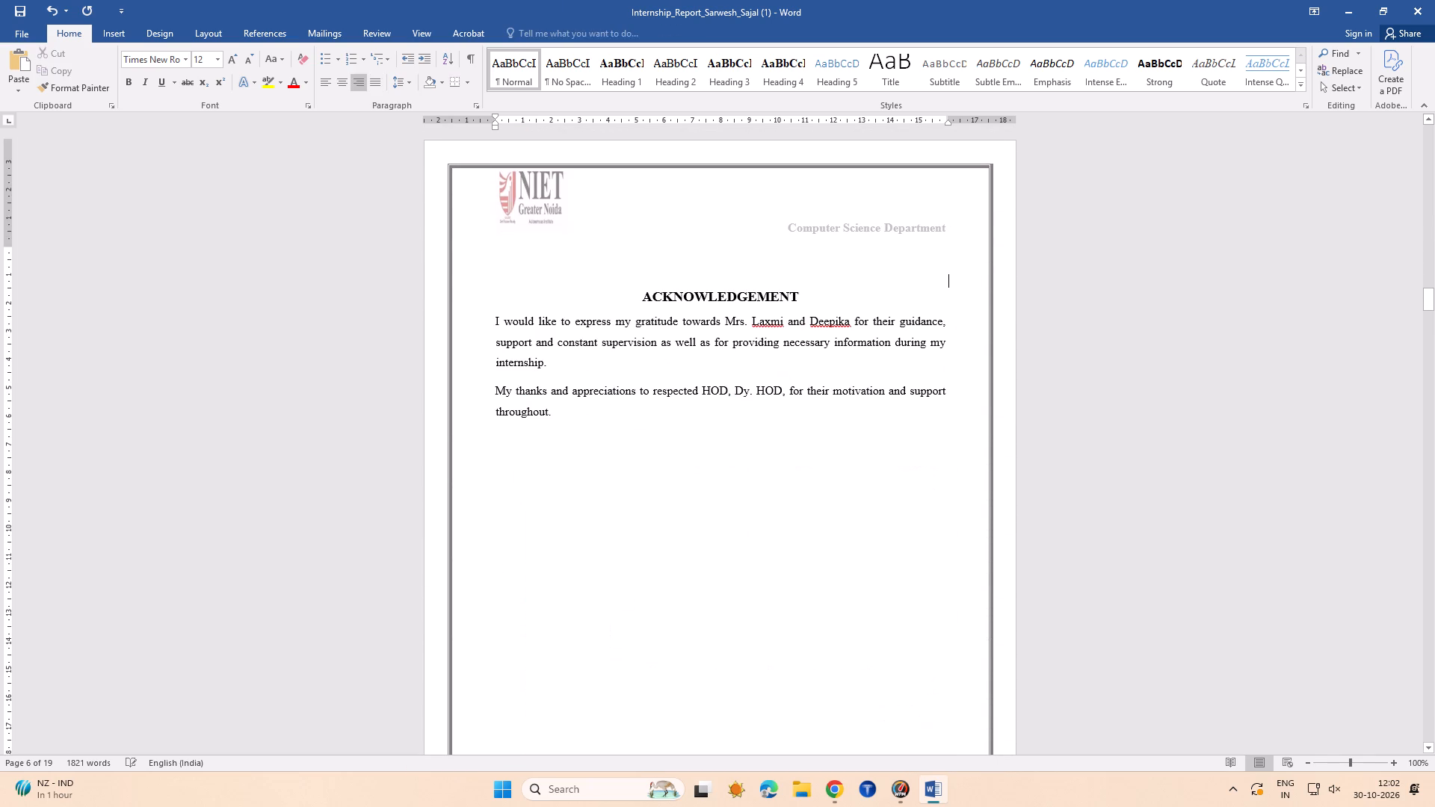
Delete the experience letter picture from the page after the one headed "CERTIFICATE FROM THE INDUSTRY".
scroll(613, 551, "up", 8)
scroll(613, 551, "down", 1)
scroll(613, 551, "up", 15)
scroll(613, 551, "down", 1)
scroll(613, 551, "up", 8)
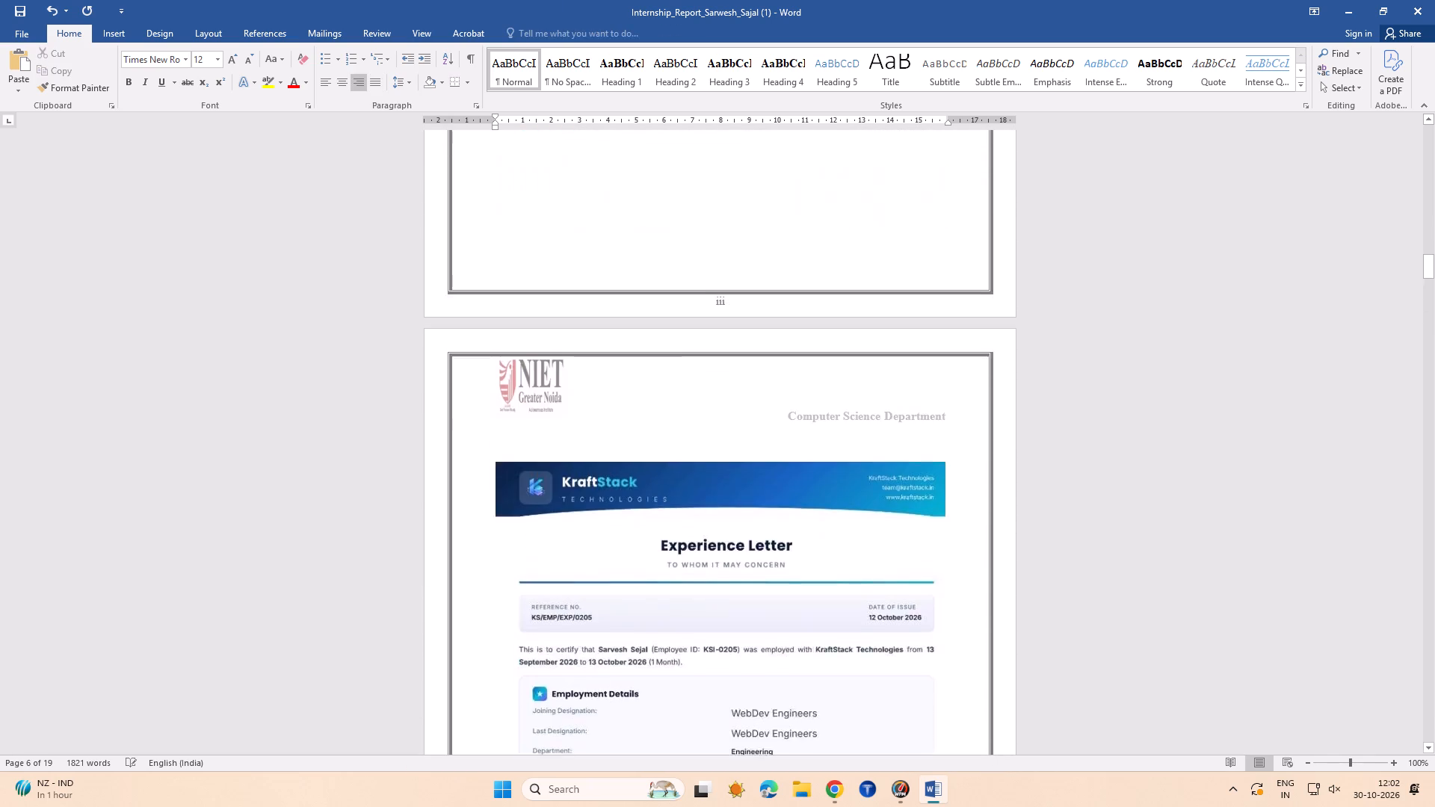
scroll(613, 551, "up", 11)
scroll(613, 551, "down", 1)
scroll(613, 551, "up", 13)
scroll(613, 551, "down", 11)
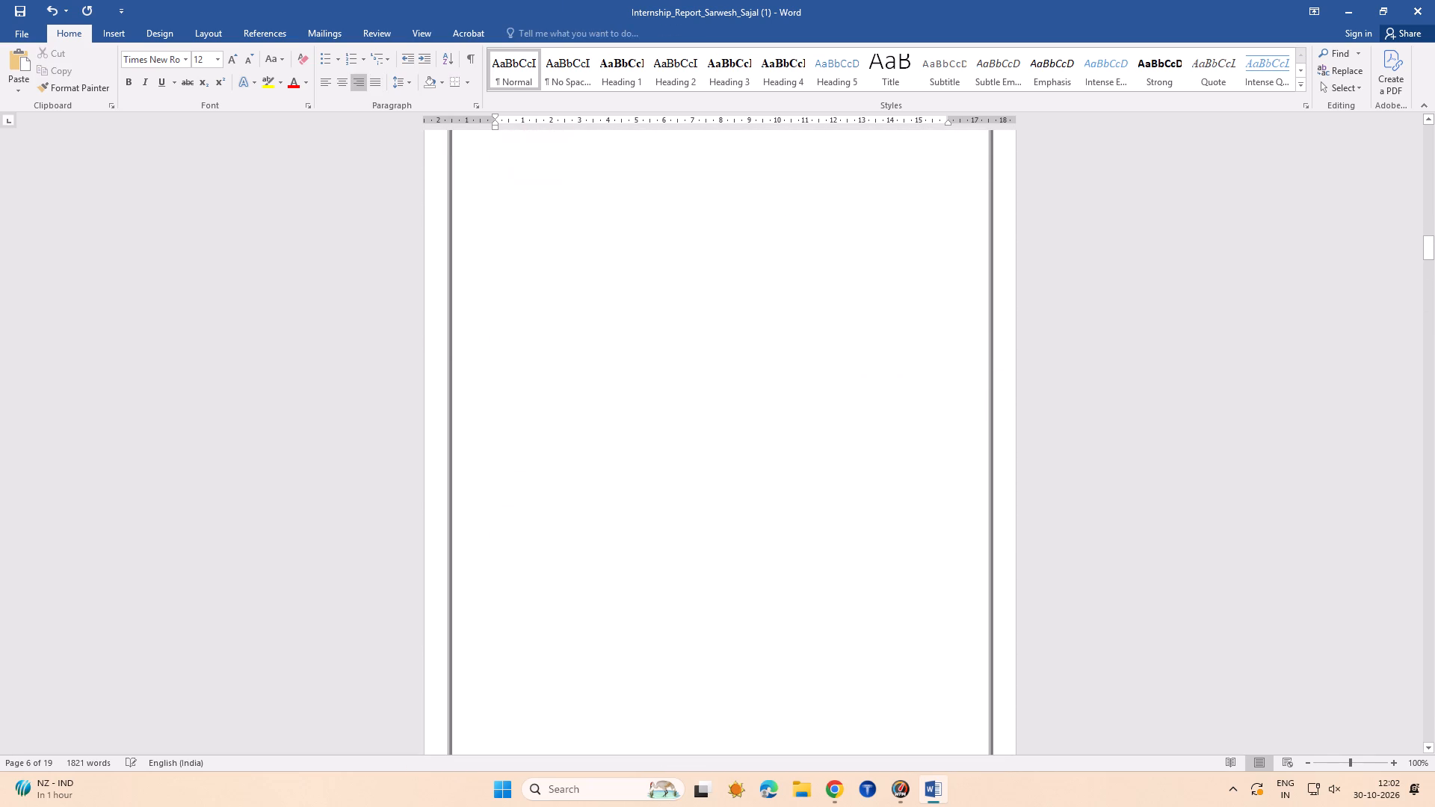
scroll(613, 551, "down", 6)
scroll(613, 551, "up", 1)
scroll(613, 551, "down", 7)
left_click(497, 496)
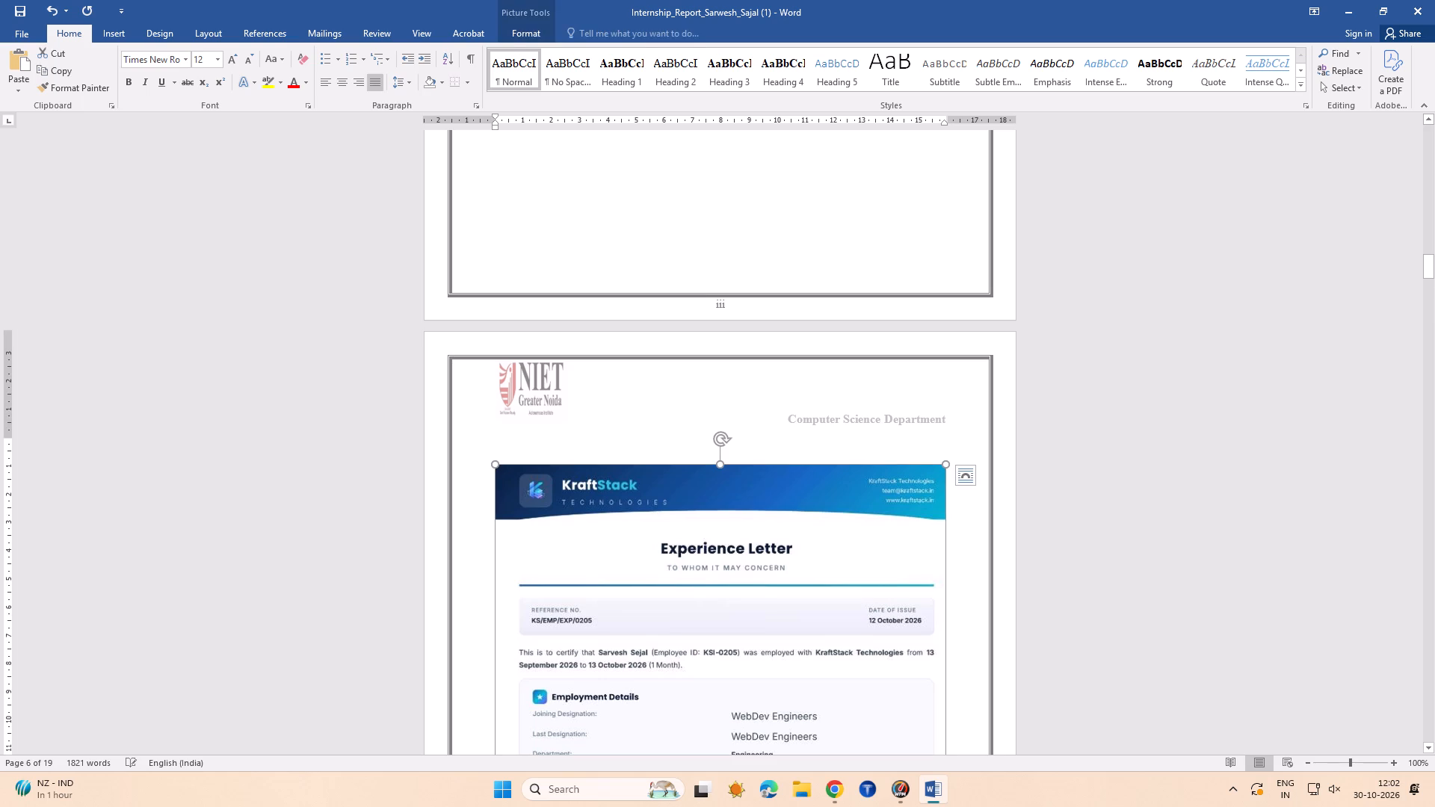
left_click(486, 477)
key("BackSpace")
Paste the experience letter picture again on the line between the heading "CERTIFICATE FROM THE INDUSTRY" and the acknowledgement.
scroll(486, 477, "down", 1)
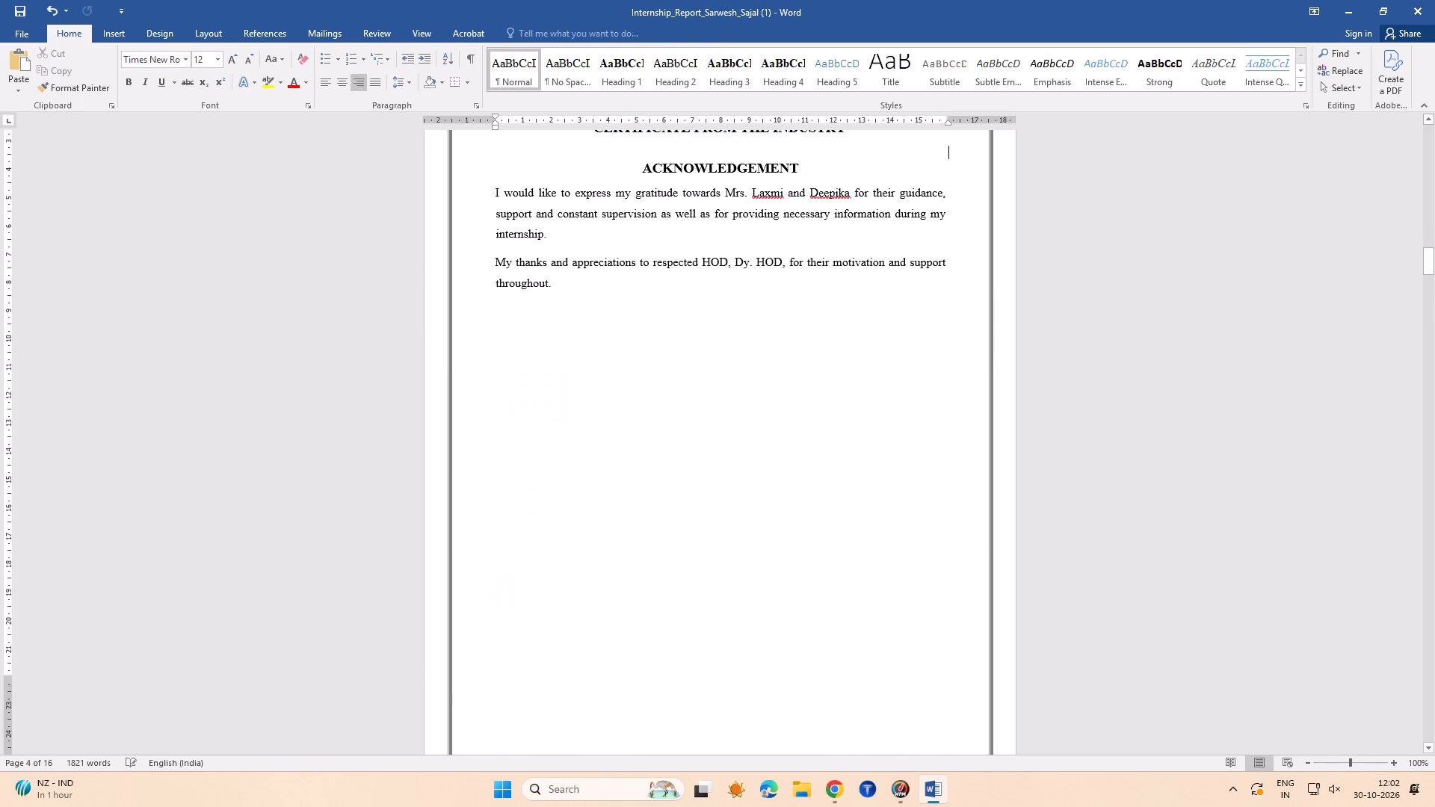
scroll(486, 477, "down", 7)
scroll(486, 477, "up", 1)
scroll(486, 477, "down", 7)
scroll(486, 477, "up", 1)
scroll(486, 477, "down", 3)
scroll(486, 477, "up", 8)
scroll(486, 477, "down", 1)
scroll(486, 477, "up", 9)
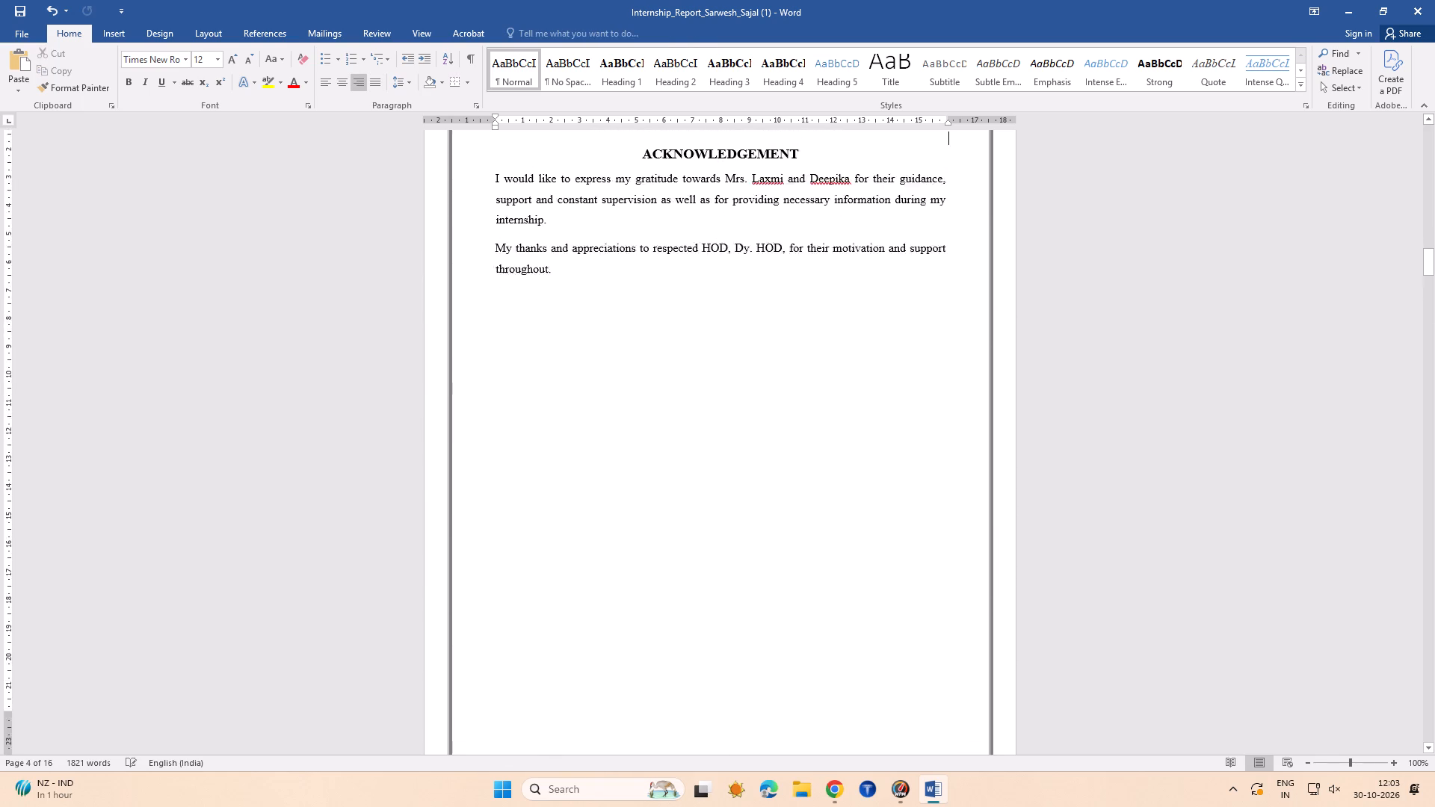
scroll(486, 477, "up", 2)
scroll(486, 477, "down", 1)
scroll(486, 477, "up", 4)
scroll(486, 477, "down", 2)
scroll(486, 477, "up", 2)
scroll(486, 477, "down", 1)
scroll(486, 477, "up", 8)
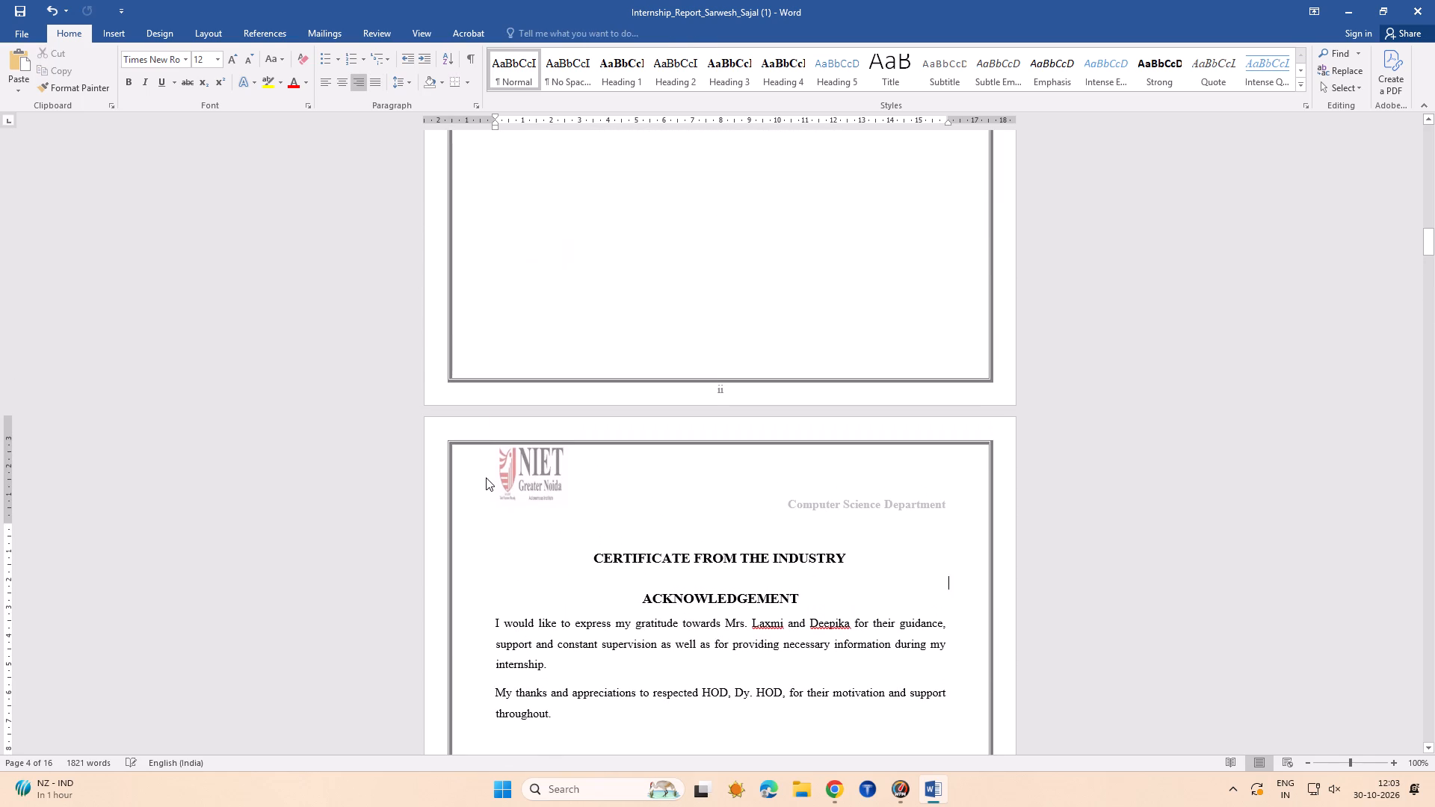
key("ctrl+v")
Reduce the height of the pasted experience letter picture until it fits on the same page as its heading.
scroll(486, 477, "up", 6)
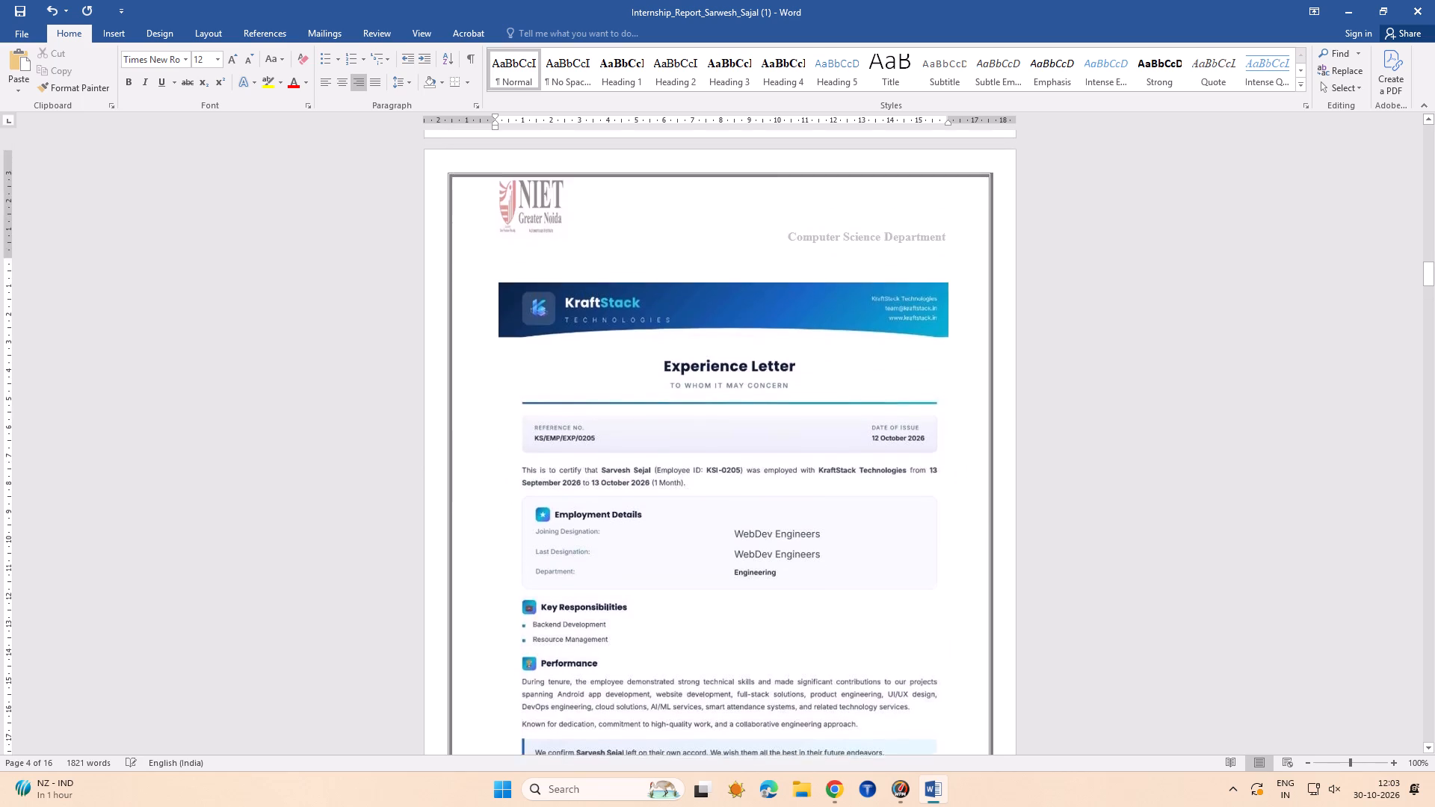
scroll(486, 477, "up", 20)
scroll(486, 477, "up", 5)
scroll(486, 477, "down", 1)
scroll(486, 477, "up", 2)
scroll(486, 477, "down", 8)
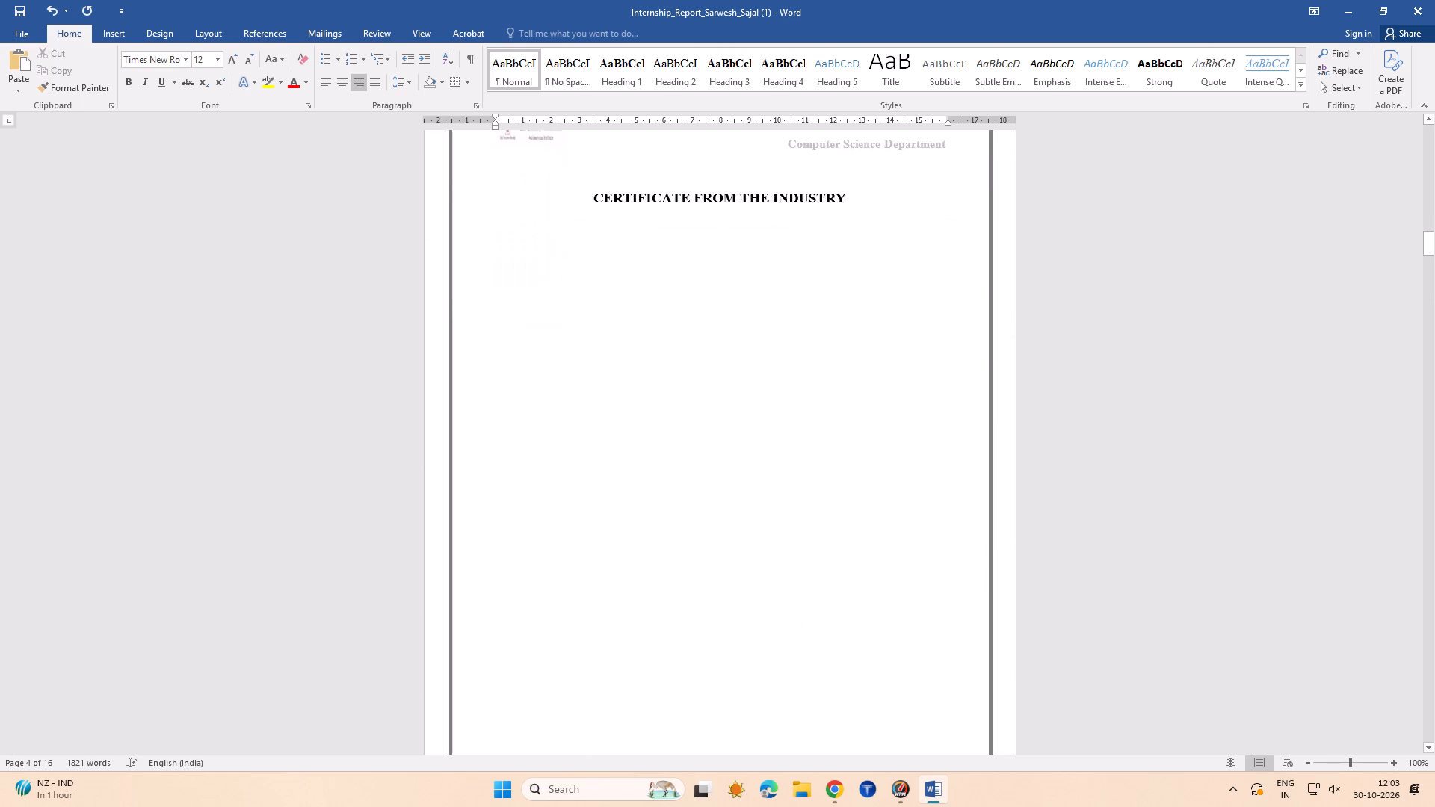
scroll(486, 477, "down", 1)
scroll(486, 477, "up", 1)
scroll(486, 477, "down", 15)
scroll(486, 477, "down", 8)
scroll(486, 477, "up", 1)
scroll(486, 477, "down", 4)
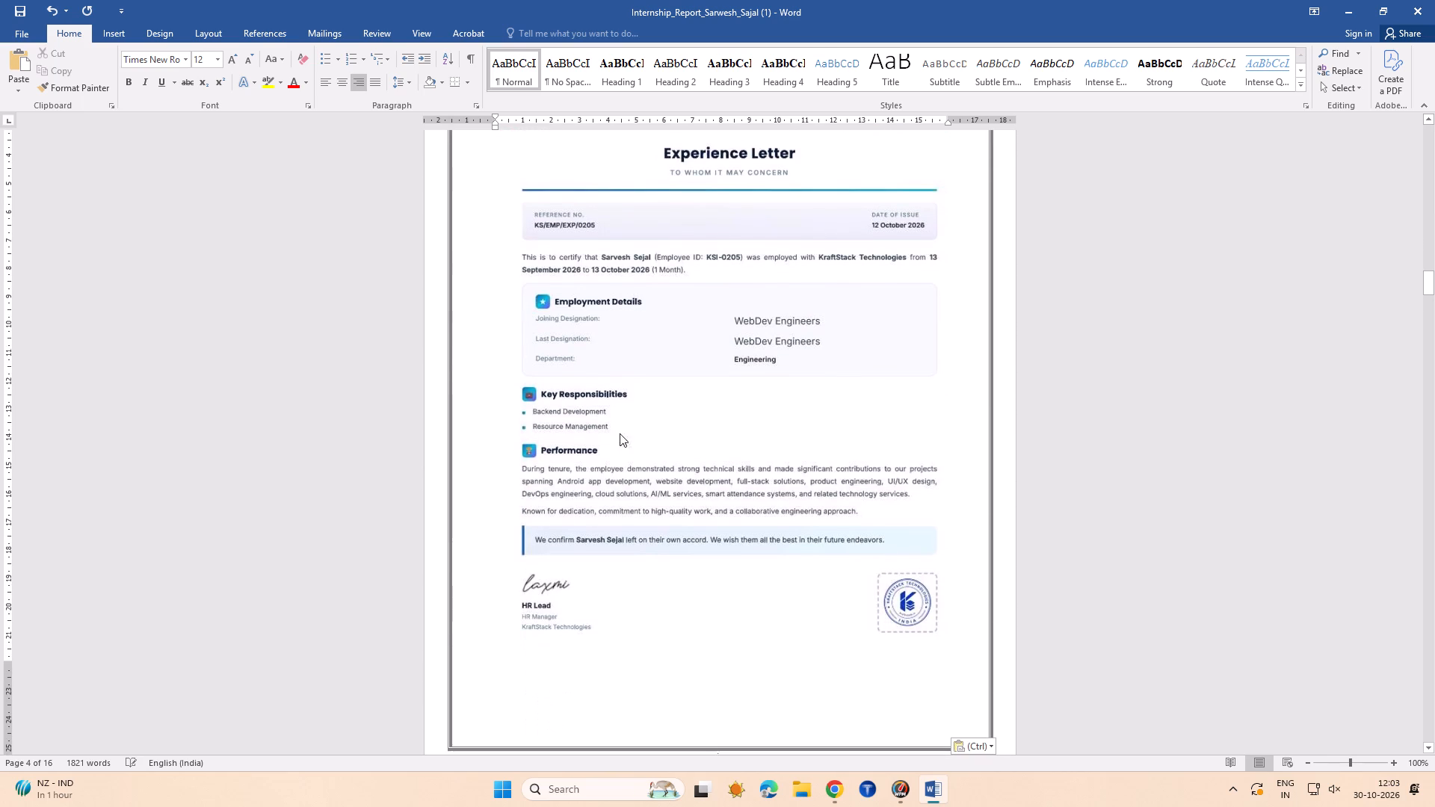
left_click(646, 430)
scroll(646, 430, "up", 8)
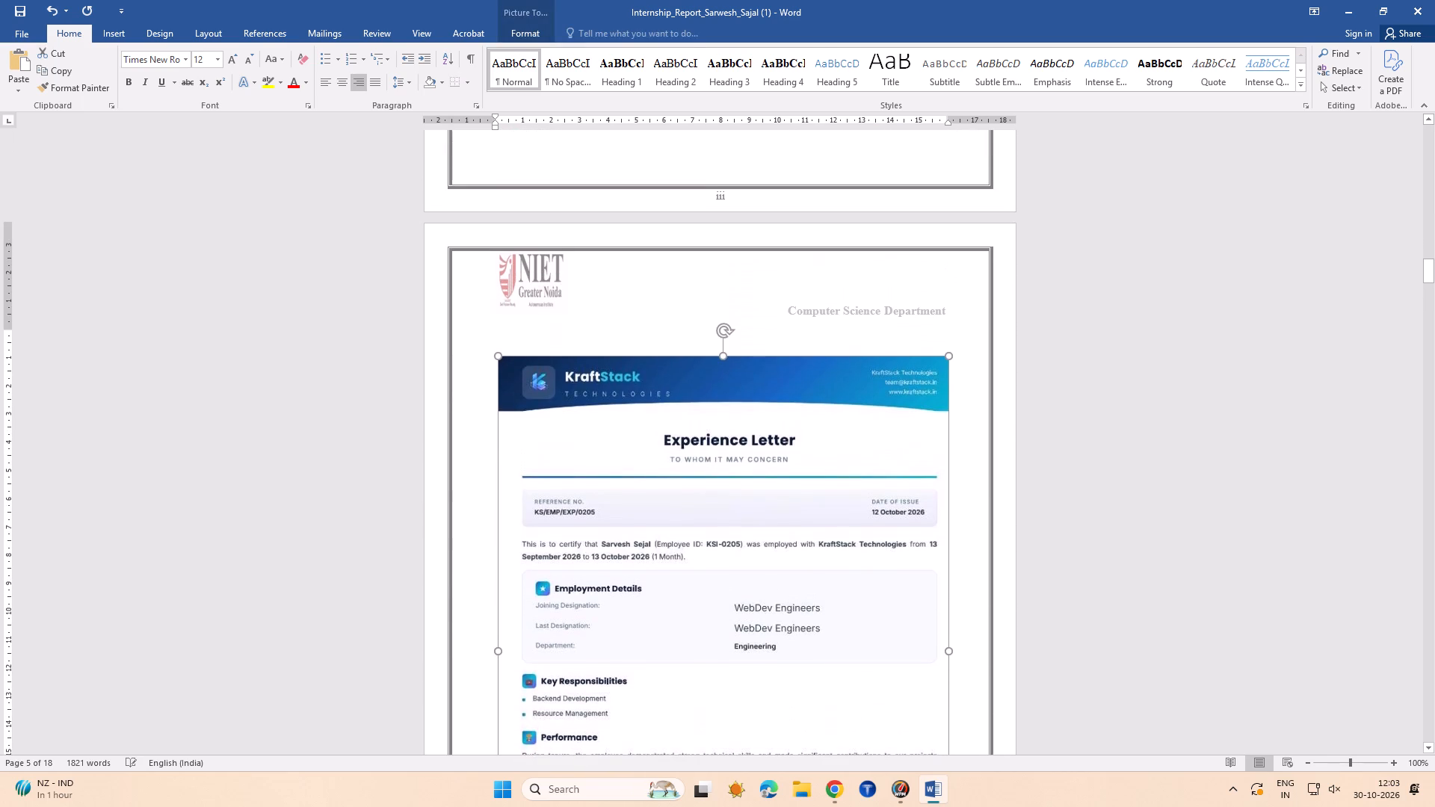
left_click_drag(723, 356, 740, 498)
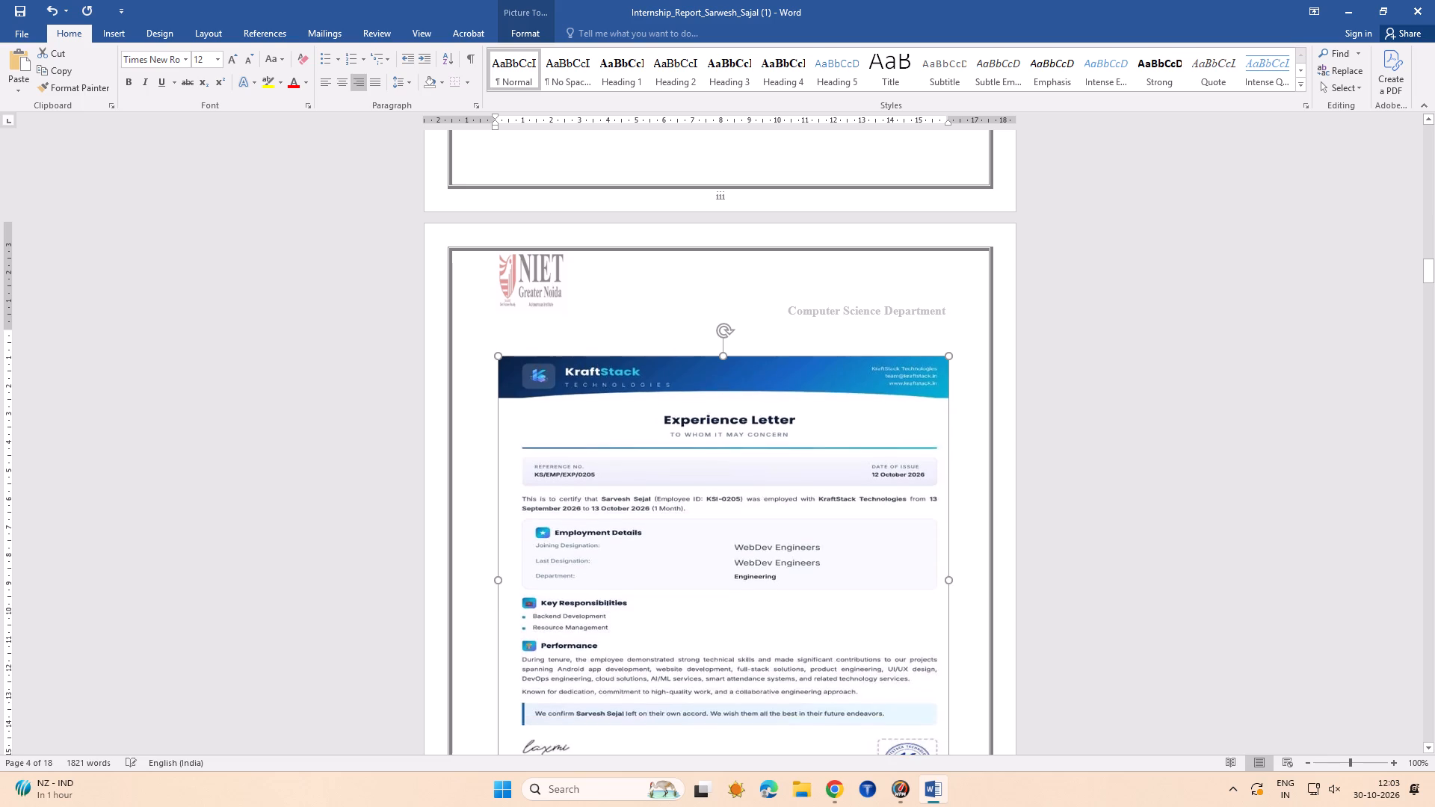
left_click_drag(740, 498, 735, 435)
scroll(739, 508, "up", 1)
scroll(739, 508, "down", 1)
scroll(739, 508, "up", 9)
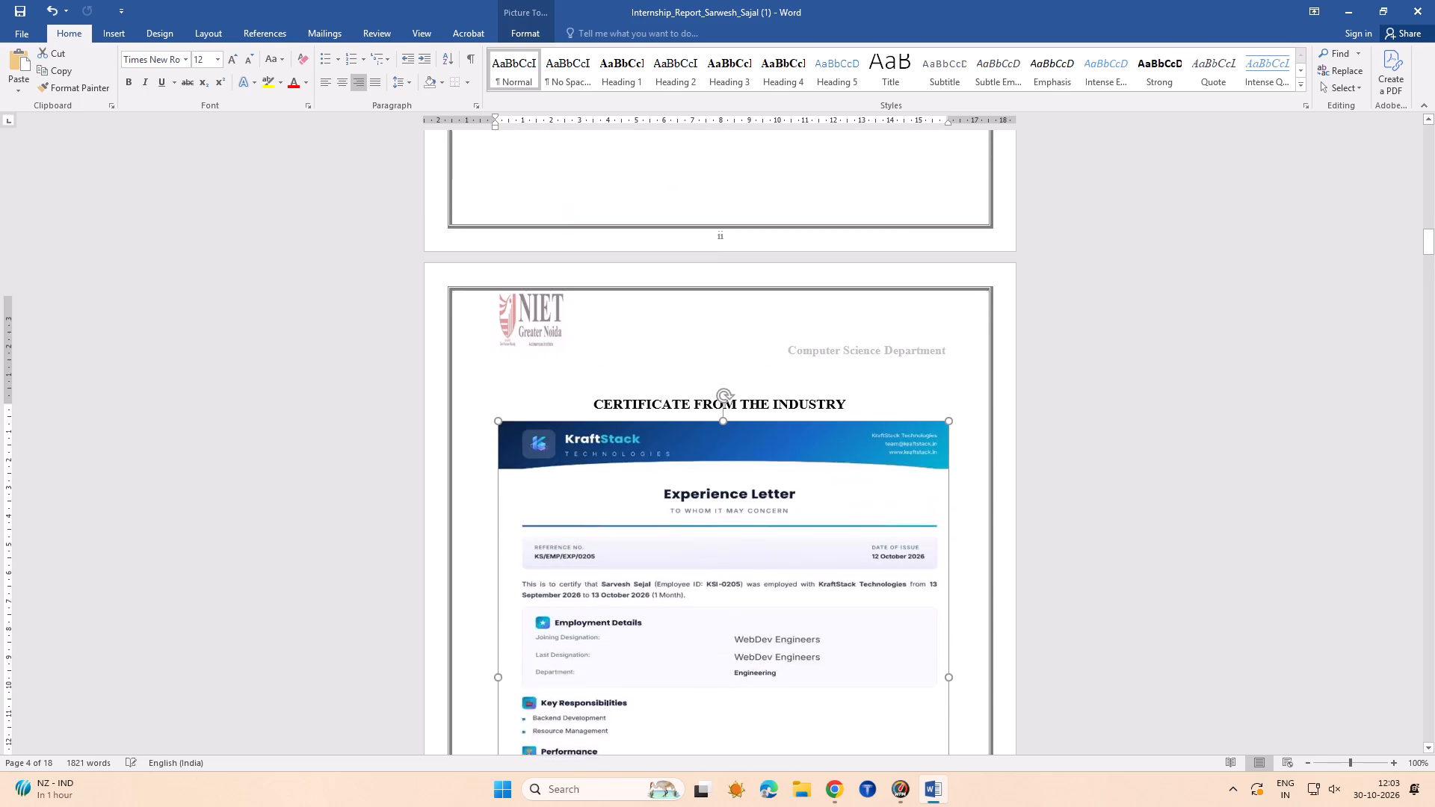
Insert the title "MS." before the second supervisor's name in the first sentence of the acknowledgement.
scroll(739, 508, "down", 16)
scroll(739, 508, "up", 1)
scroll(739, 508, "down", 15)
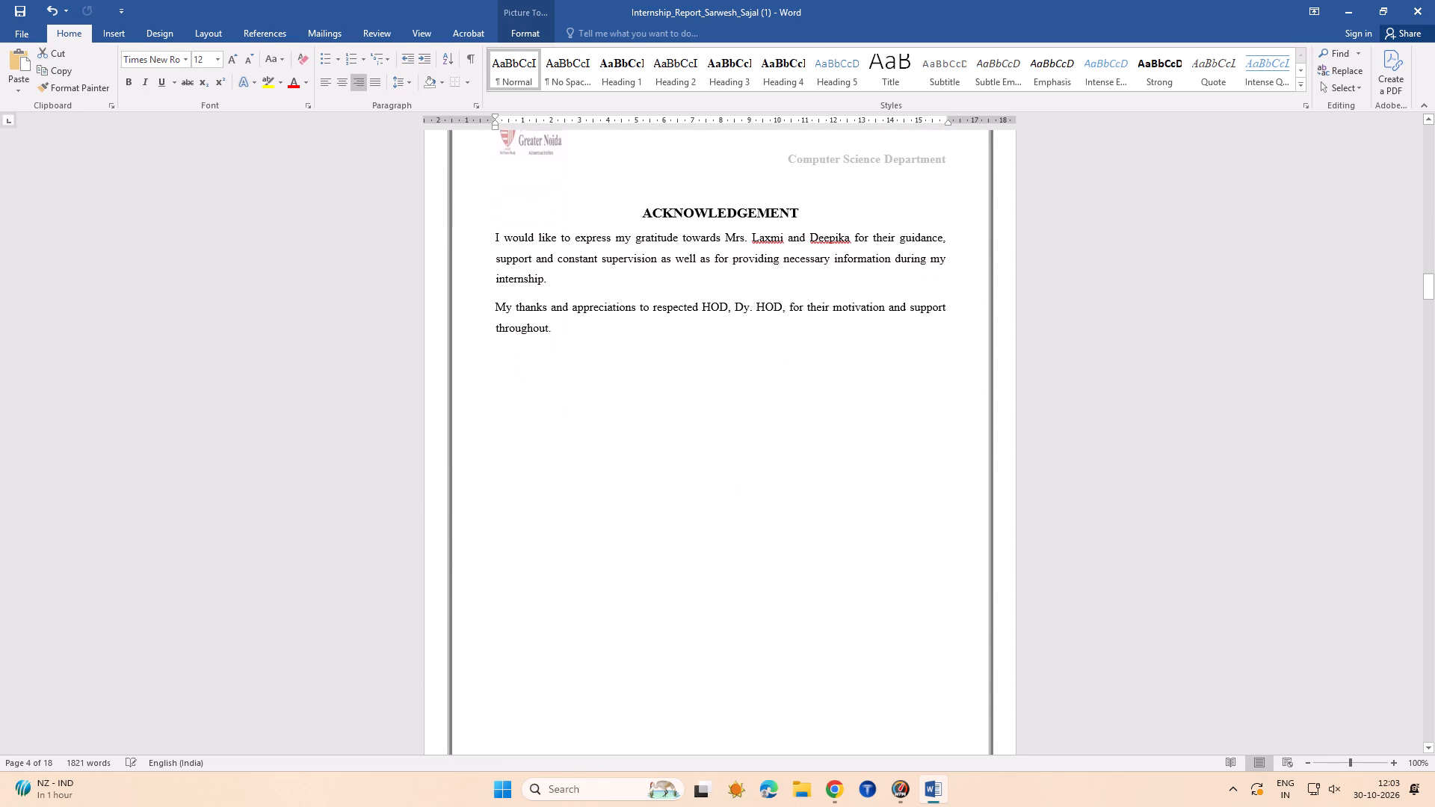
left_click(753, 448)
left_click(850, 243)
left_click(810, 232)
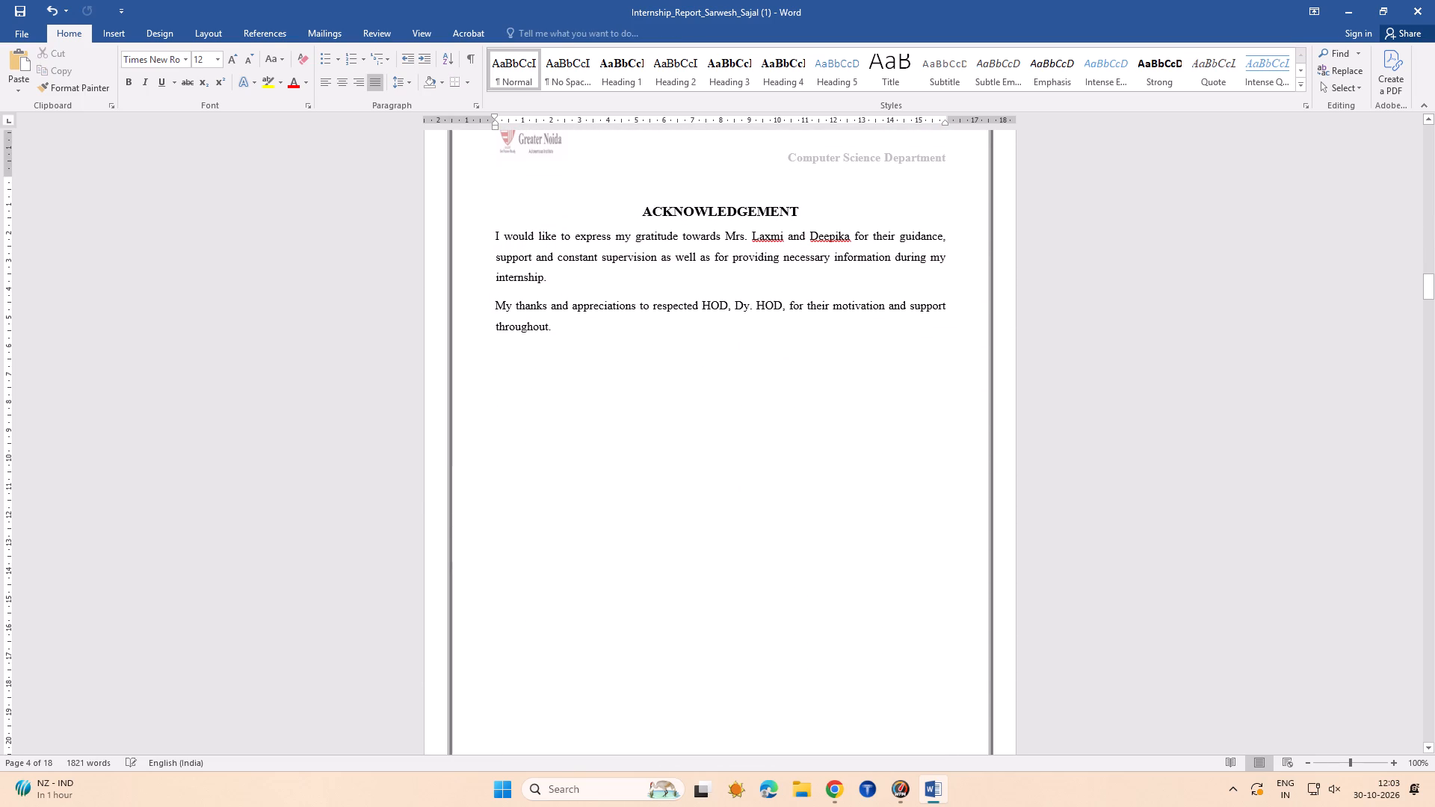
type("MS")
type(".")
key("space")
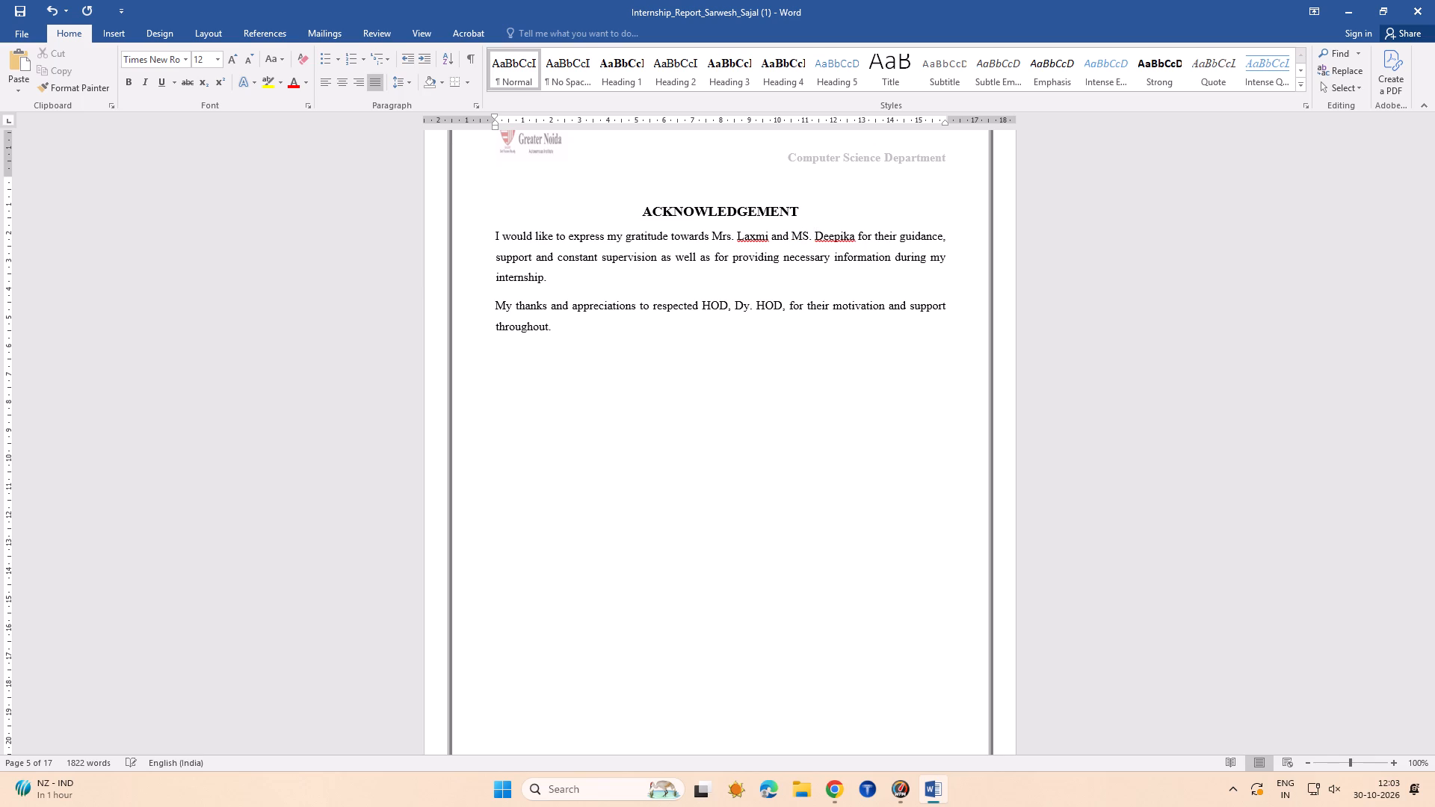
Add "(Assistant professor" after the second supervisor's name in the acknowledgement, consulting the institute certificate's signature block for the designation.
left_click(855, 237)
key("space")
type("(")
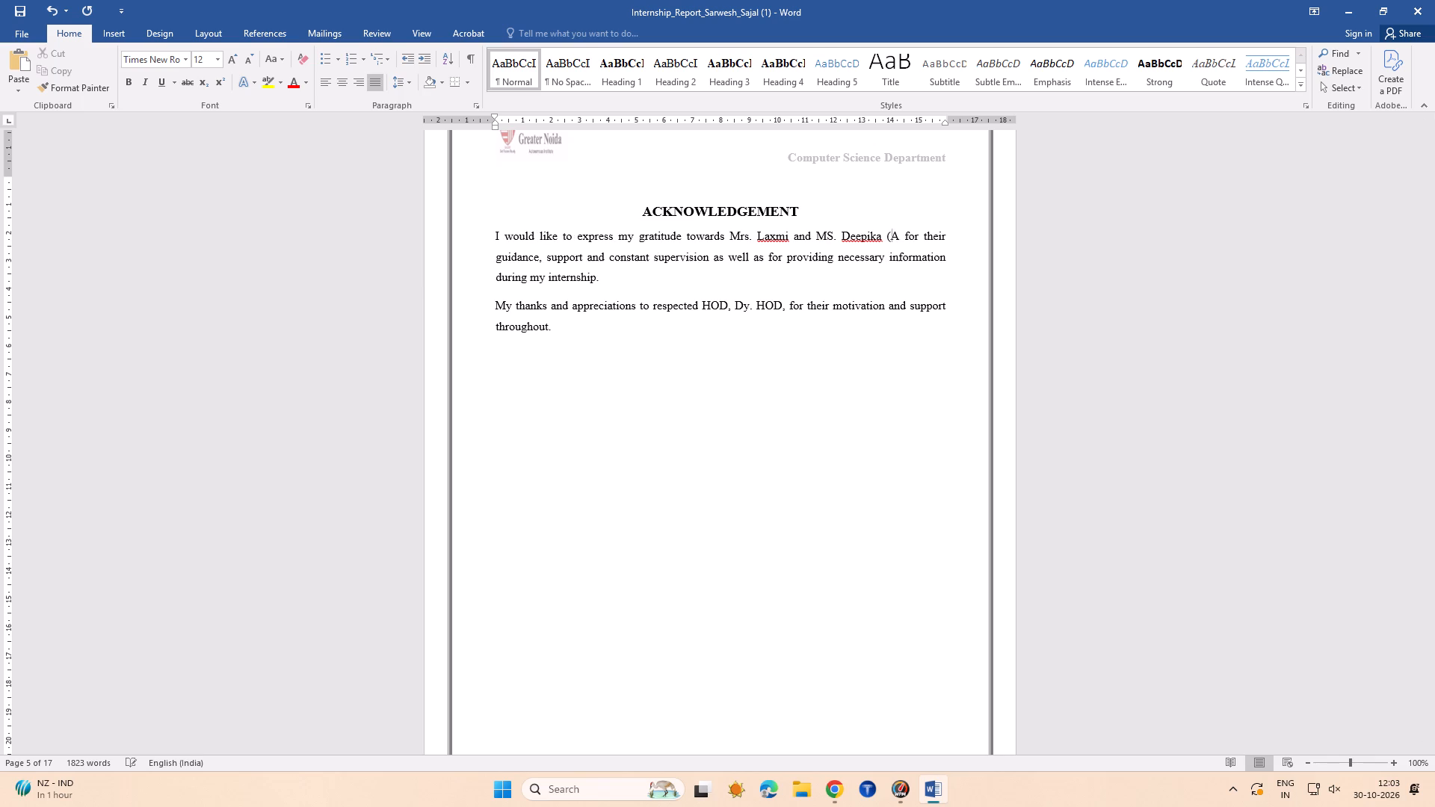
type("ssi")
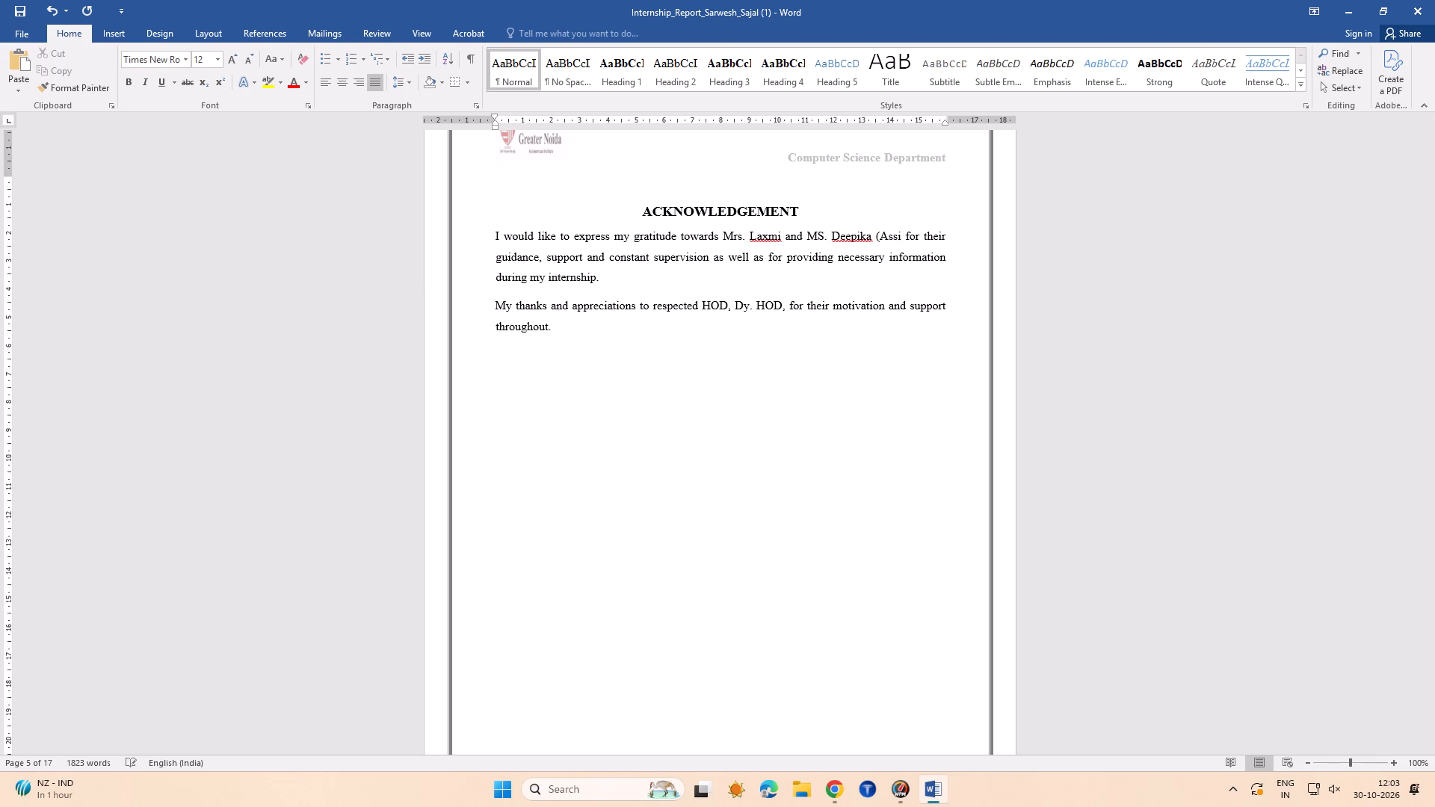
type("stant prof")
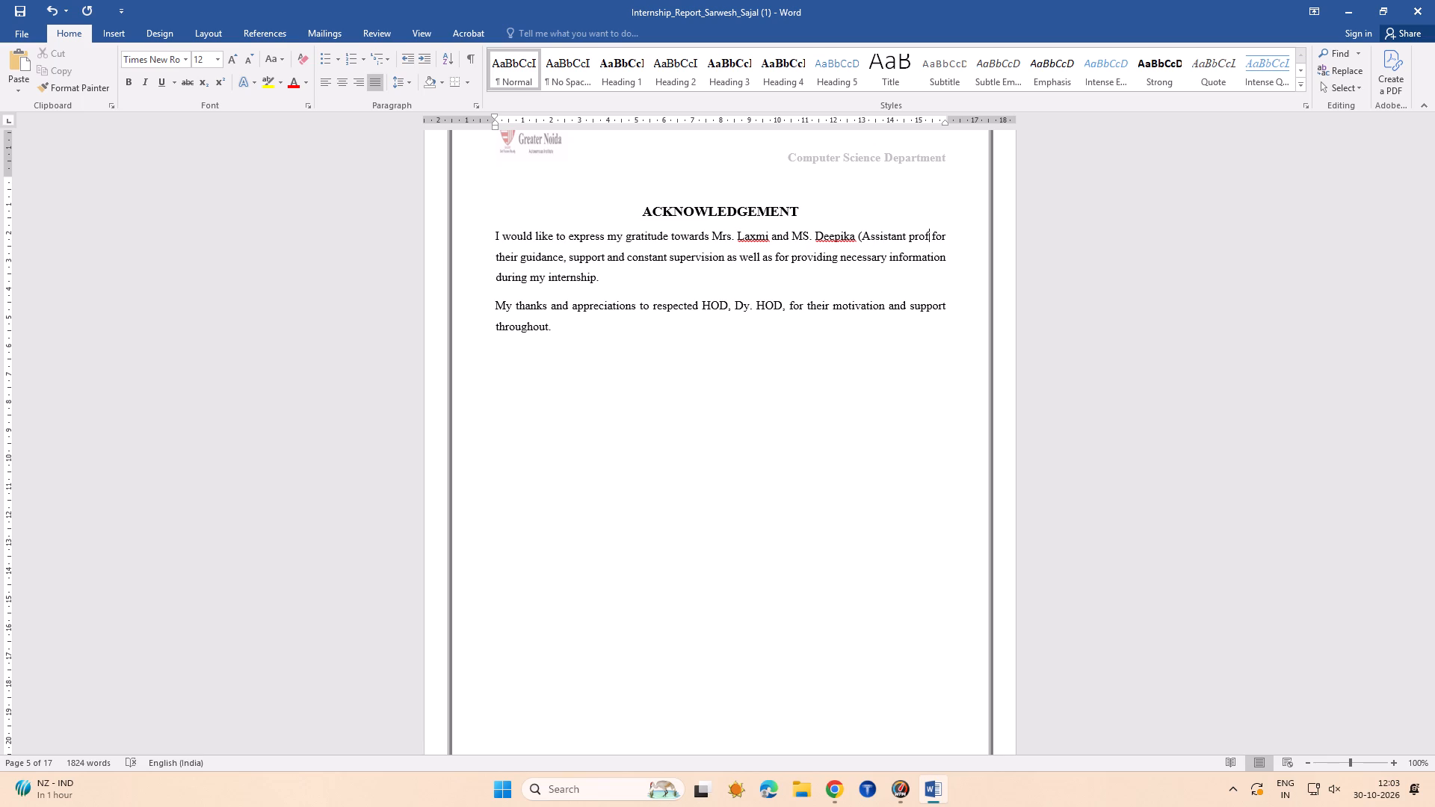
scroll(800, 339, "up", 1)
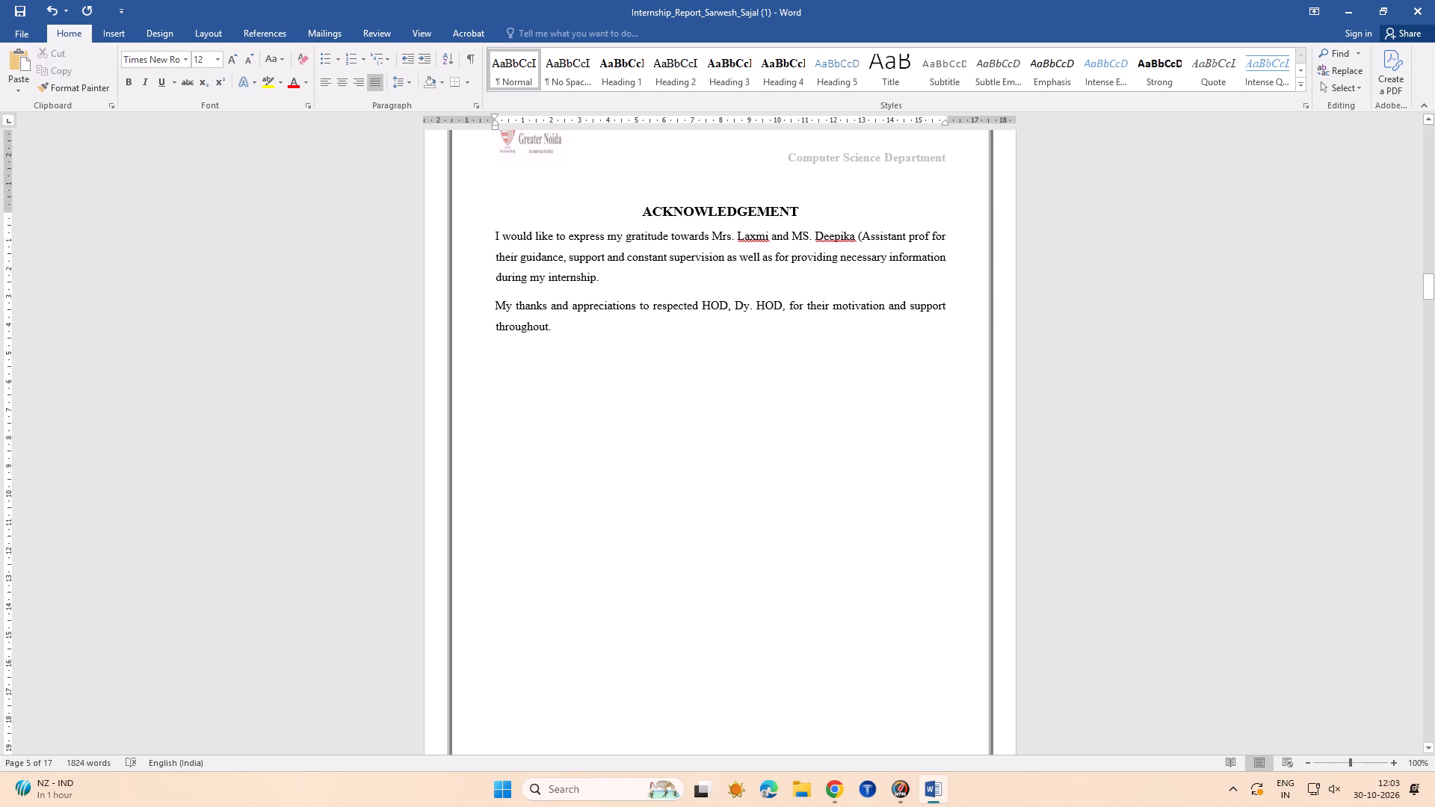
scroll(800, 339, "up", 18)
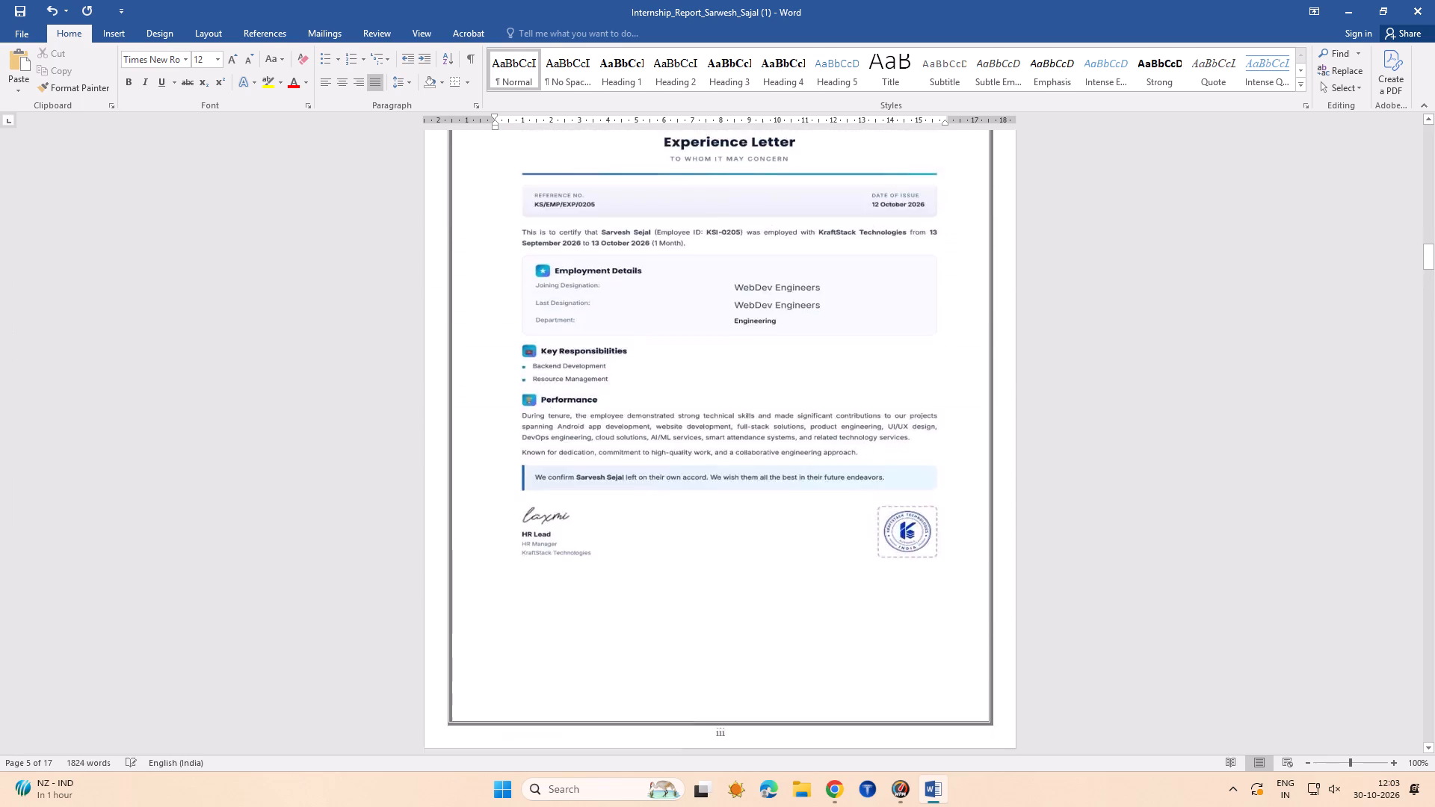
scroll(800, 339, "up", 19)
scroll(800, 339, "down", 1)
scroll(800, 339, "up", 6)
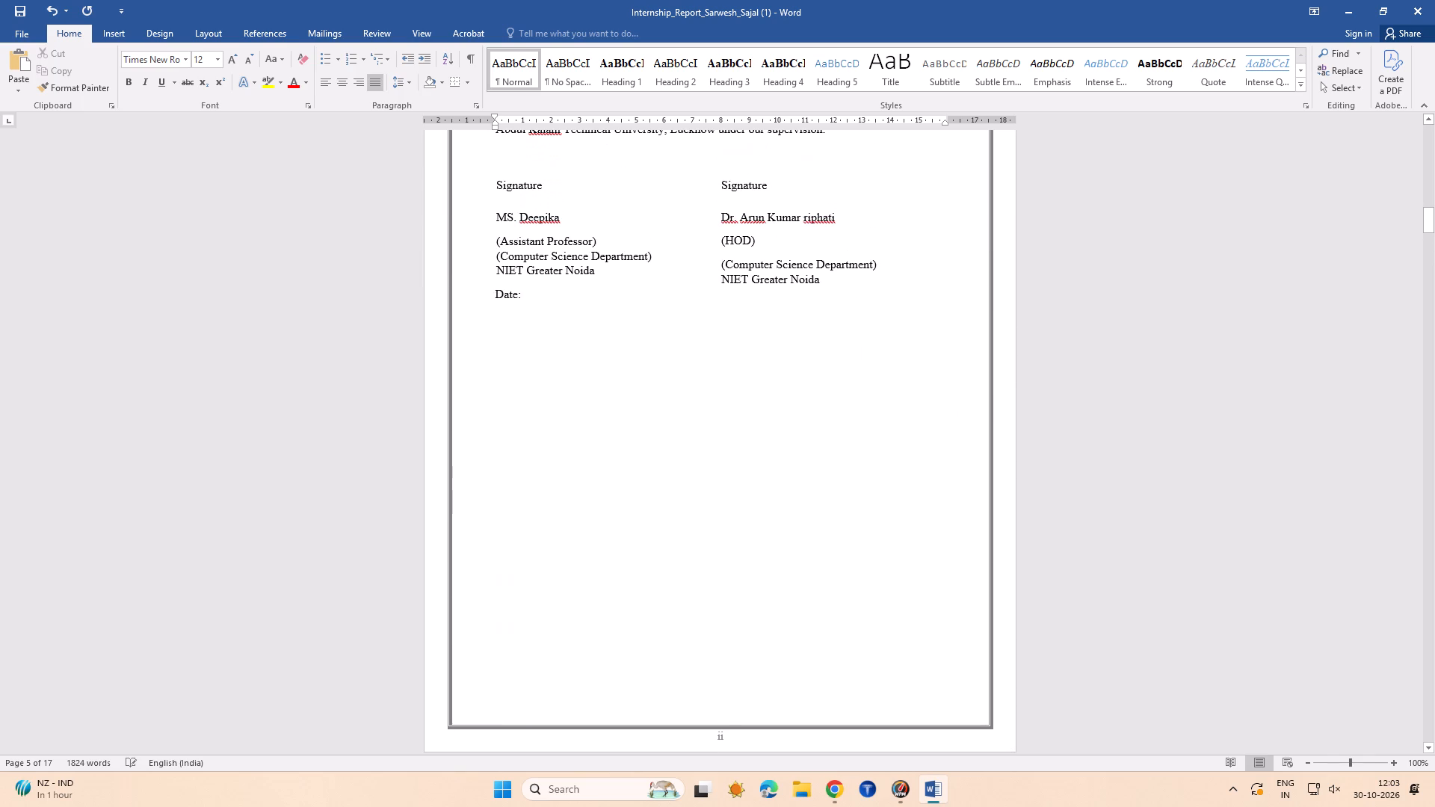
scroll(800, 339, "down", 9)
scroll(800, 339, "up", 1)
scroll(800, 339, "down", 16)
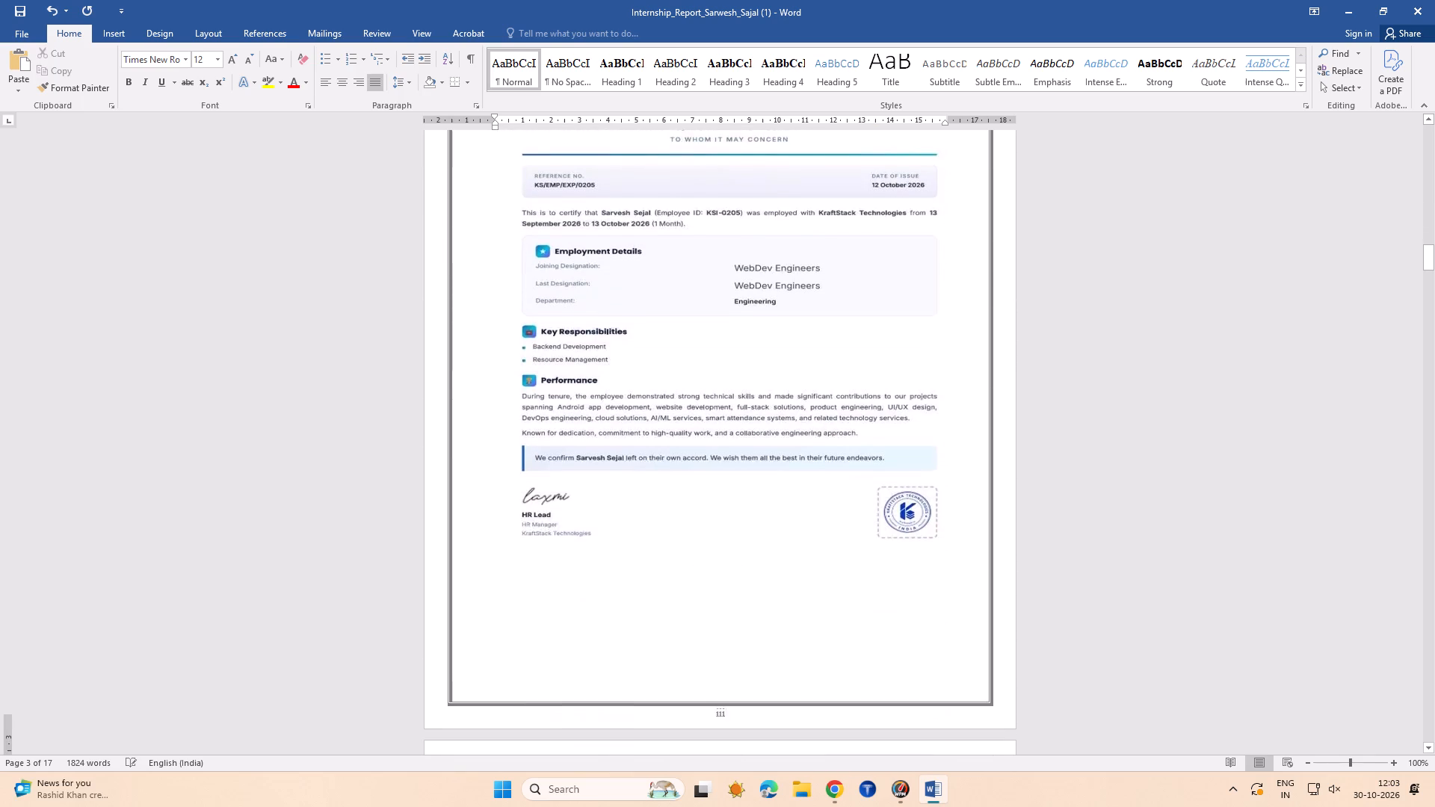
scroll(800, 339, "down", 5)
scroll(800, 339, "up", 1)
scroll(800, 339, "down", 3)
type("essor")
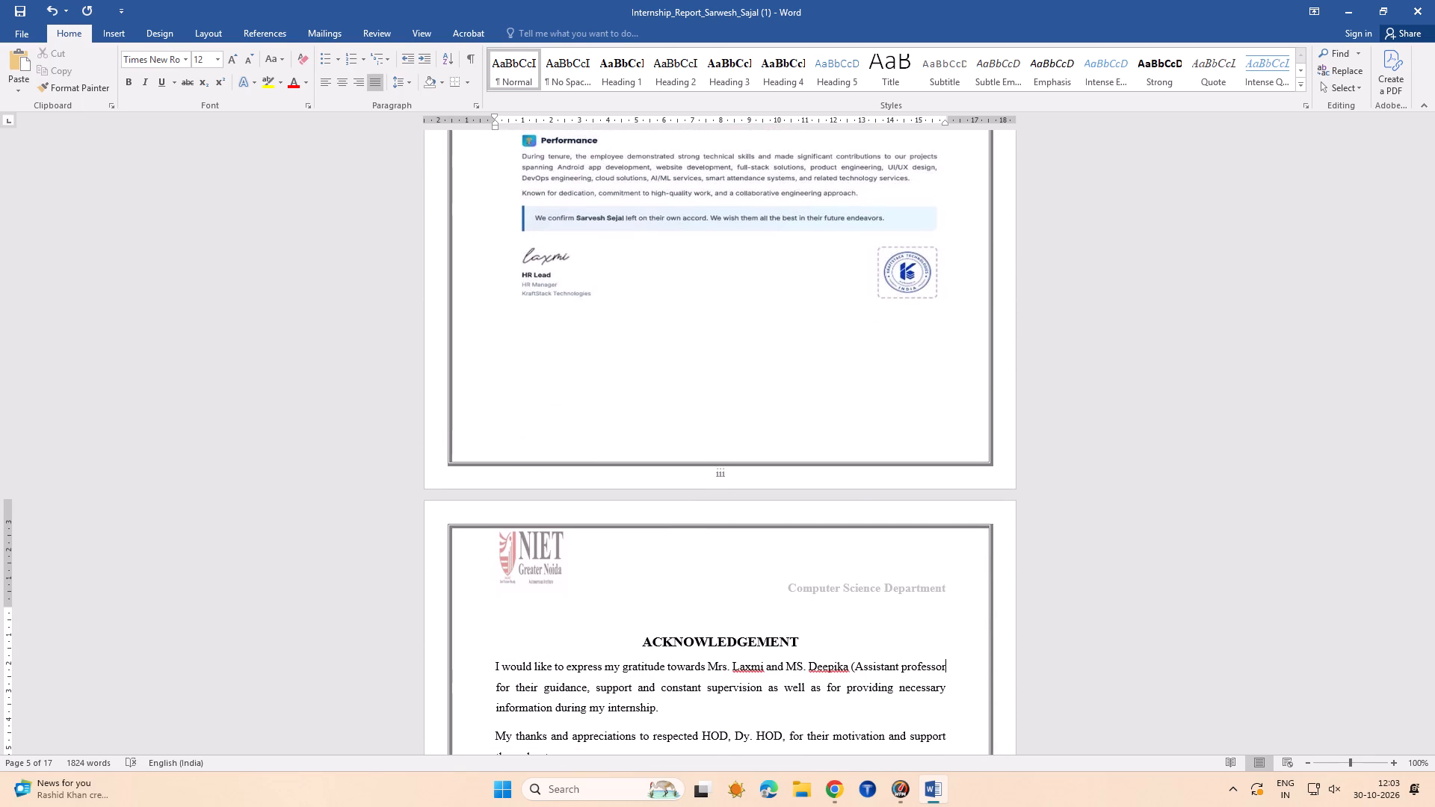
Complete the bracketed designation in the acknowledgement with a comma, the department "Computer Sceince" and a closing bracket.
key("space")
key("c")
type("om")
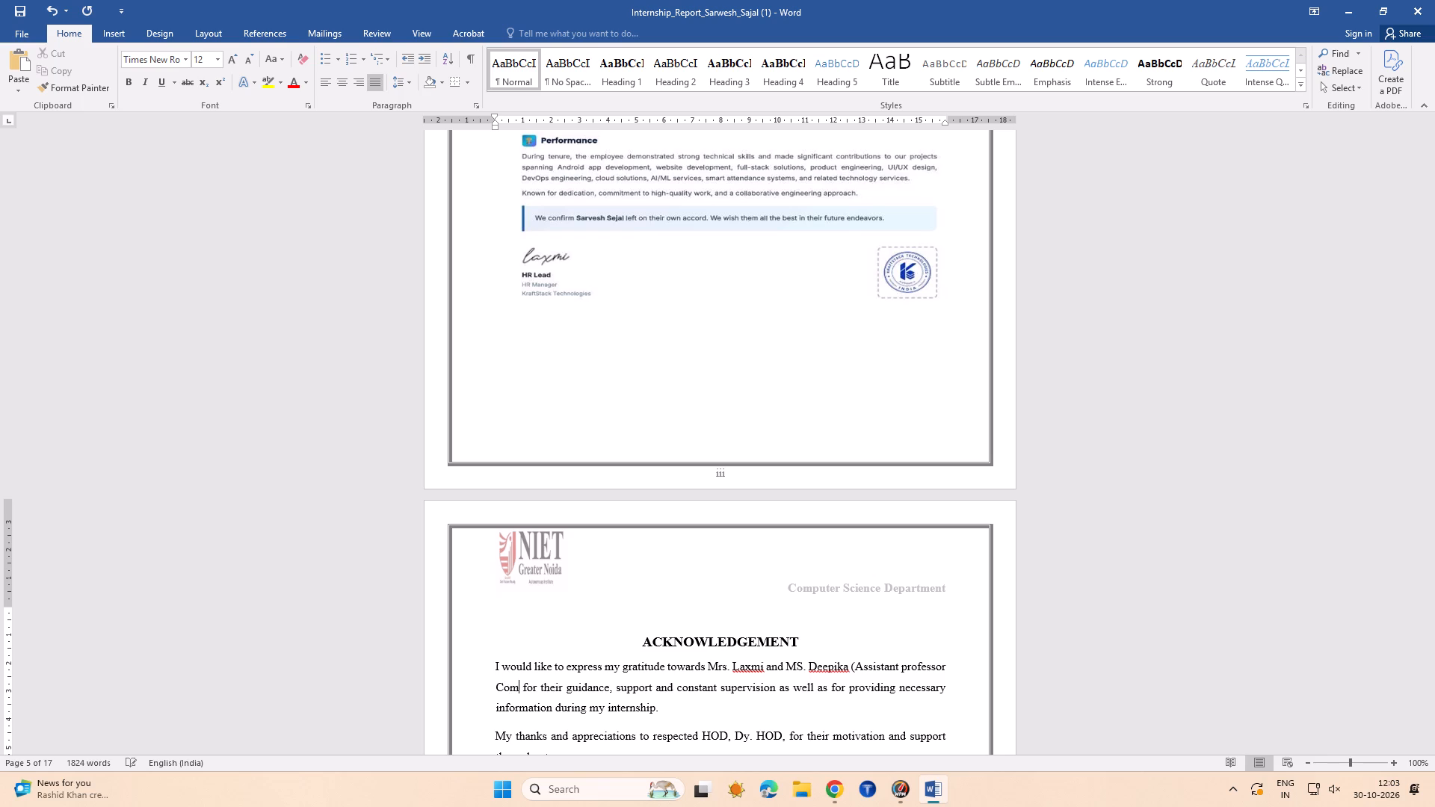
key("BackSpace")
key("BackSpace")
key("BackSpace")
key("comma")
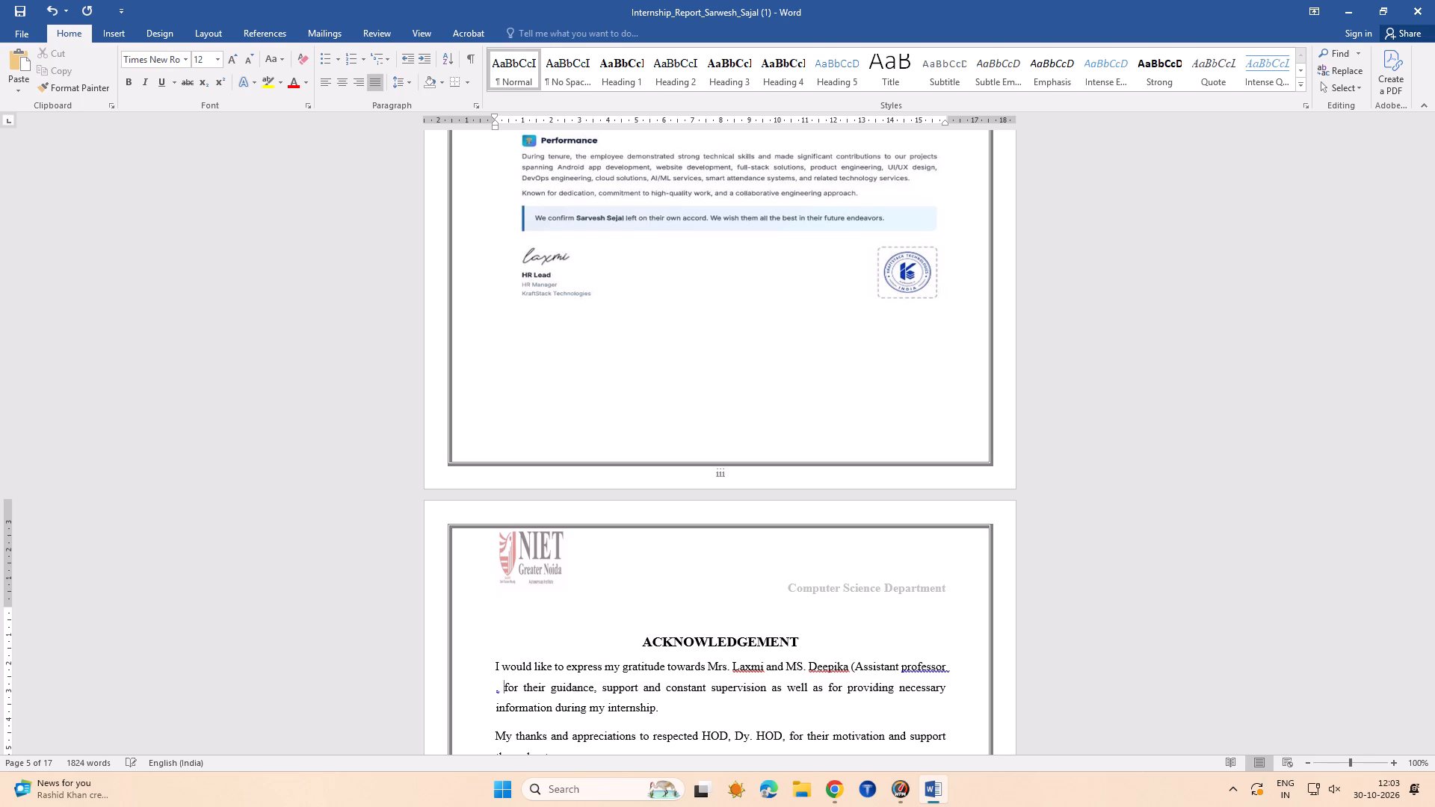
key("space")
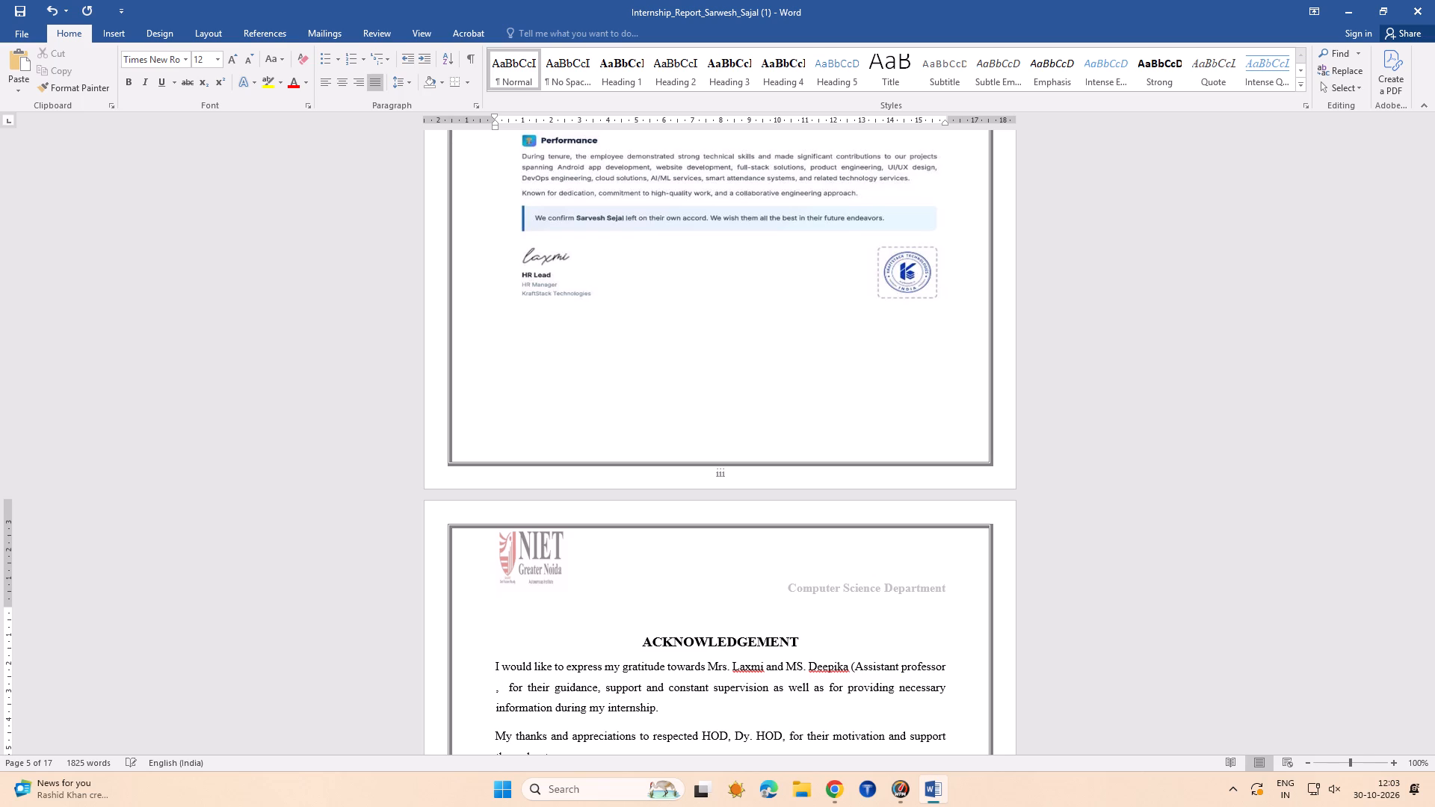
key("c")
key("c")
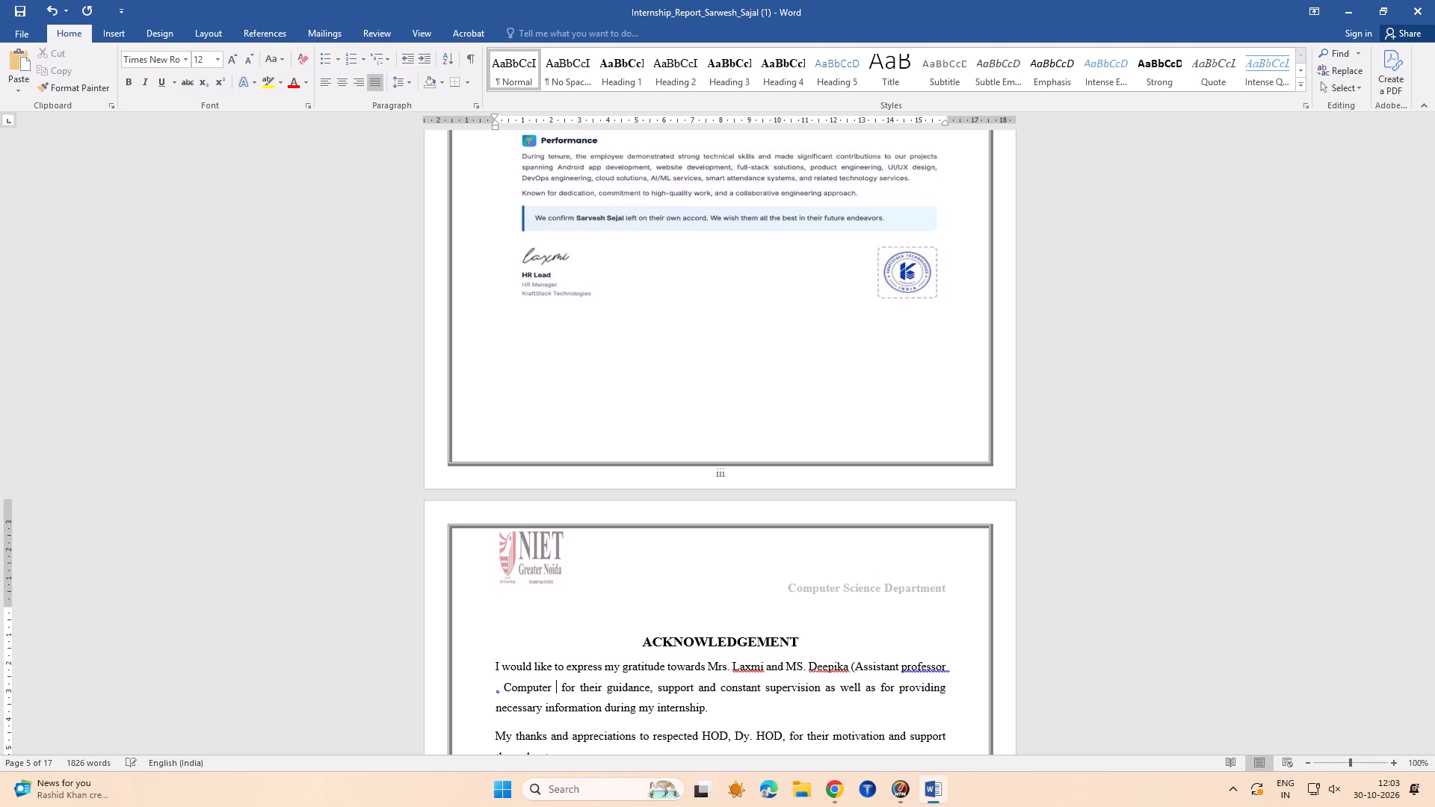
key("BackSpace")
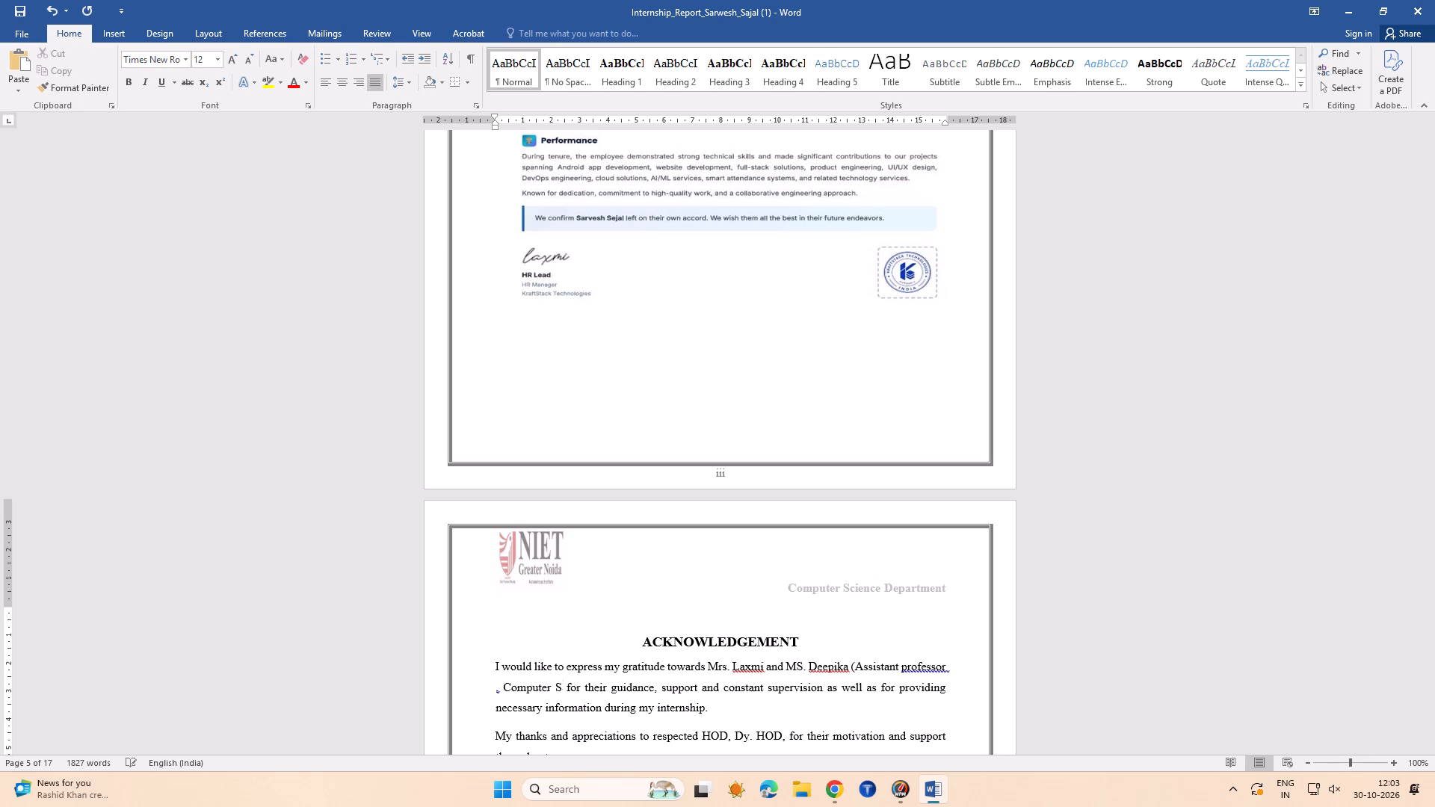
type("ceince)")
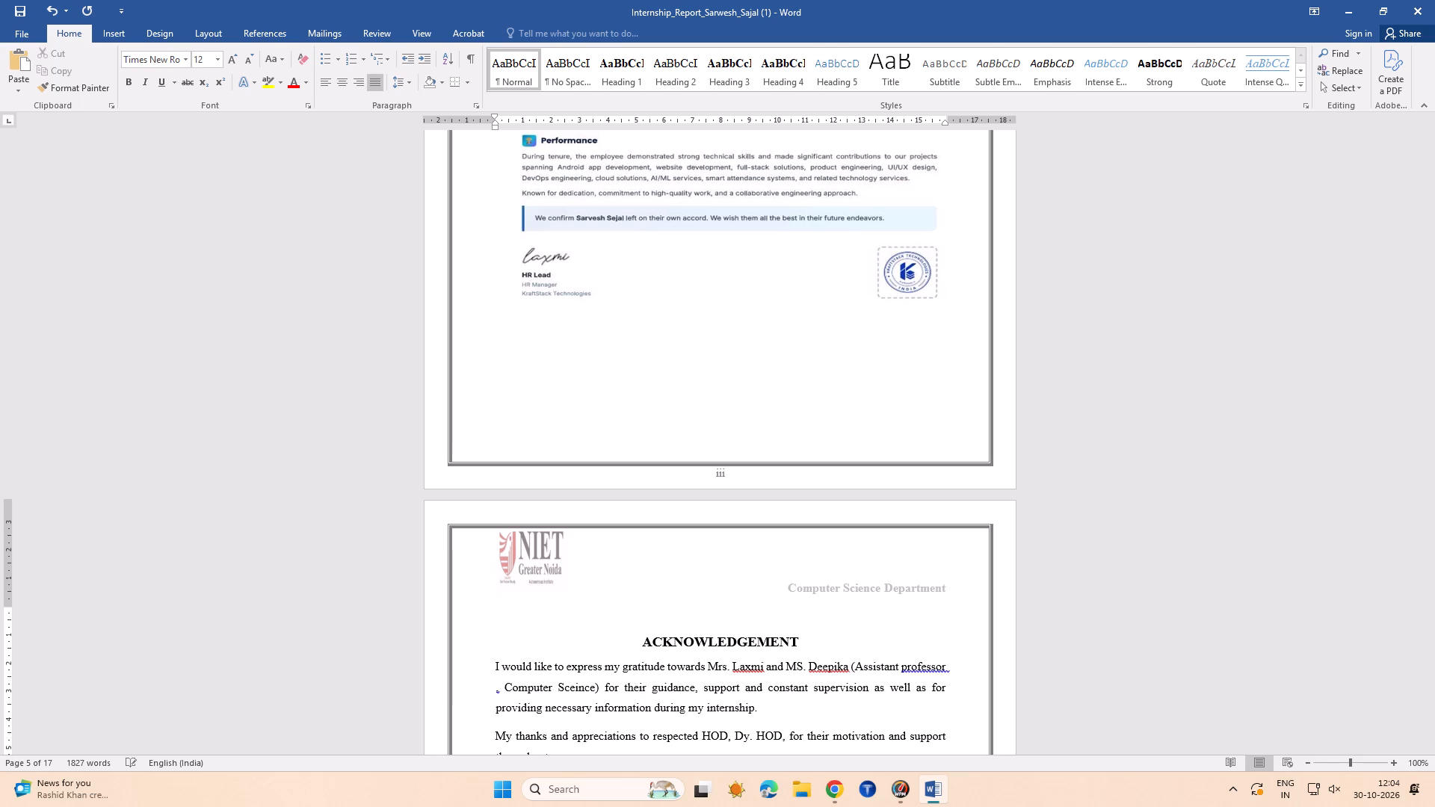
Review the acknowledgement and the pages after it, from the abstract through the table of contents to the start of Chapter 1.
scroll(799, 339, "down", 12)
scroll(791, 344, "up", 1)
scroll(791, 344, "down", 7)
scroll(791, 345, "up", 1)
scroll(791, 345, "down", 3)
scroll(791, 345, "up", 2)
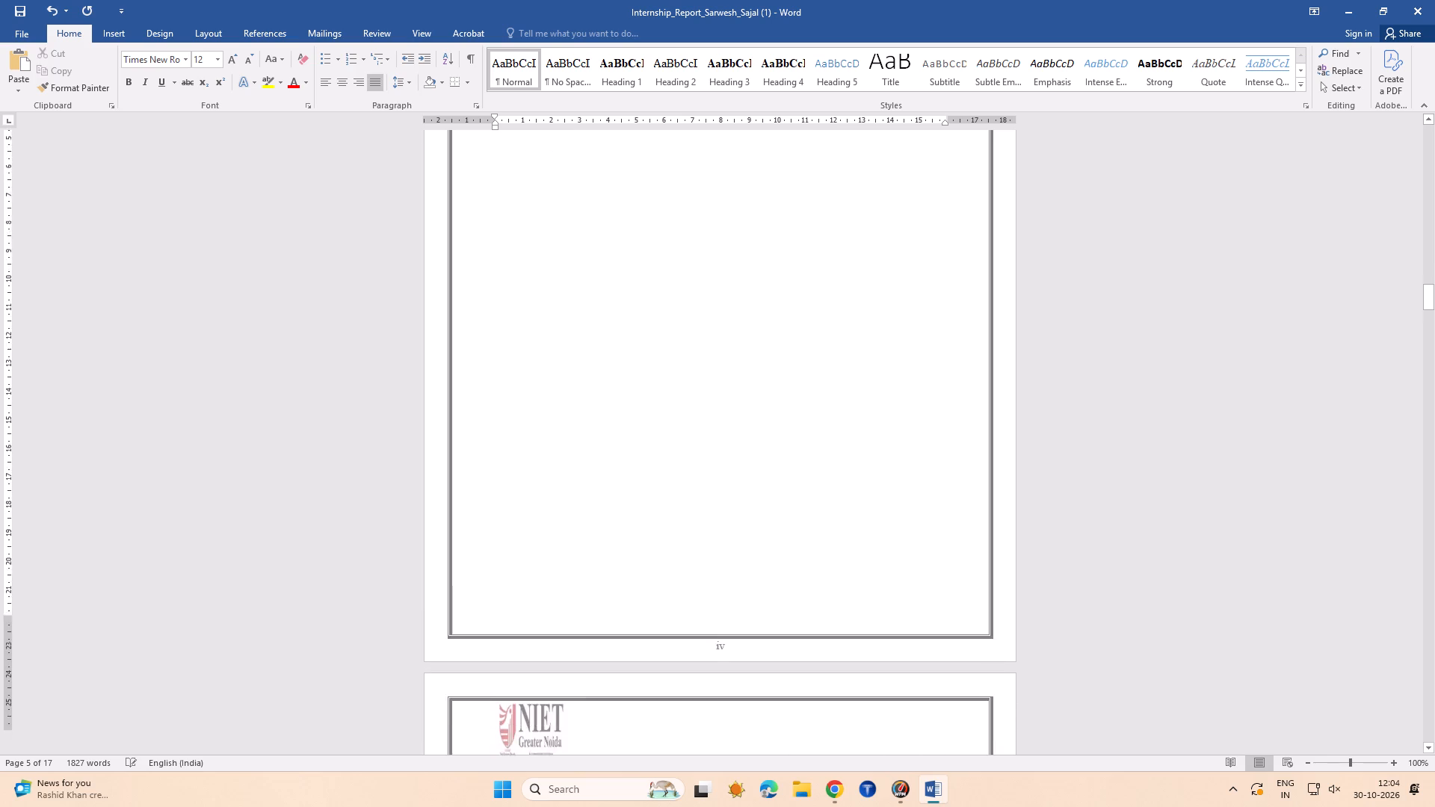
scroll(791, 345, "up", 6)
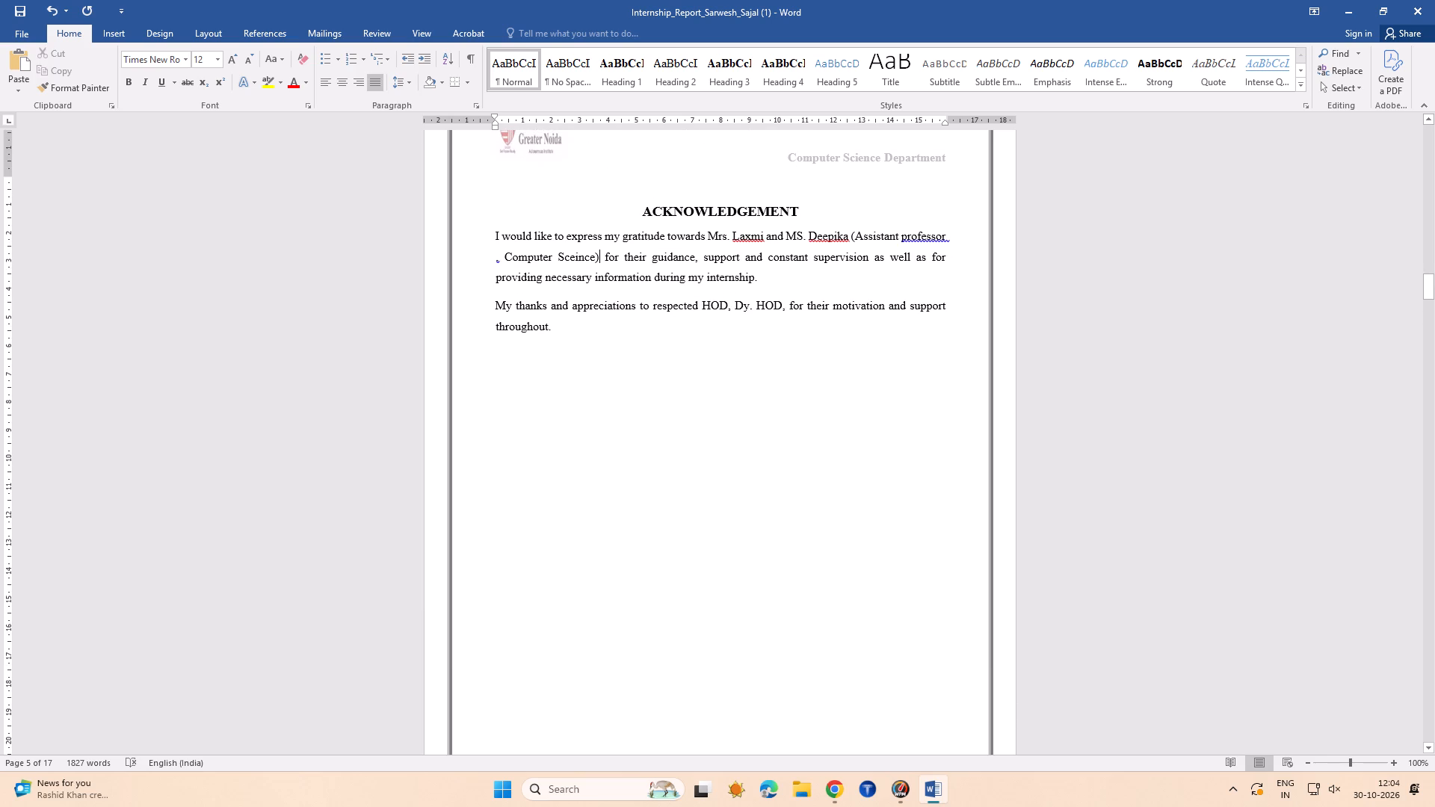
scroll(791, 345, "down", 6)
scroll(791, 345, "up", 1)
scroll(791, 345, "down", 14)
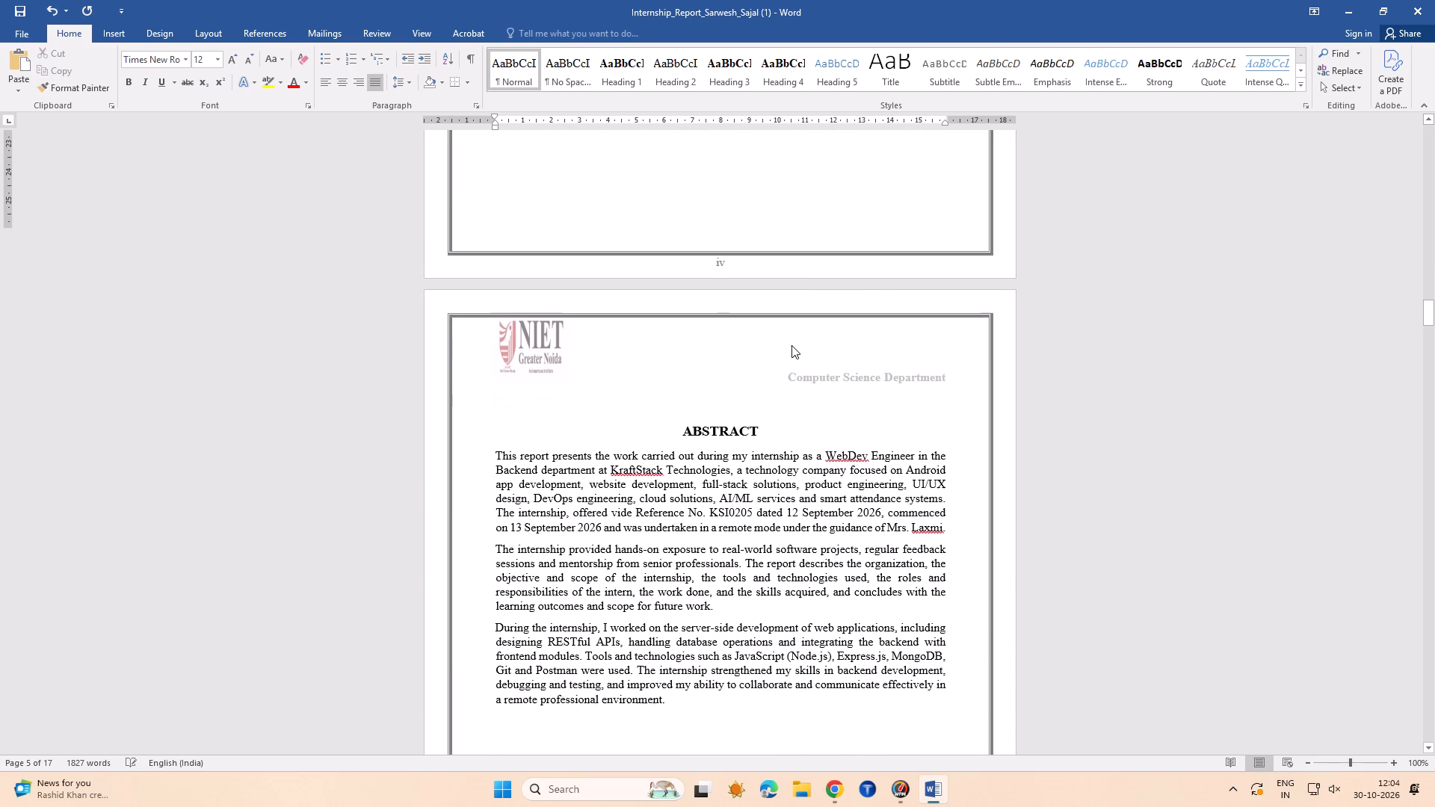
scroll(791, 345, "down", 4)
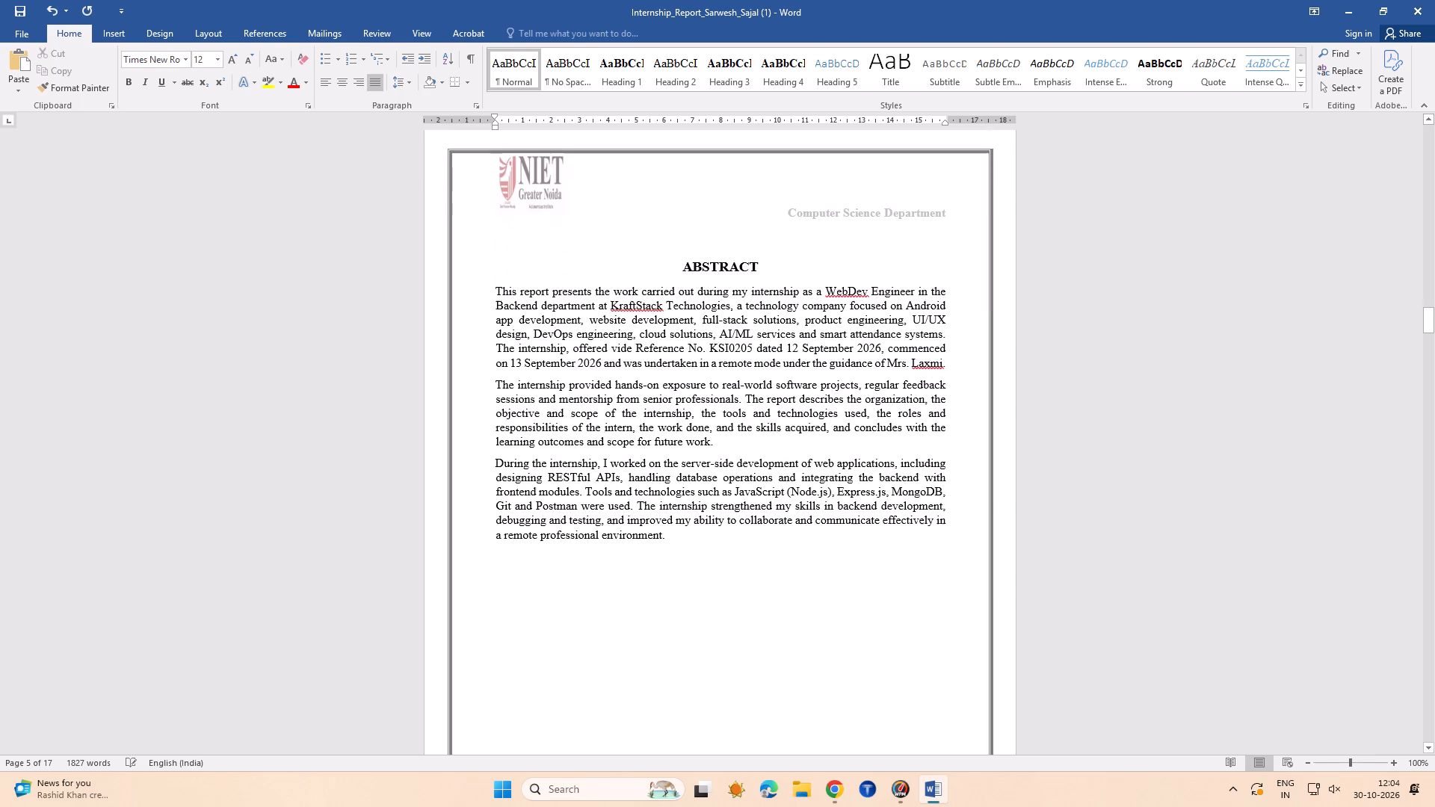
scroll(791, 345, "down", 5)
scroll(791, 345, "up", 1)
scroll(791, 345, "down", 15)
scroll(791, 345, "up", 1)
scroll(791, 345, "down", 7)
scroll(791, 345, "up", 1)
scroll(791, 345, "down", 11)
scroll(791, 345, "up", 3)
scroll(791, 345, "down", 1)
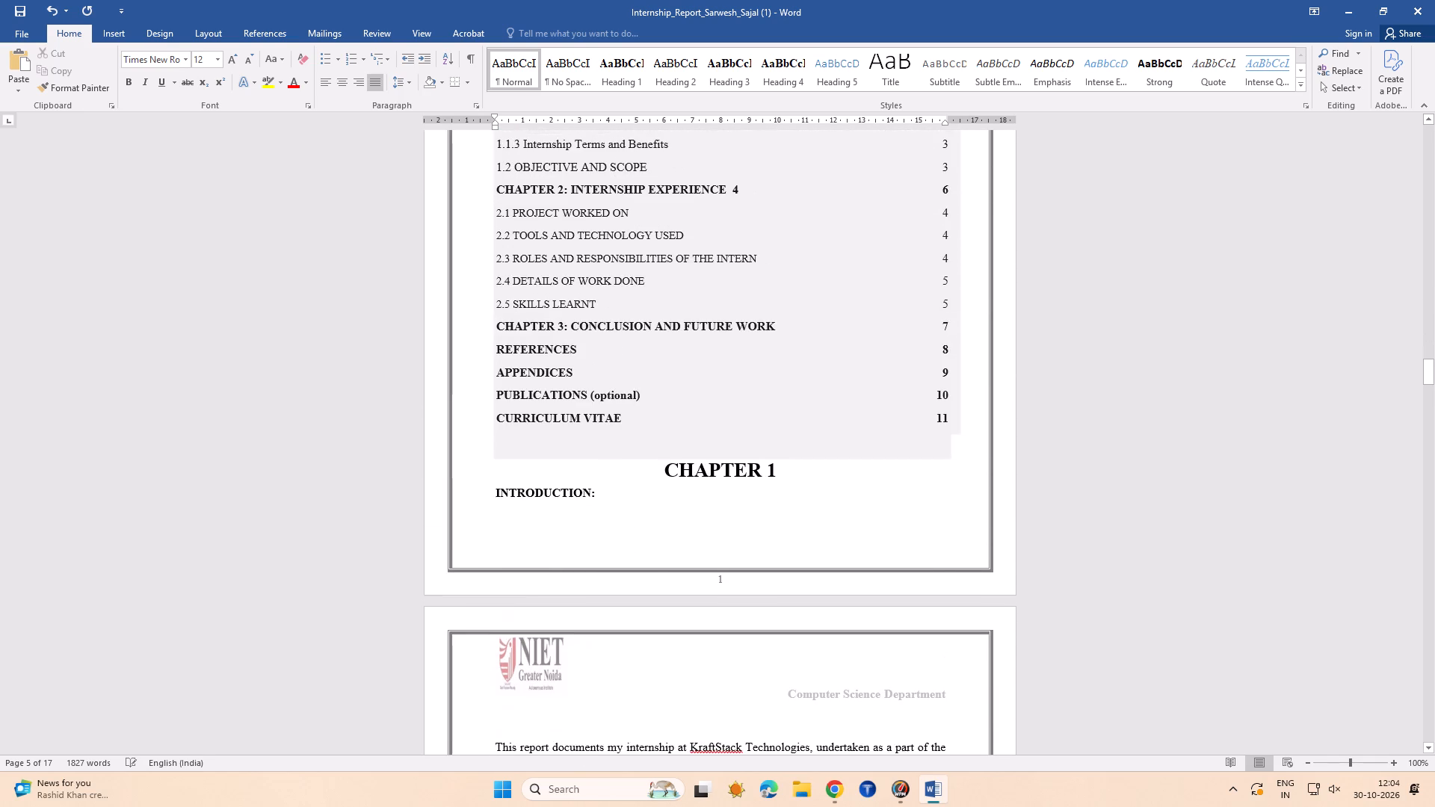
Delete the "PUBLICATIONS (optional)" entry and its page number from the table of contents.
left_click(614, 425)
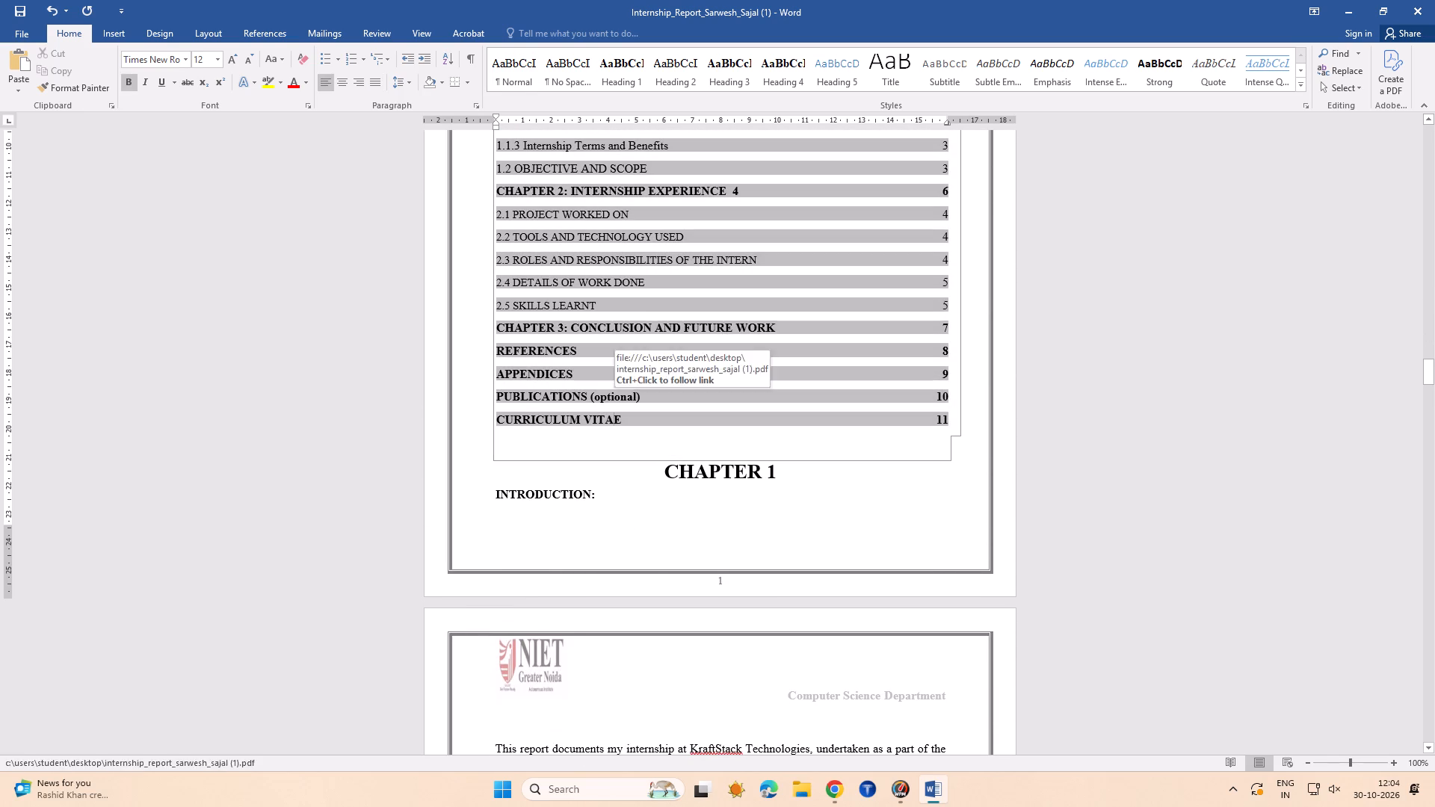
left_click(644, 397)
key("BackSpace")
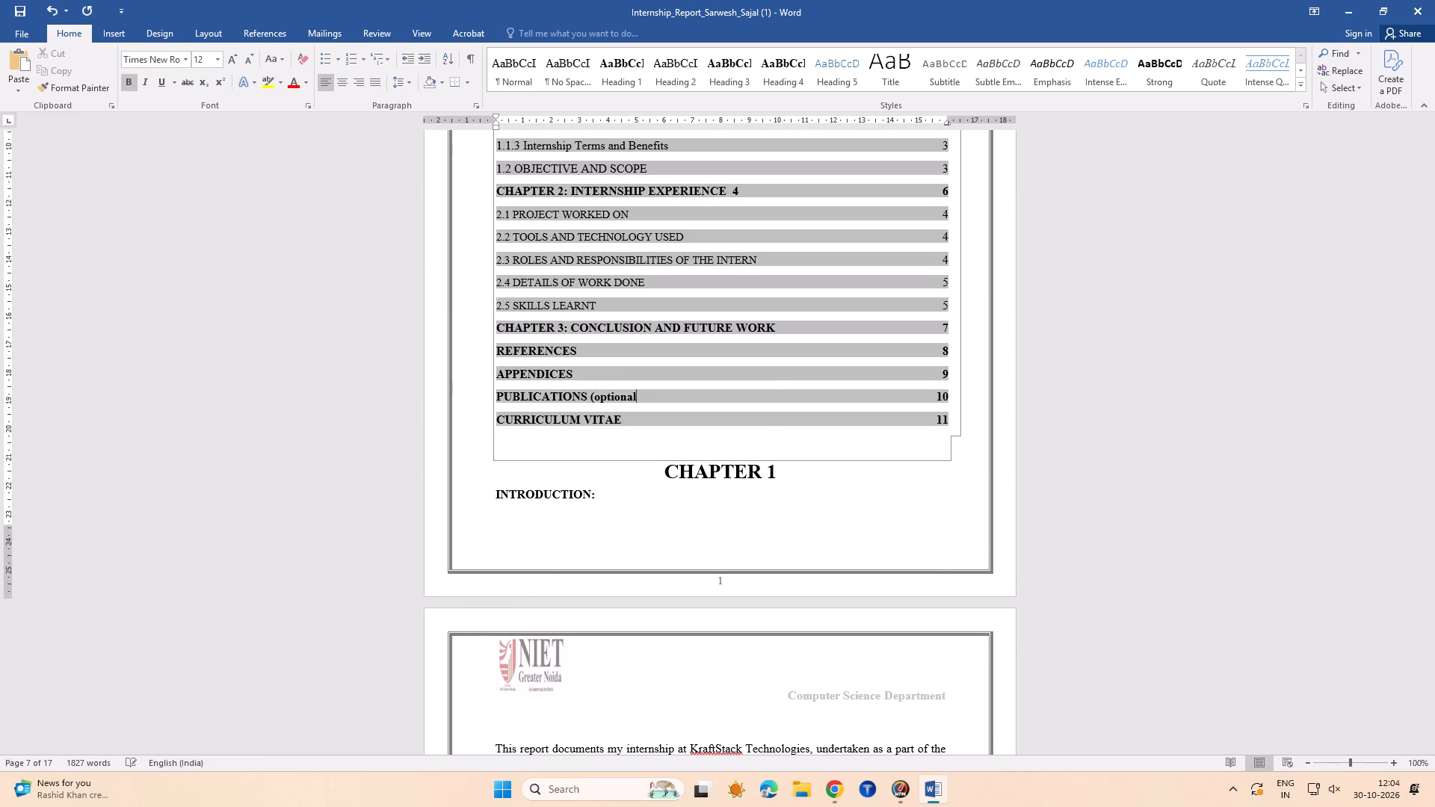
left_click(952, 391)
key("BackSpace")
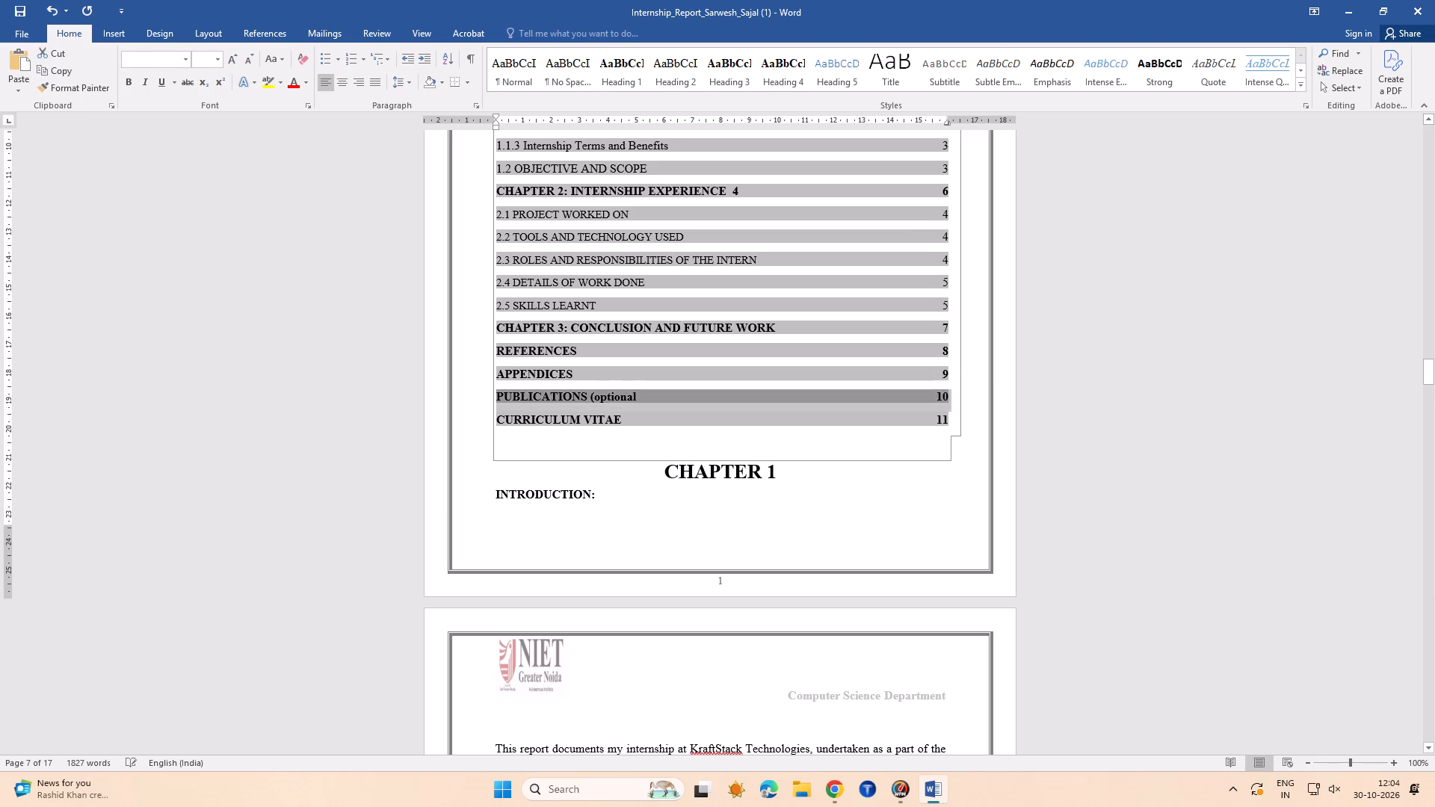
key("BackSpace")
key("BackSpace")
key("BackSpace")
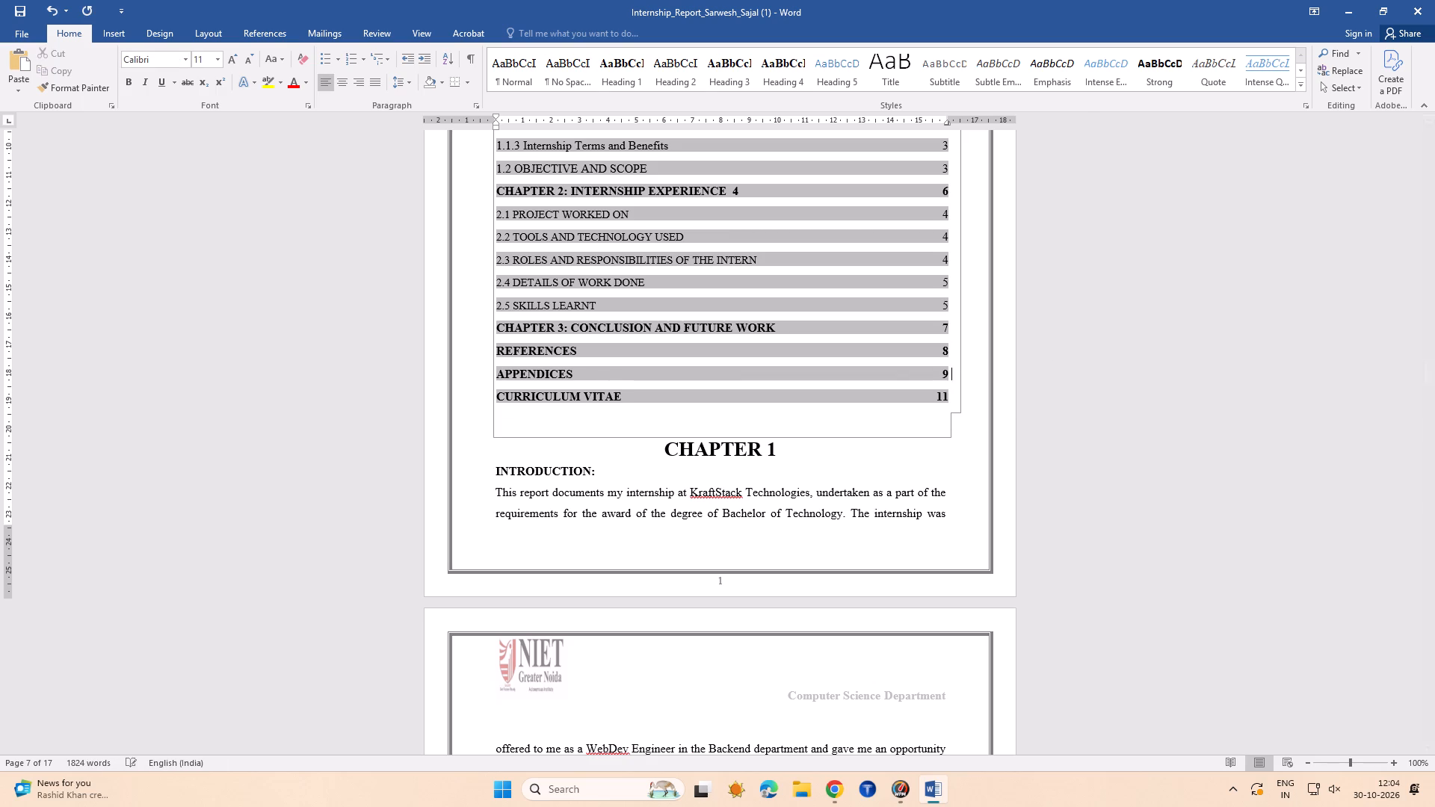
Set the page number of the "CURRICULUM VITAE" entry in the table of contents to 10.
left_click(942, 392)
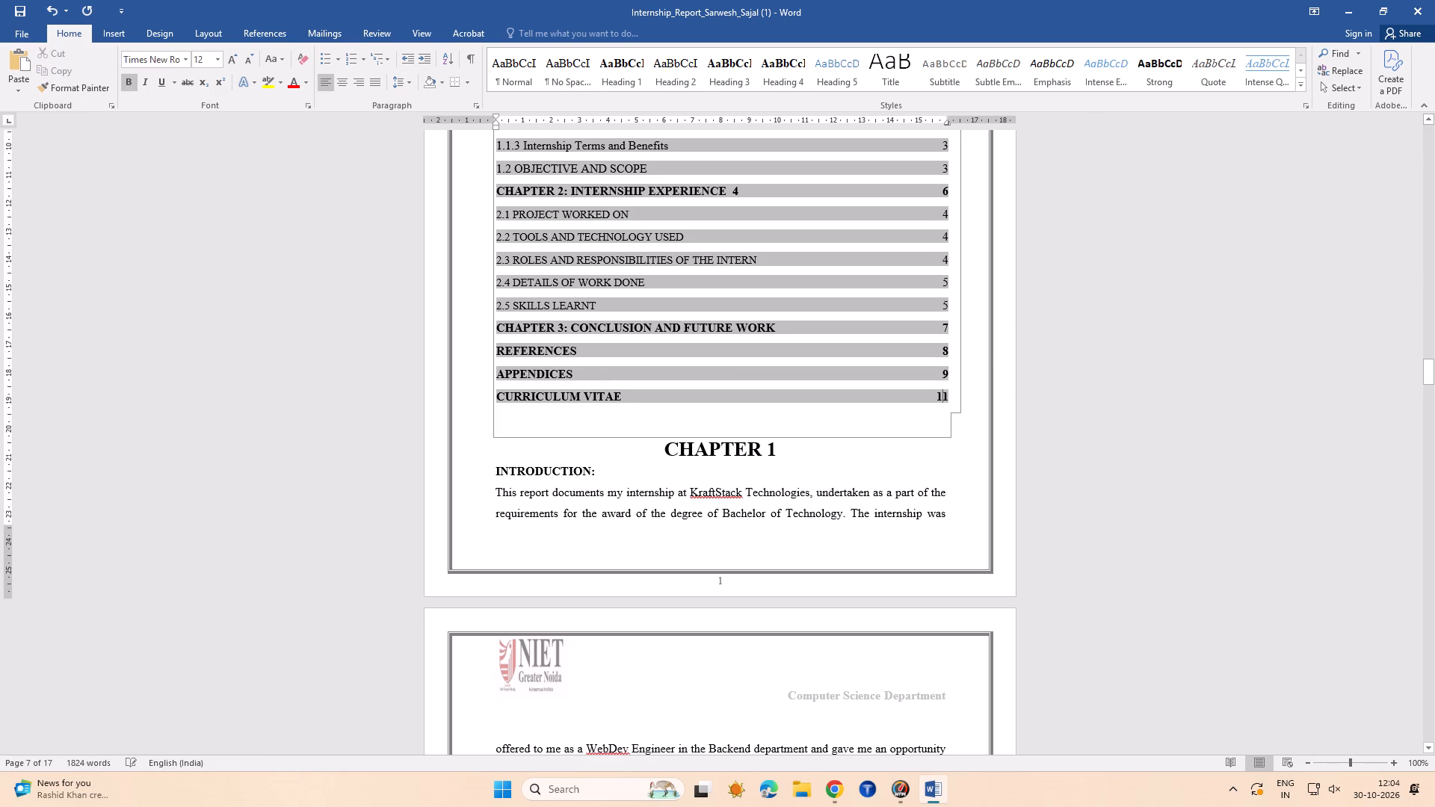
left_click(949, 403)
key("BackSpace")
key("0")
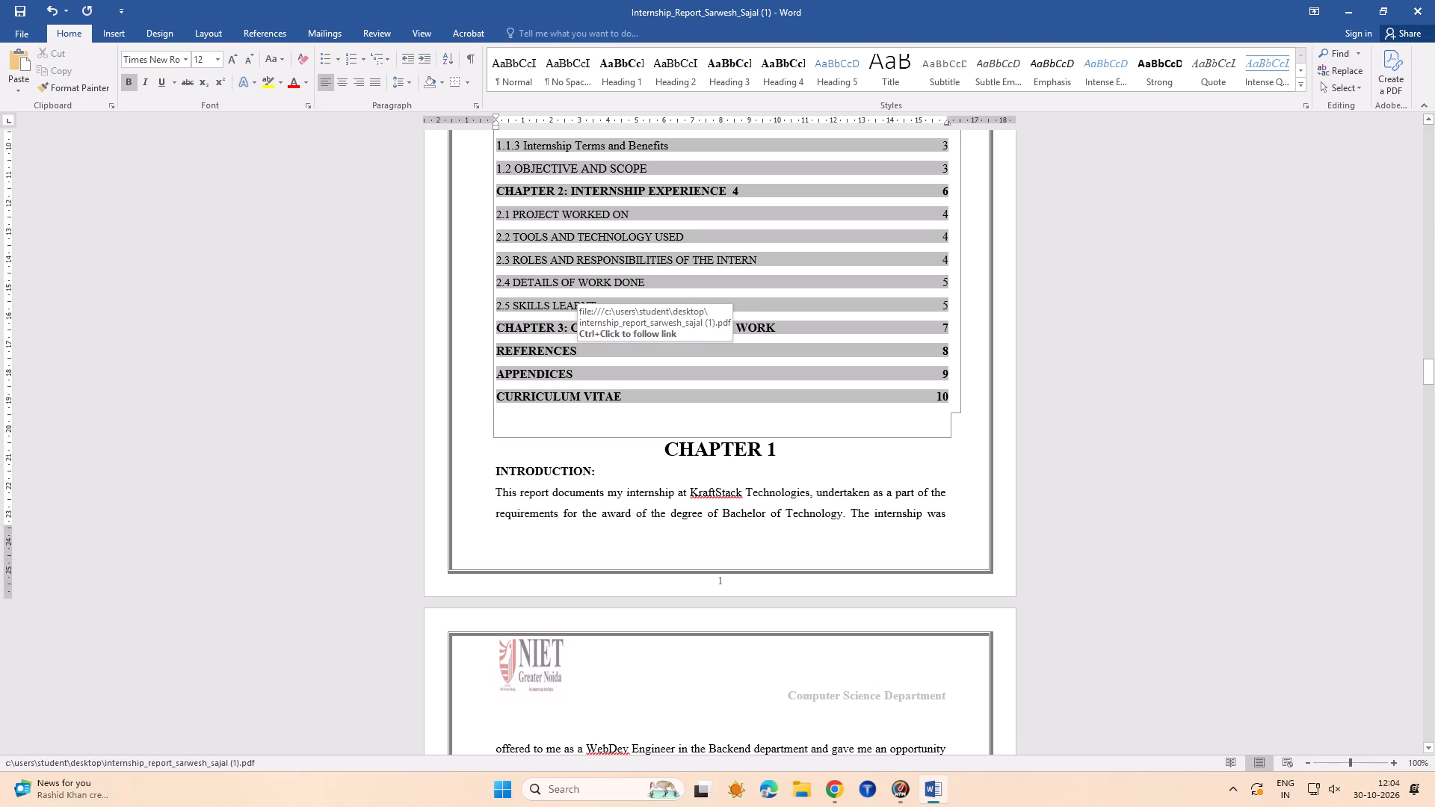
Delete the "APPENDICES" entry and its page number from the table of contents.
left_click(668, 351)
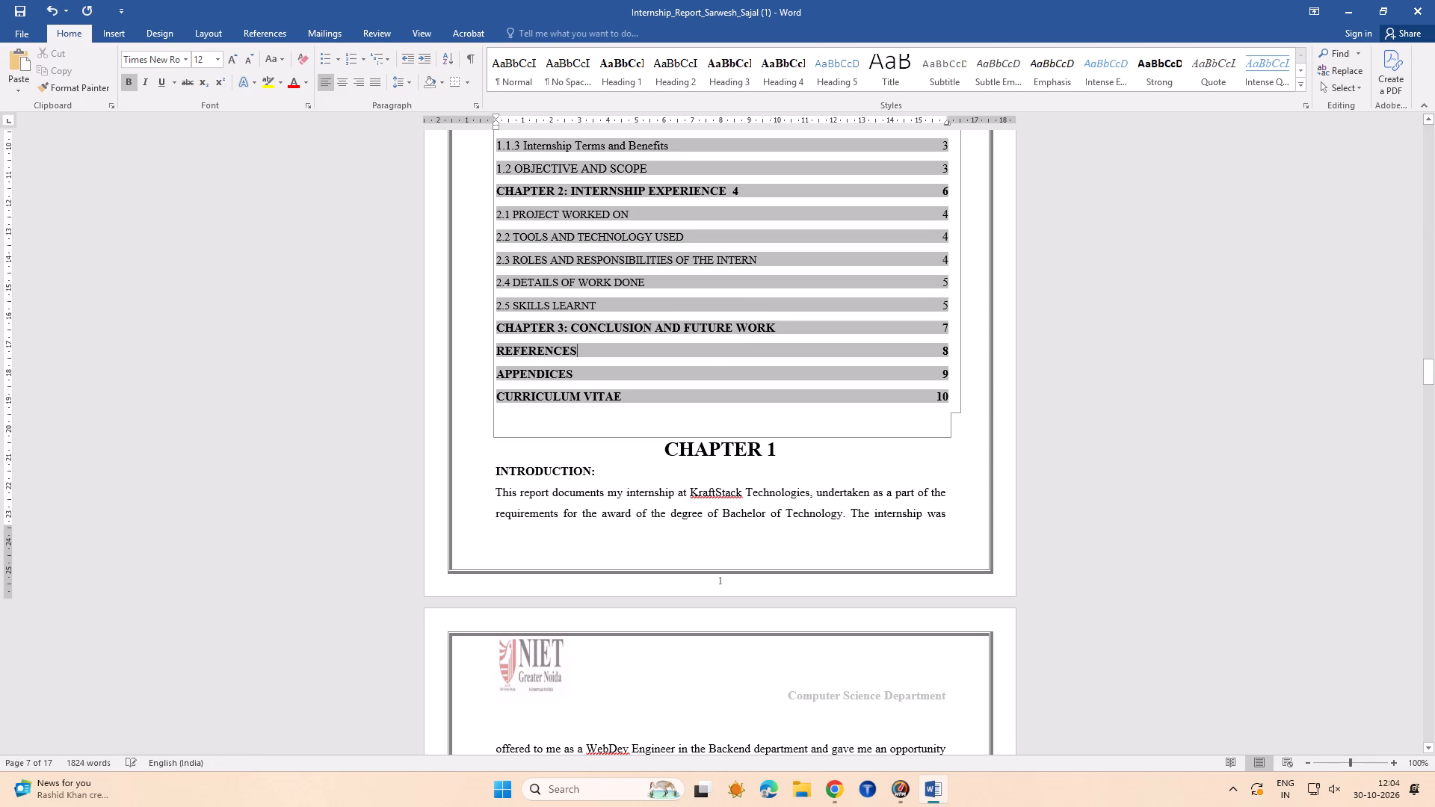
left_click(675, 376)
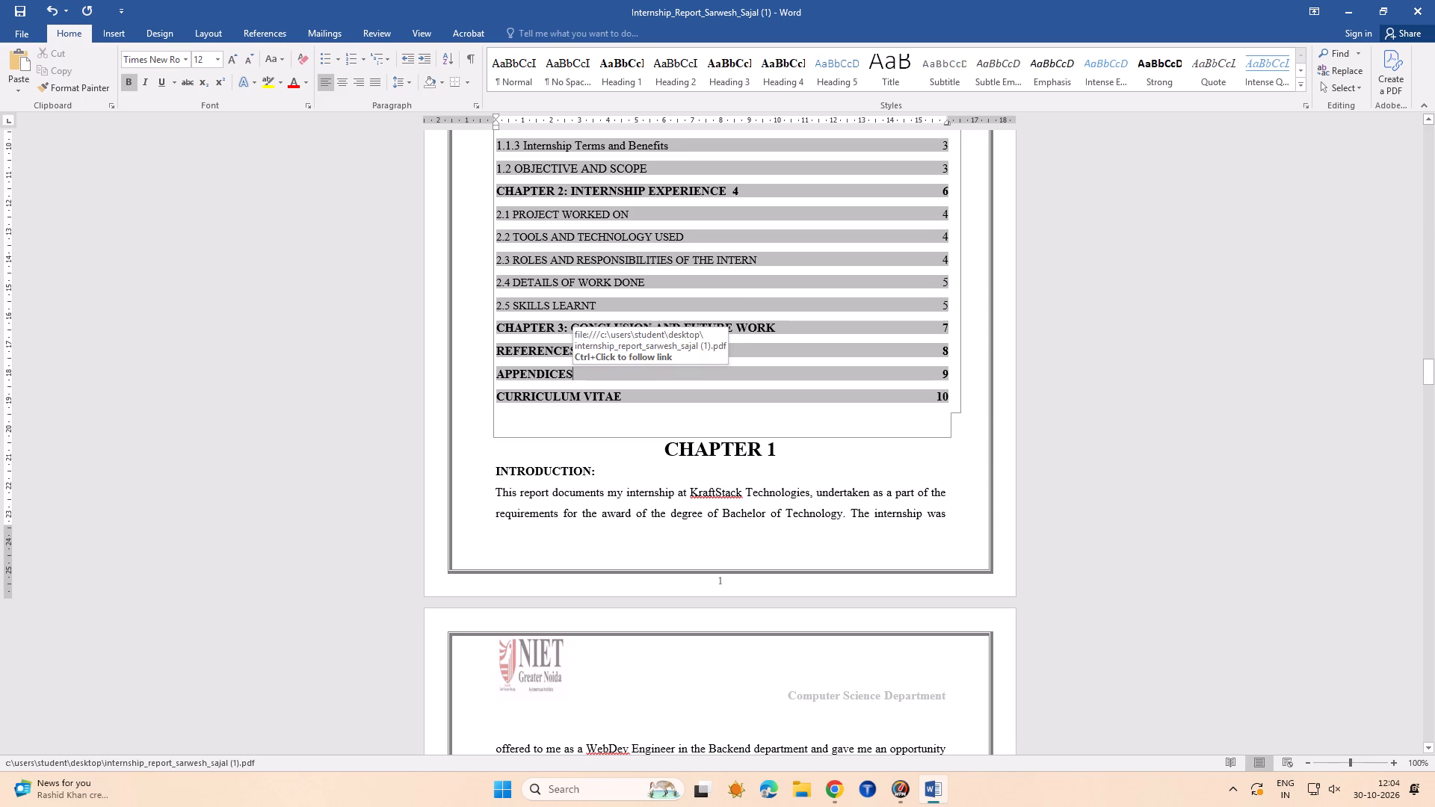
key("BackSpace")
key("BackSpace")
key("BackSpace")
key("BackSpace")
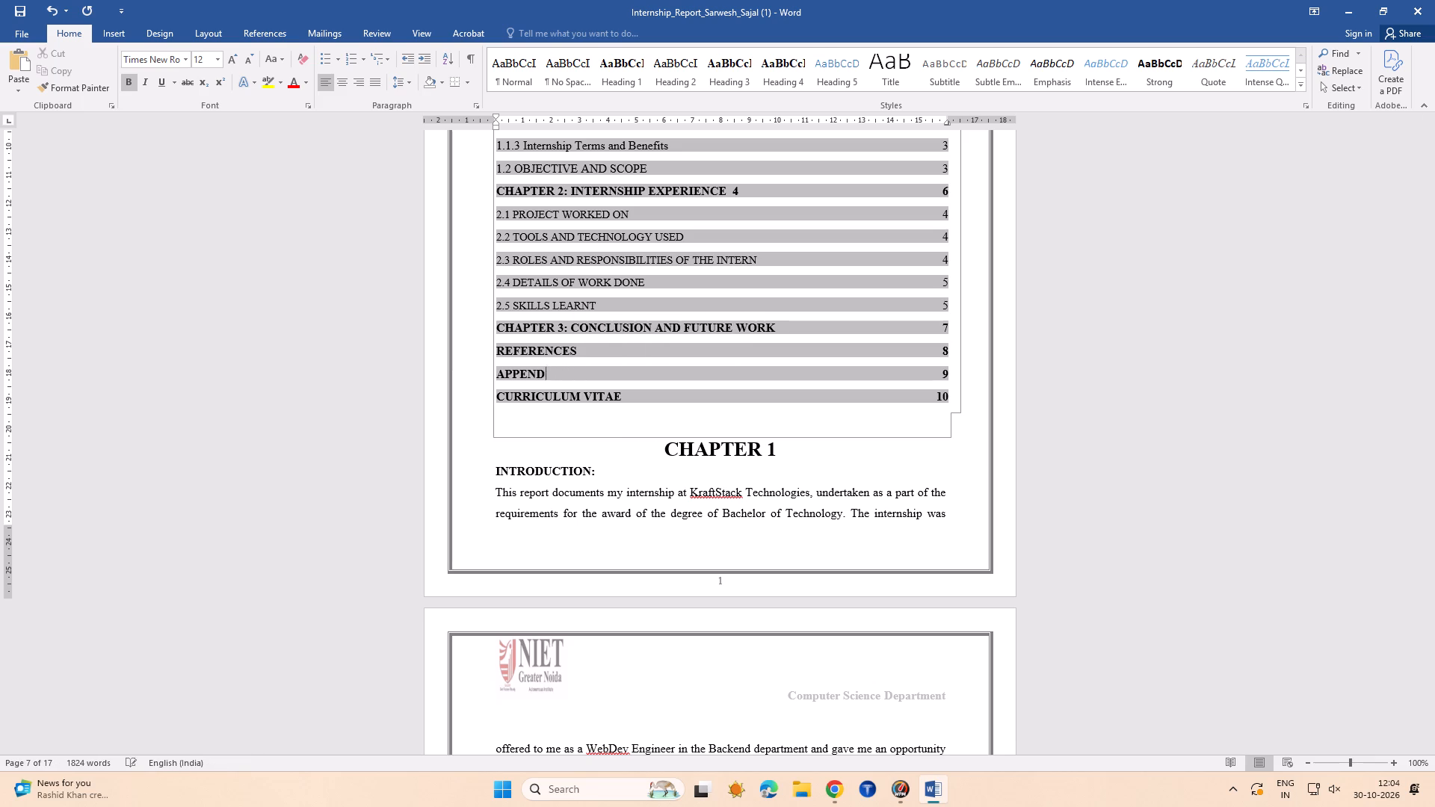
key("BackSpace")
key("BackSpace")
key("BackSpace")
key("BackSpace")
key("BackSpace")
key("BackSpace")
key("BackSpace")
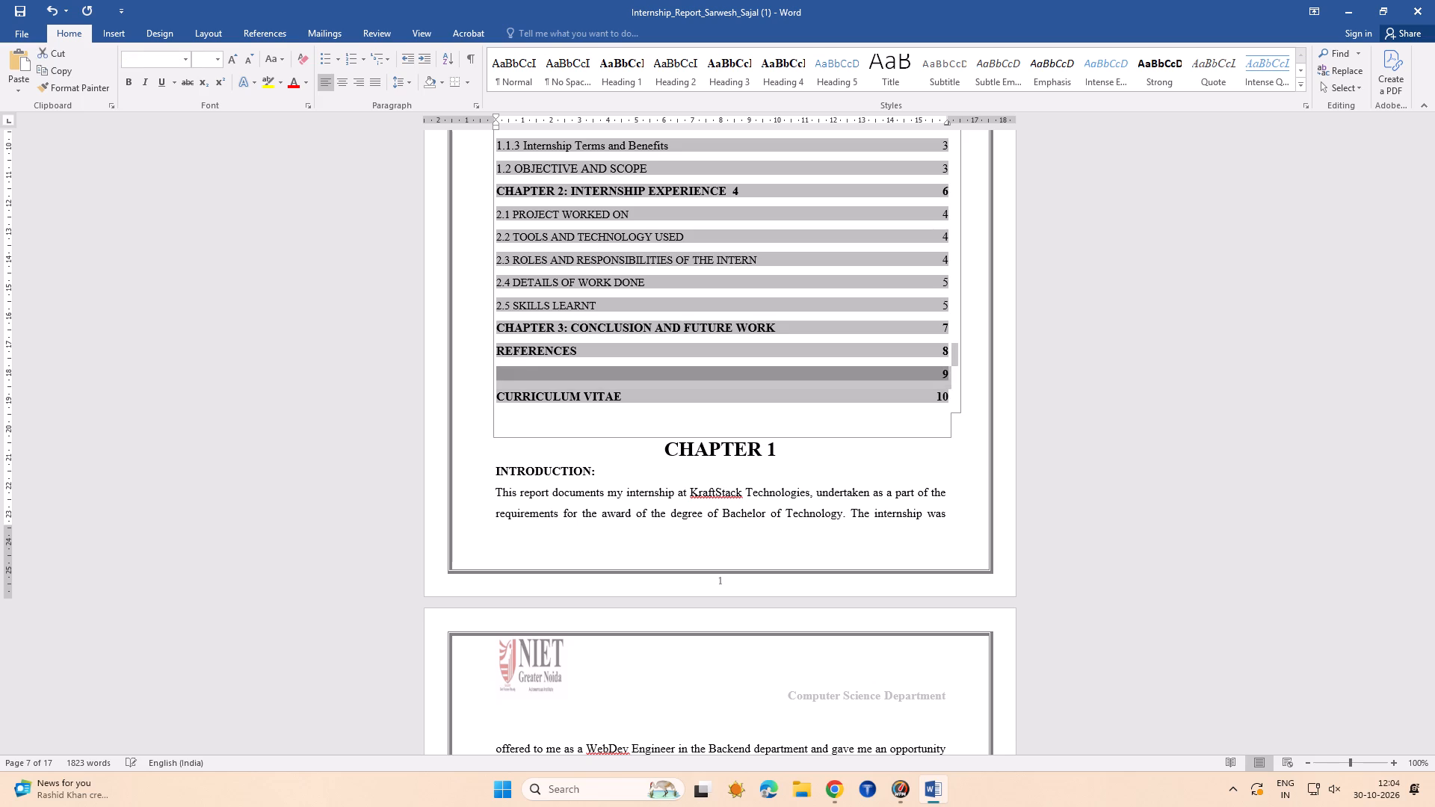
key("BackSpace")
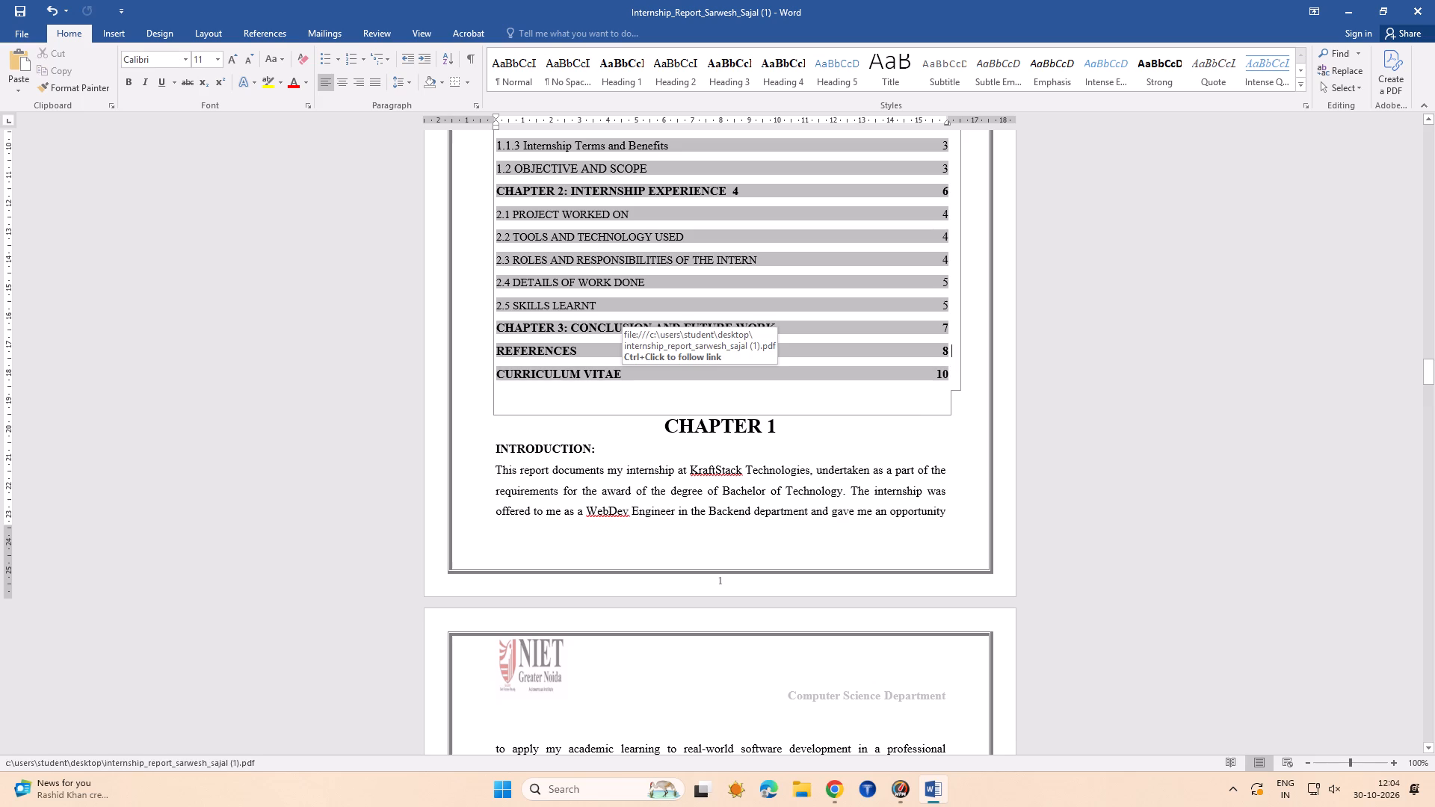
Set the page number of the "CURRICULUM VITAE" entry in the table of contents to 9.
left_click(945, 376)
key("BackSpace")
key("BackSpace")
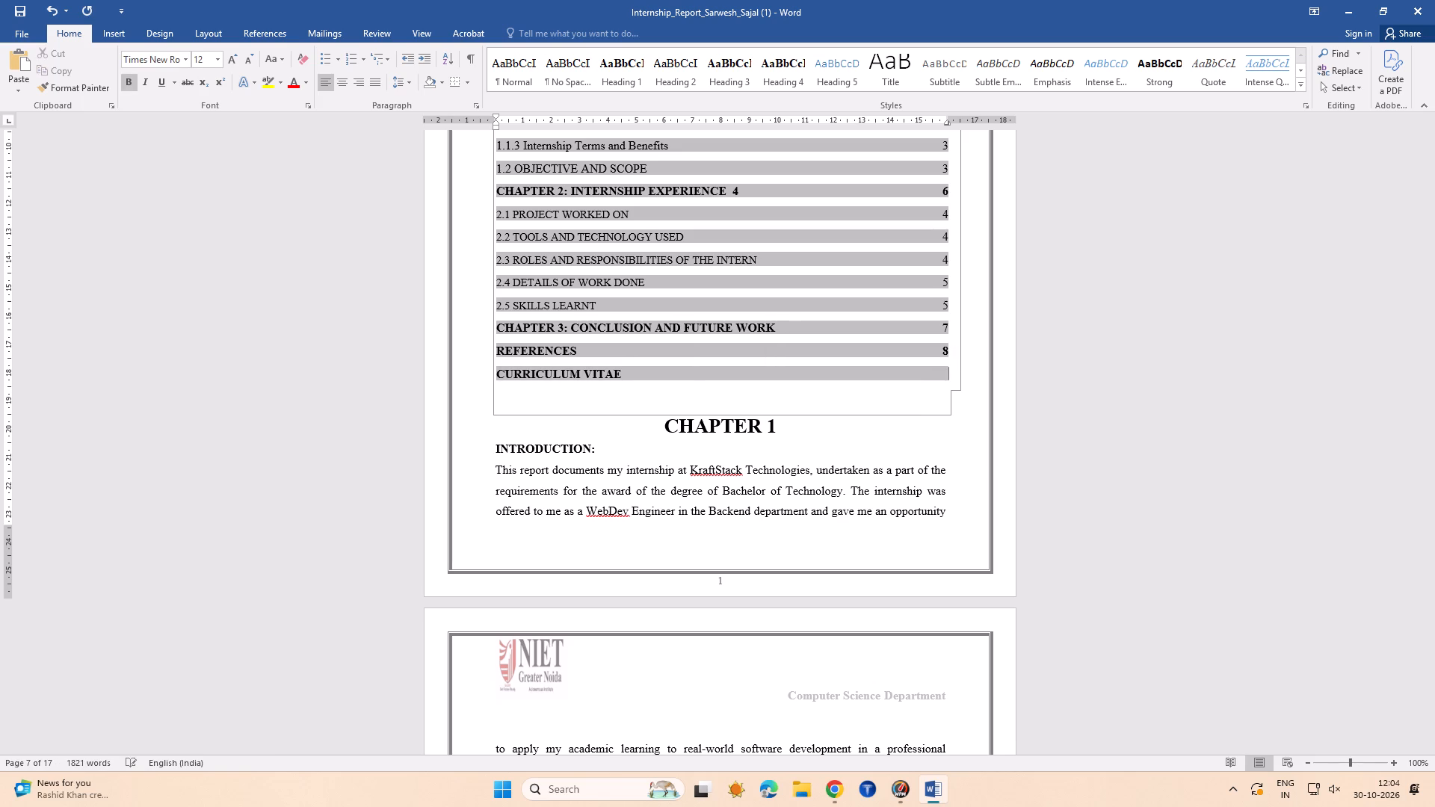
key("9")
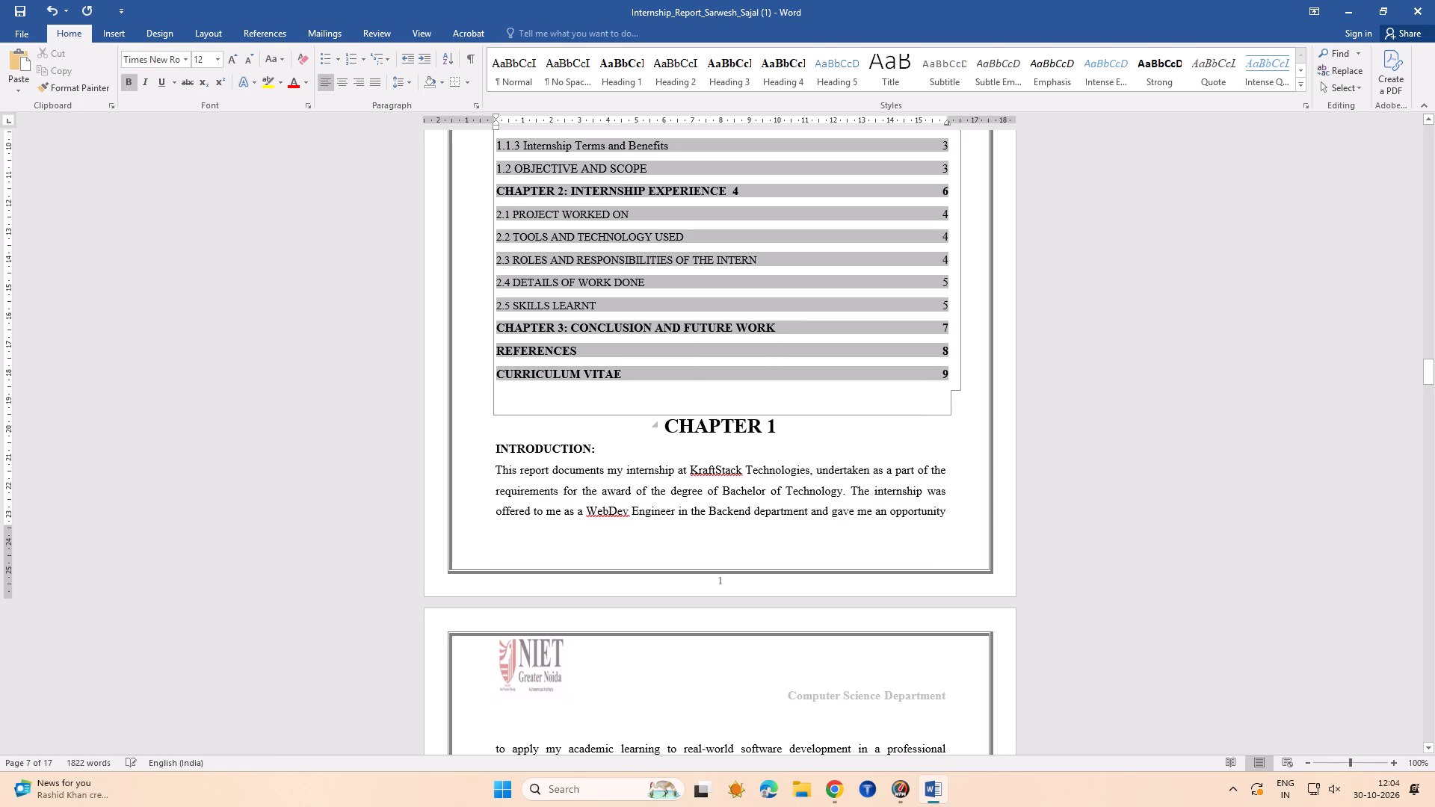
Insert three blank lines before the "CHAPTER 1" heading to move it onto the page after the table of contents.
left_click(666, 433)
key("Return")
key("Return")
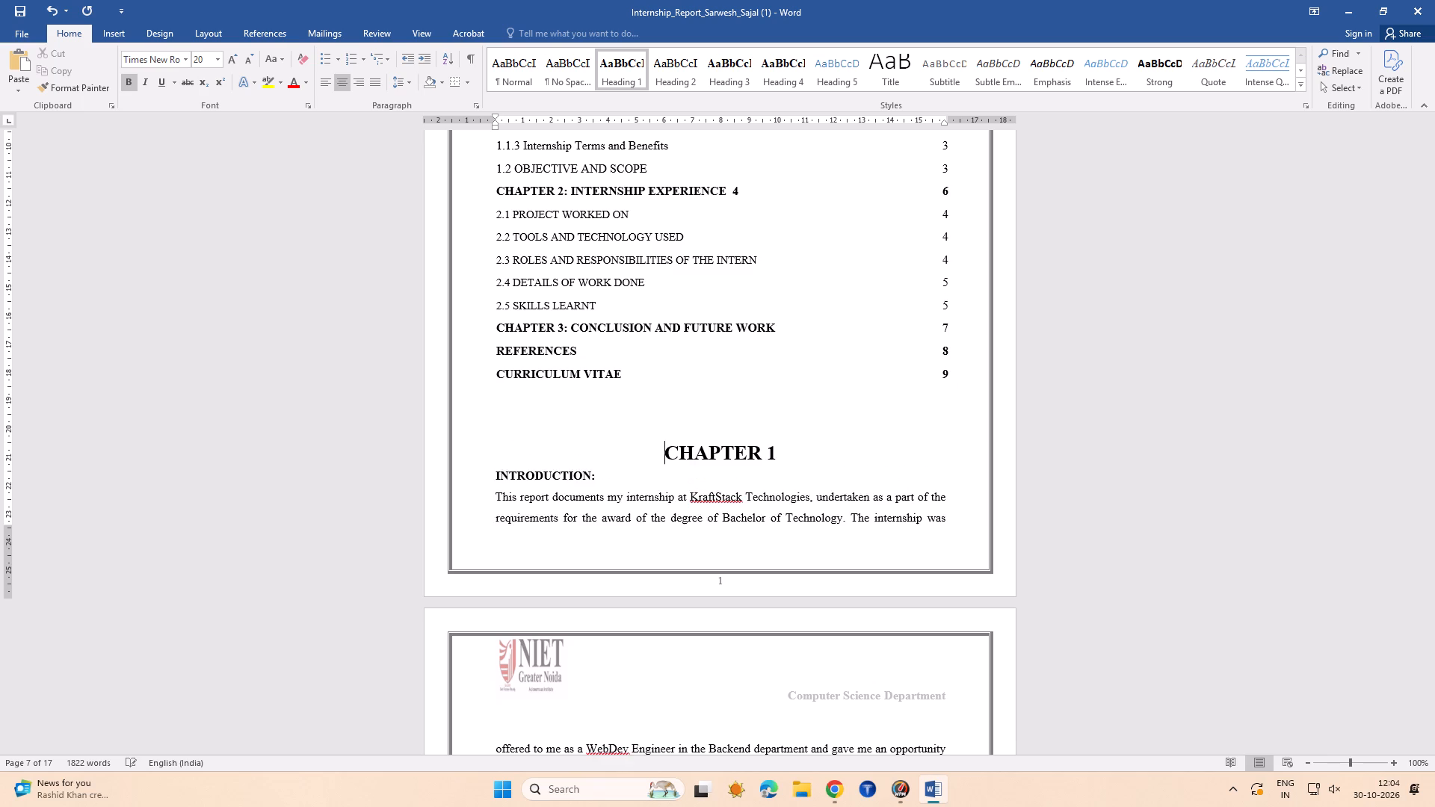
key("Return")
Left-align the content from the "1.1.1 Services and Domains" heading through the "Offer Letter Reference No." table row.
scroll(661, 433, "down", 8)
scroll(661, 433, "up", 1)
scroll(661, 433, "down", 5)
scroll(661, 433, "up", 1)
scroll(661, 433, "down", 5)
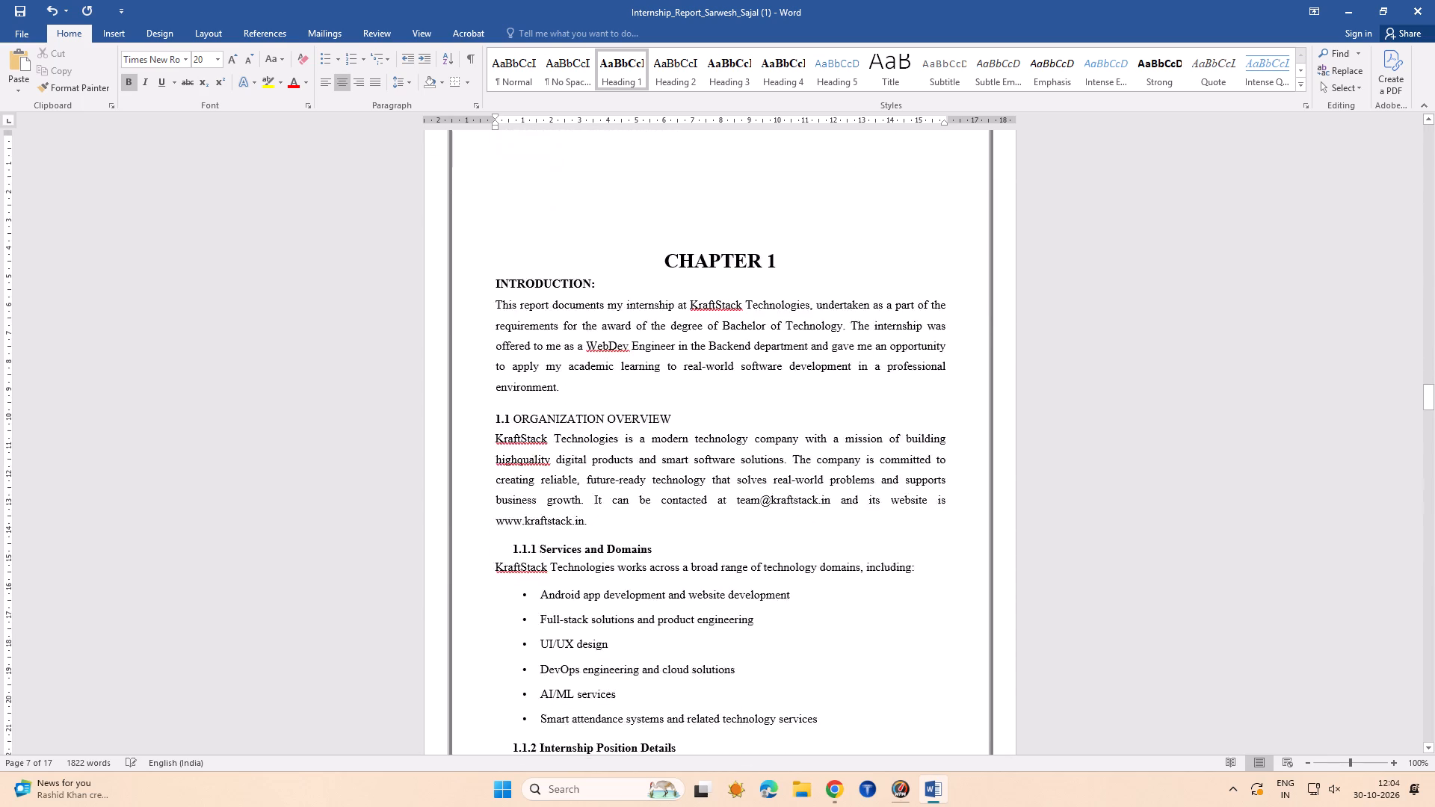
scroll(661, 433, "down", 3)
scroll(661, 433, "up", 5)
scroll(534, 451, "down", 5)
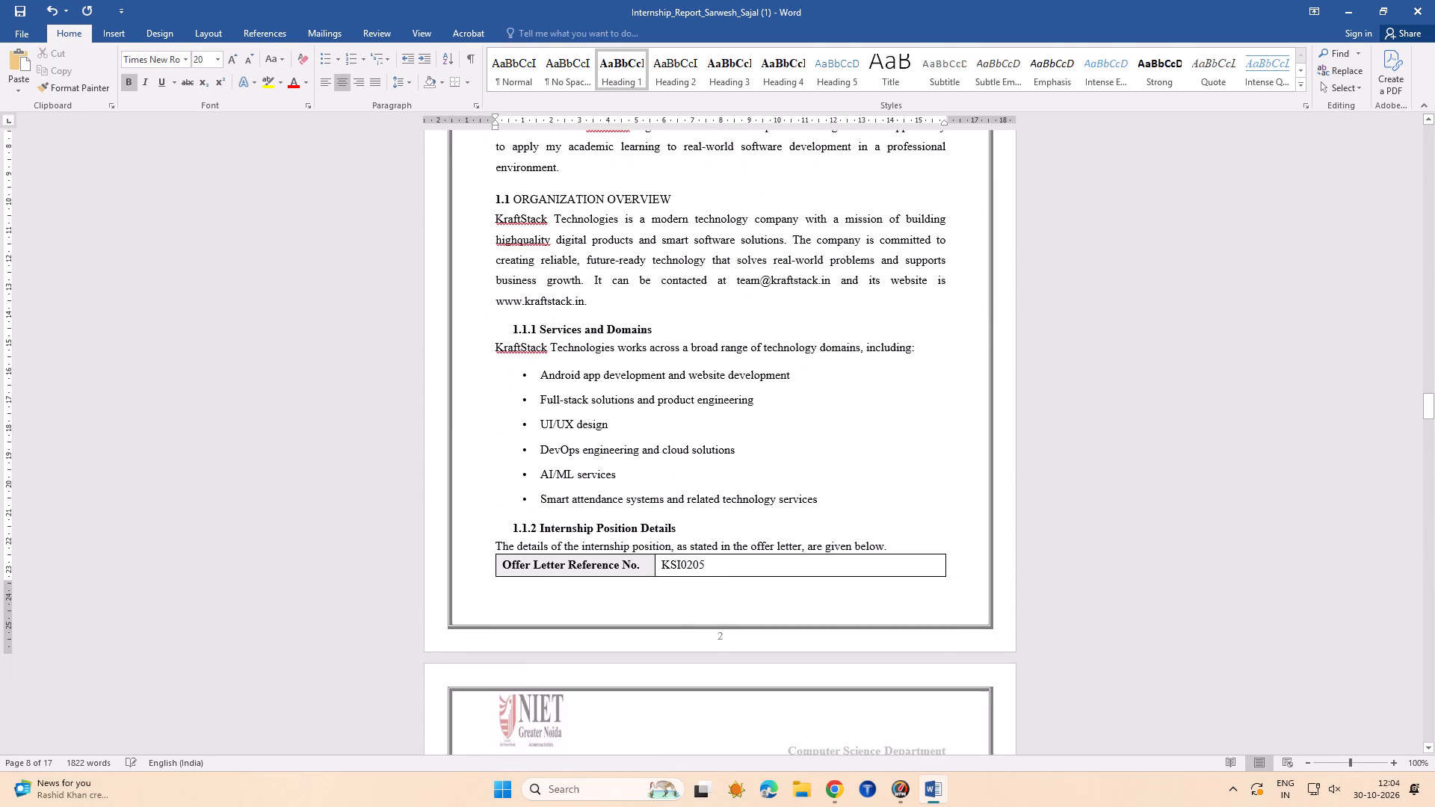
scroll(534, 451, "down", 1)
scroll(534, 451, "up", 4)
left_click(525, 480)
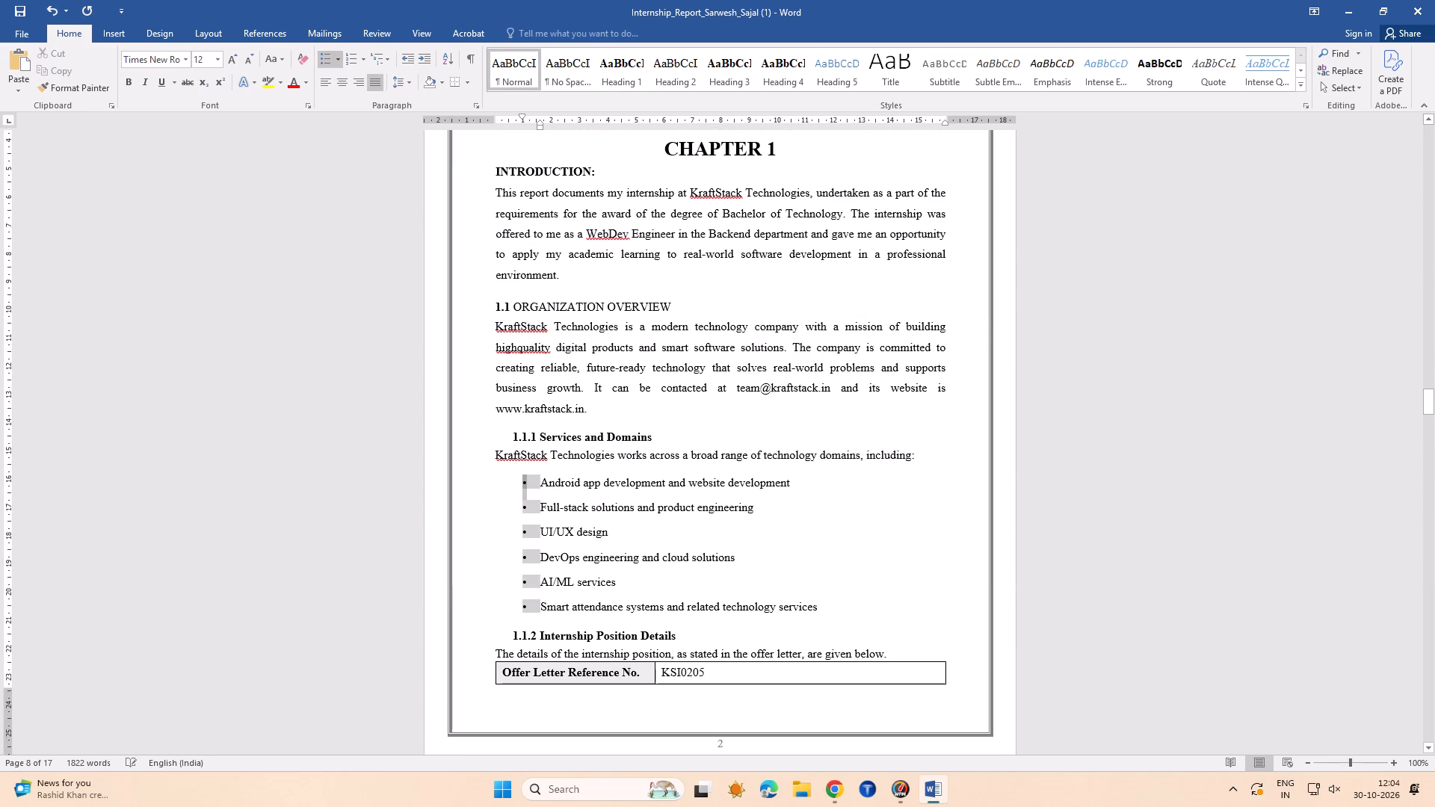
left_click(510, 437)
left_click(518, 442)
left_click(513, 439)
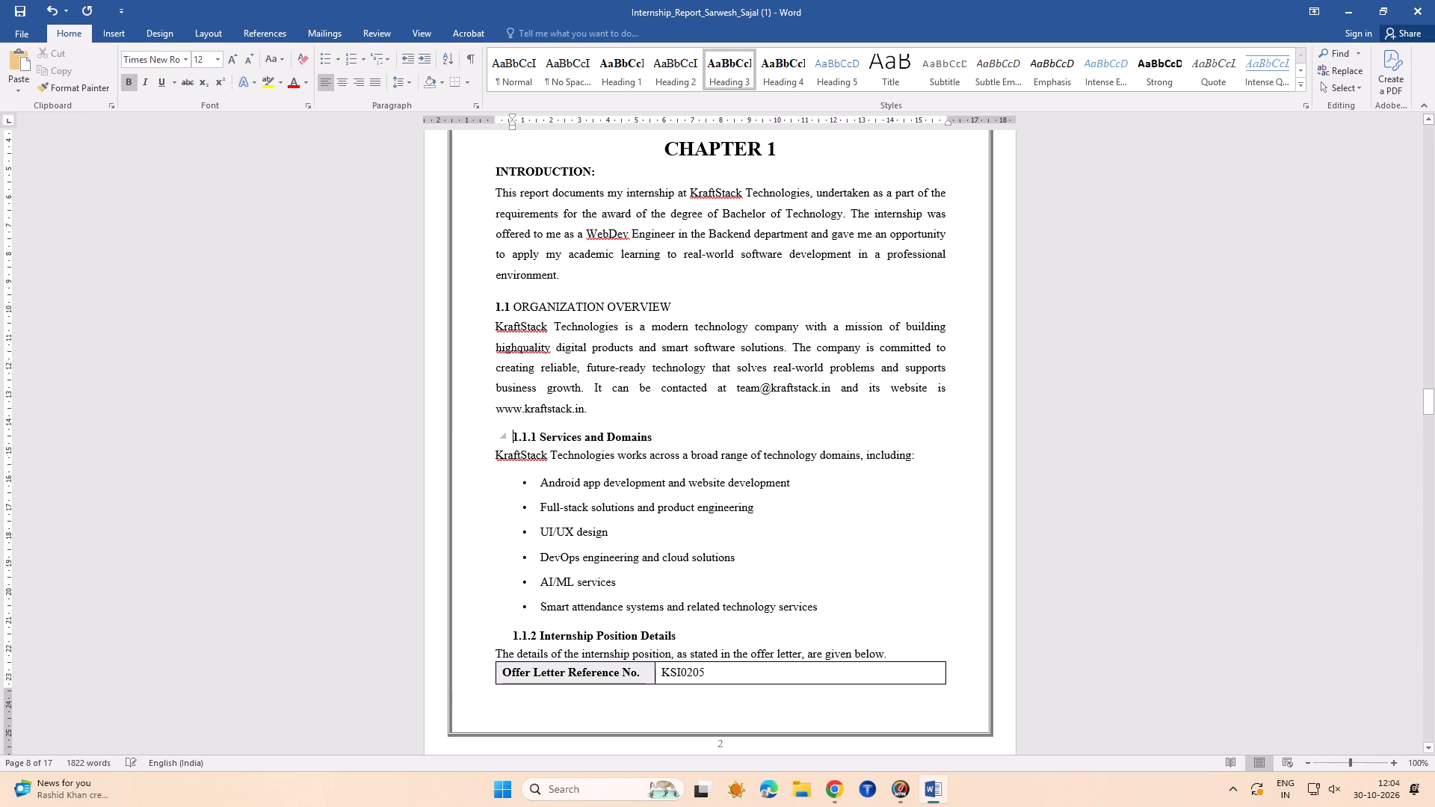
left_click(325, 81)
left_click_drag(487, 431, 817, 697)
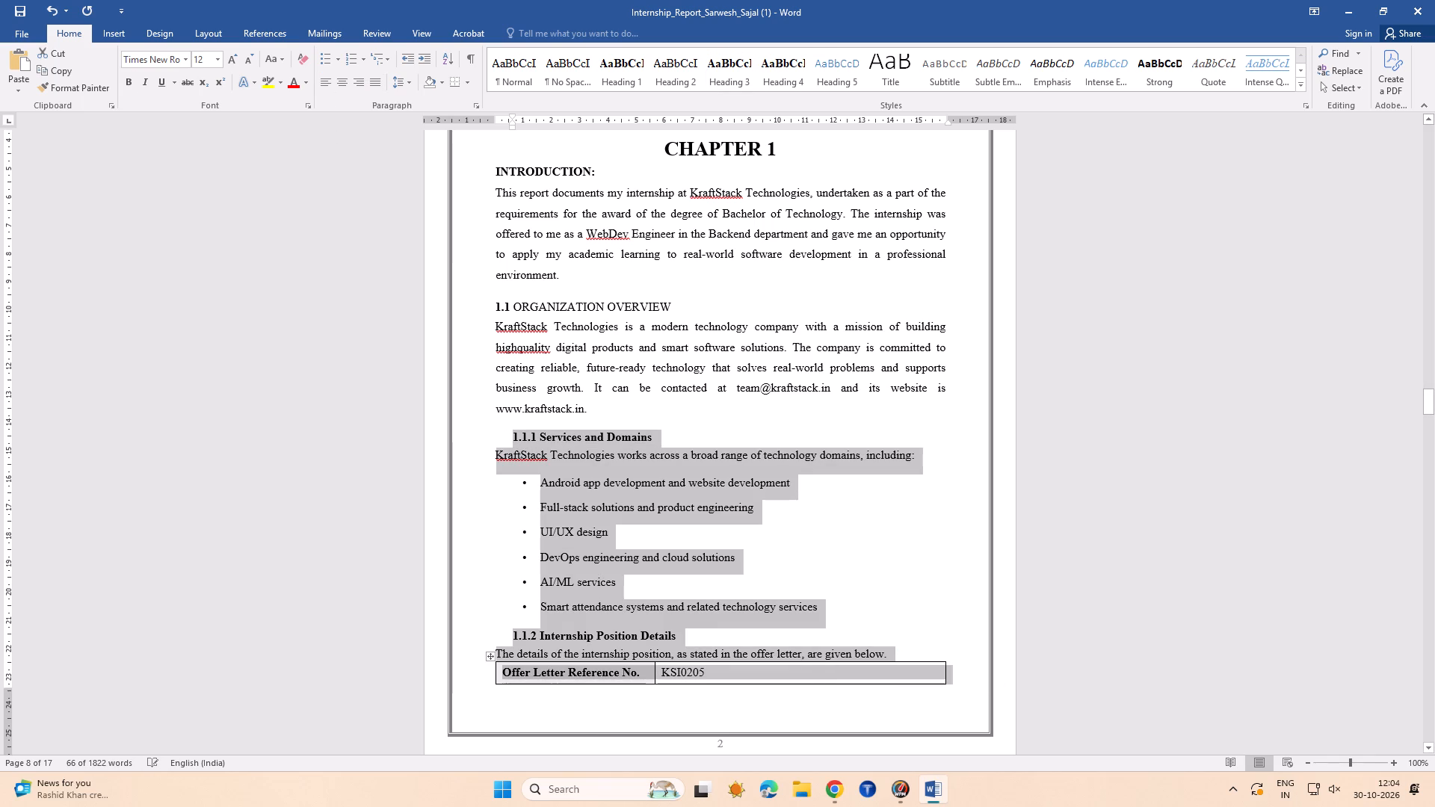
left_click(319, 79)
left_click(319, 79)
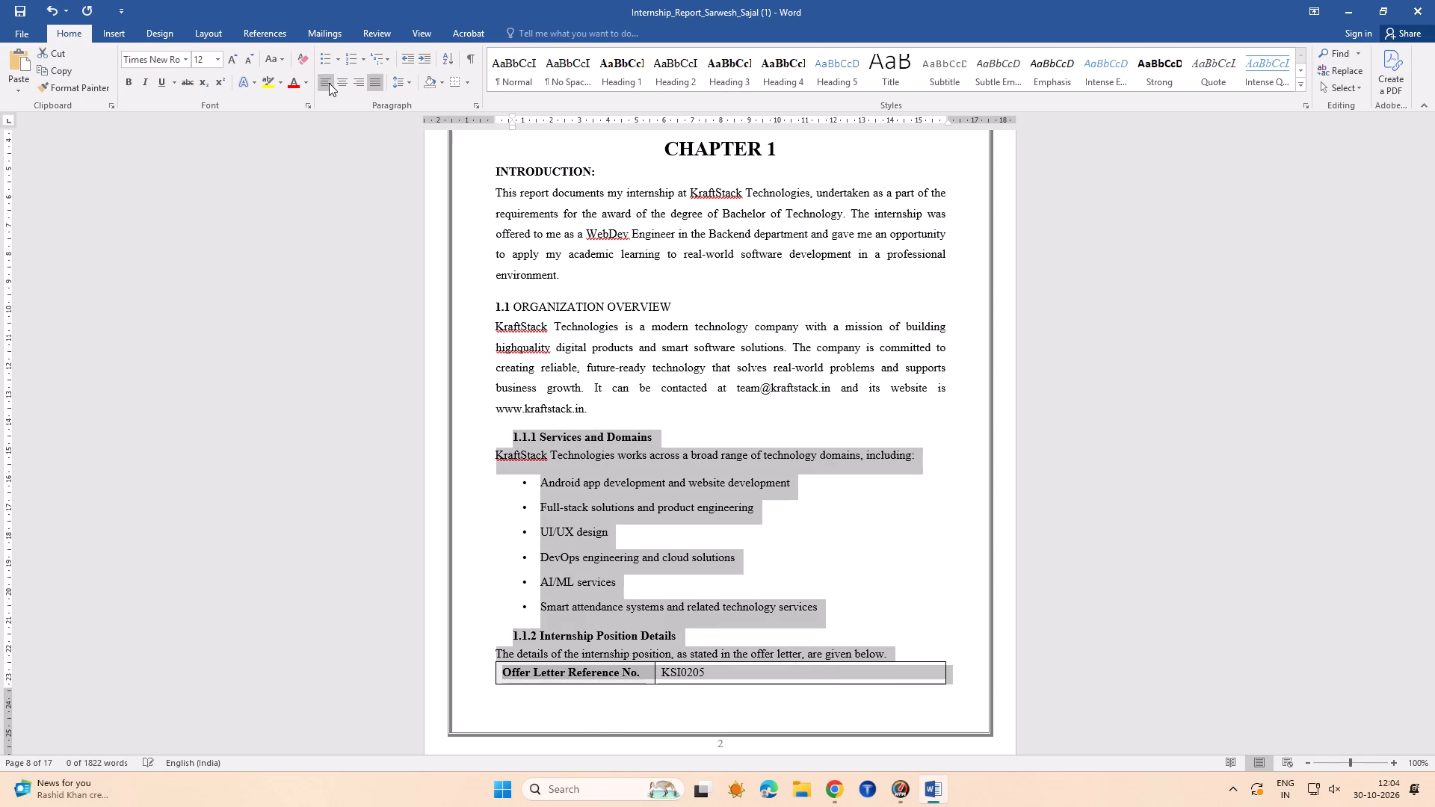
left_click(340, 84)
left_click(327, 80)
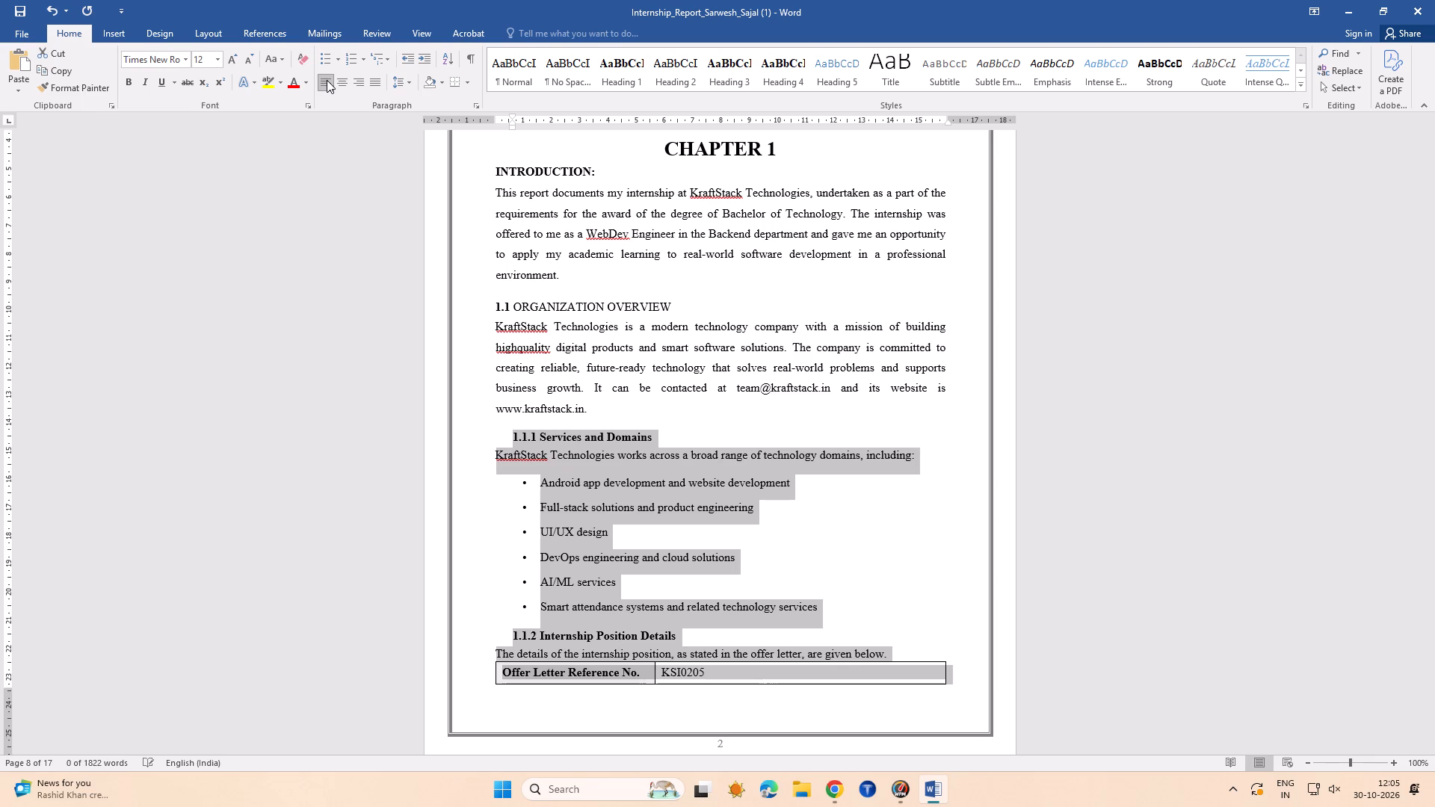
Indent the introductory sentence under "1.1.1 Services and Domains" with six leading spaces.
left_click(496, 454)
left_click(496, 462)
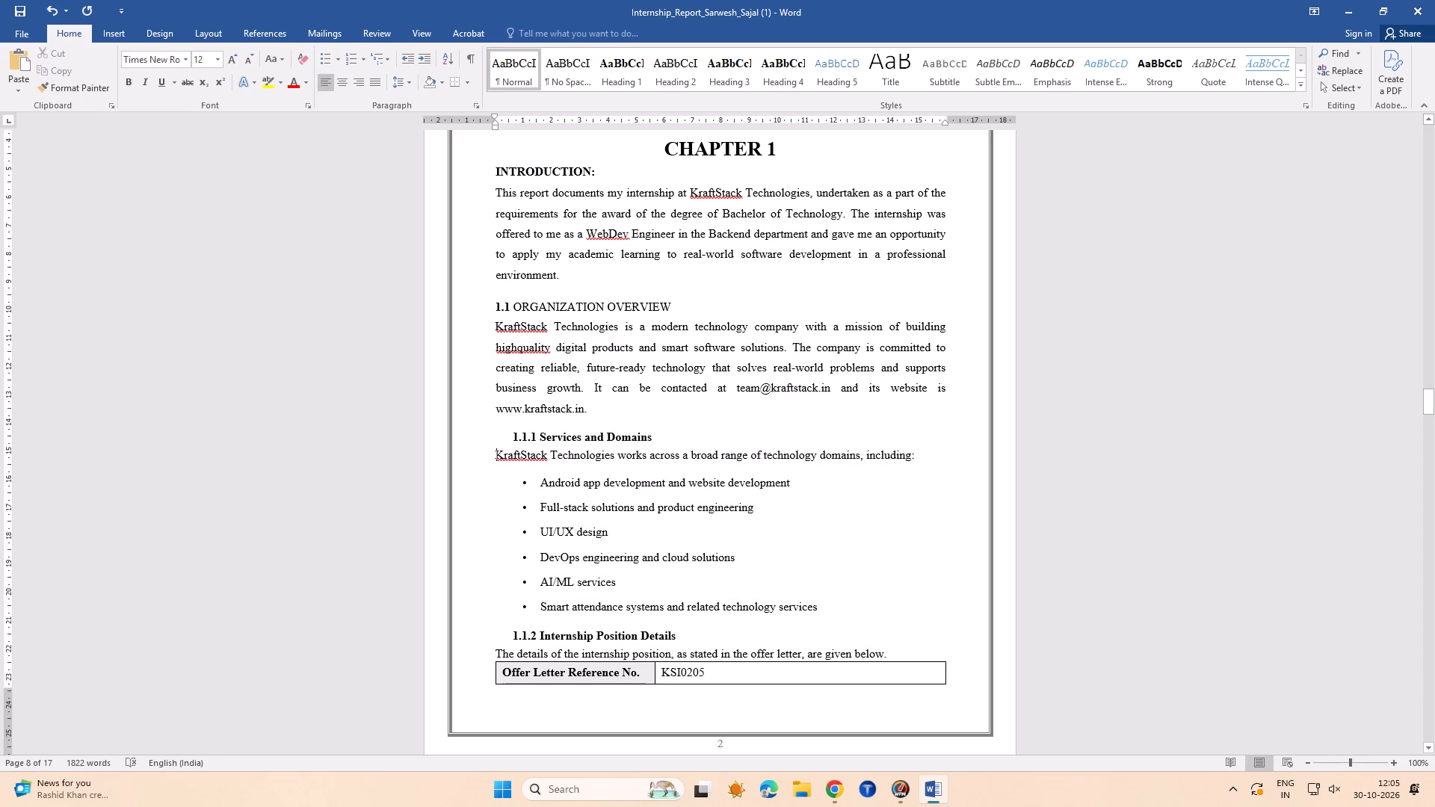
key("space")
key("space")
key("space")
key("space")
key("space")
key("space")
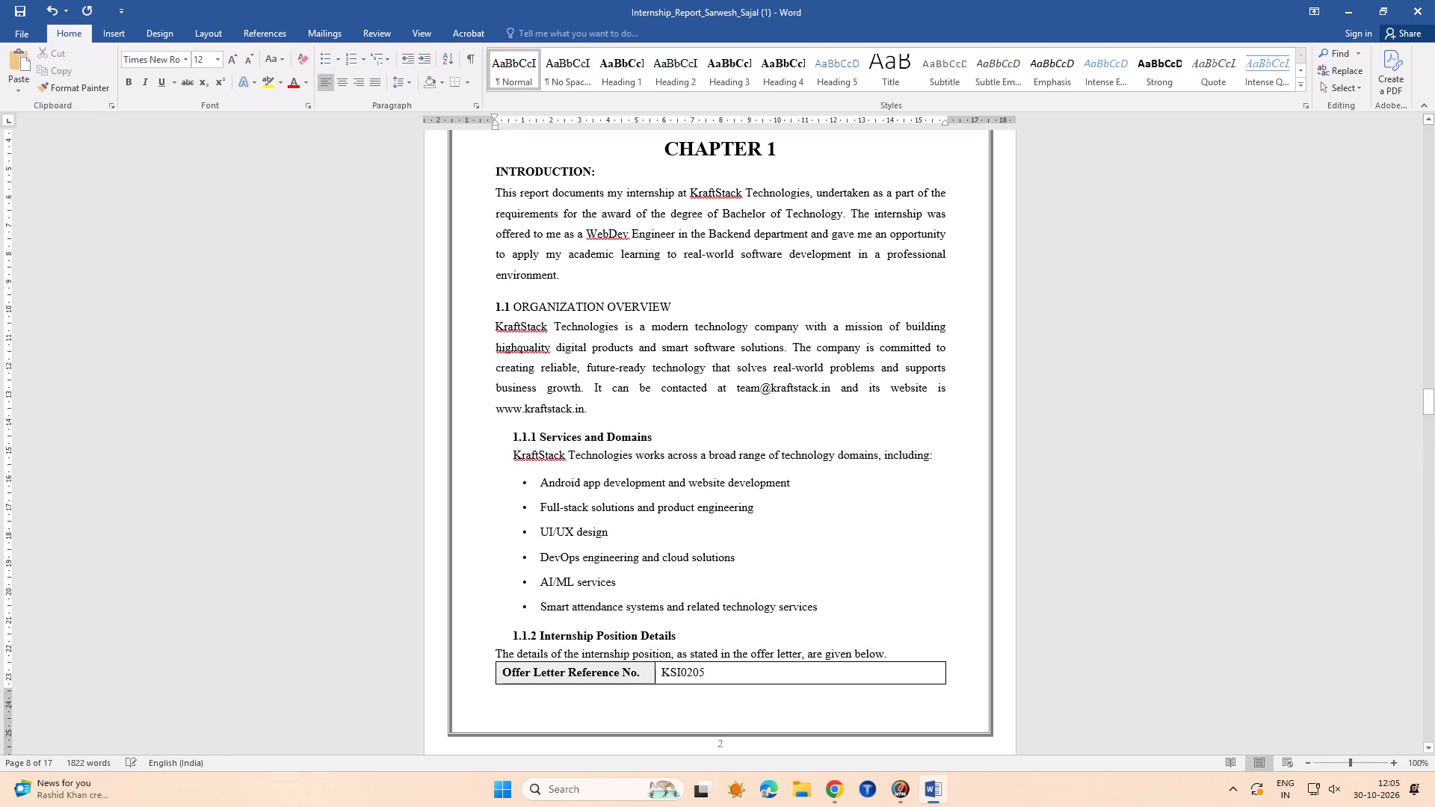
Indent the introductory sentence under "1.1.2 Internship Position Details" with five leading spaces.
scroll(632, 622, "down", 2)
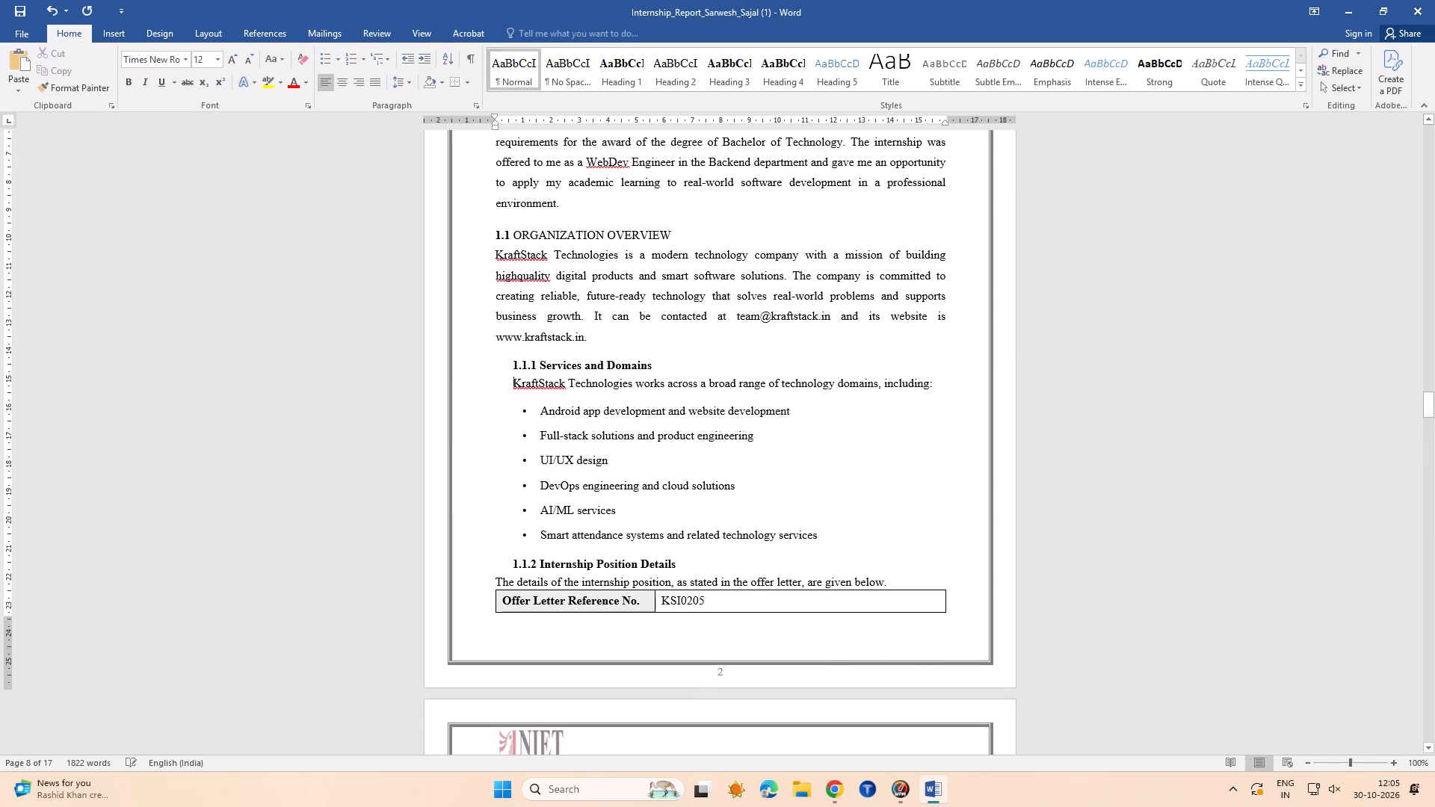
left_click(490, 582)
key("space")
key("space")
key("space")
key("space")
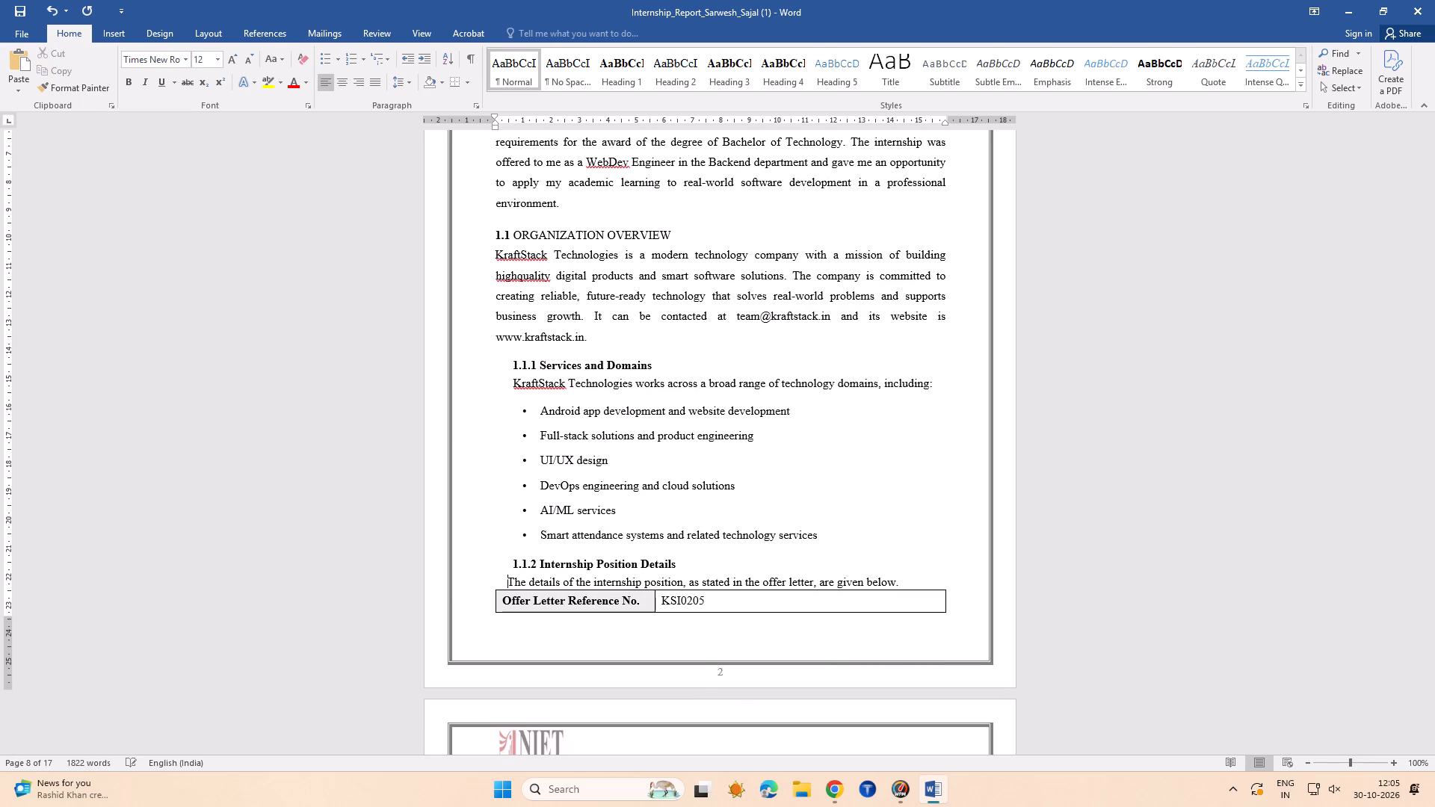
key("space")
left_click(498, 602)
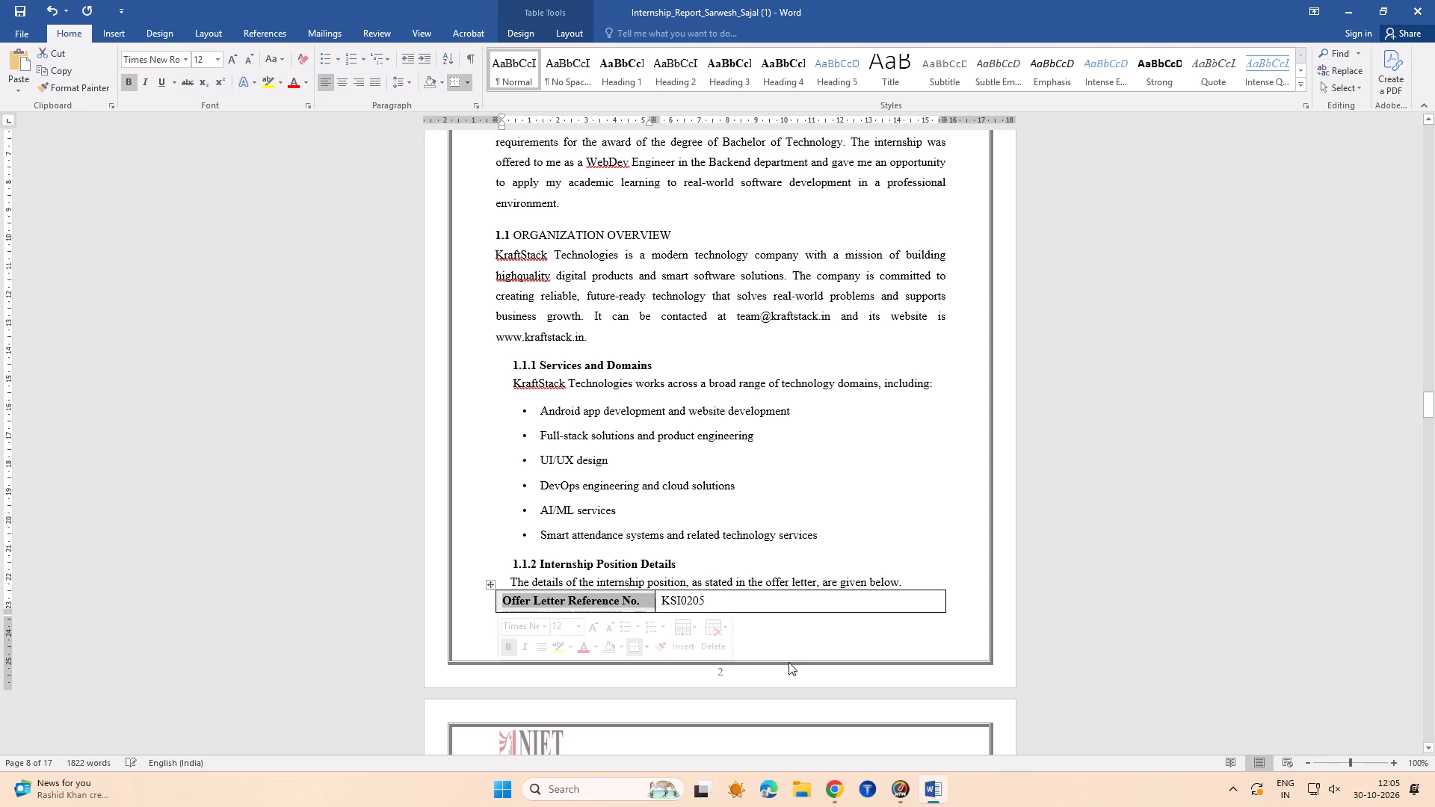
left_click(798, 653)
Remove the indent of the "1.1.3 Internship Terms and Benefits" heading so it starts at the text margin.
scroll(661, 614, "down", 8)
scroll(661, 614, "up", 1)
scroll(661, 614, "down", 1)
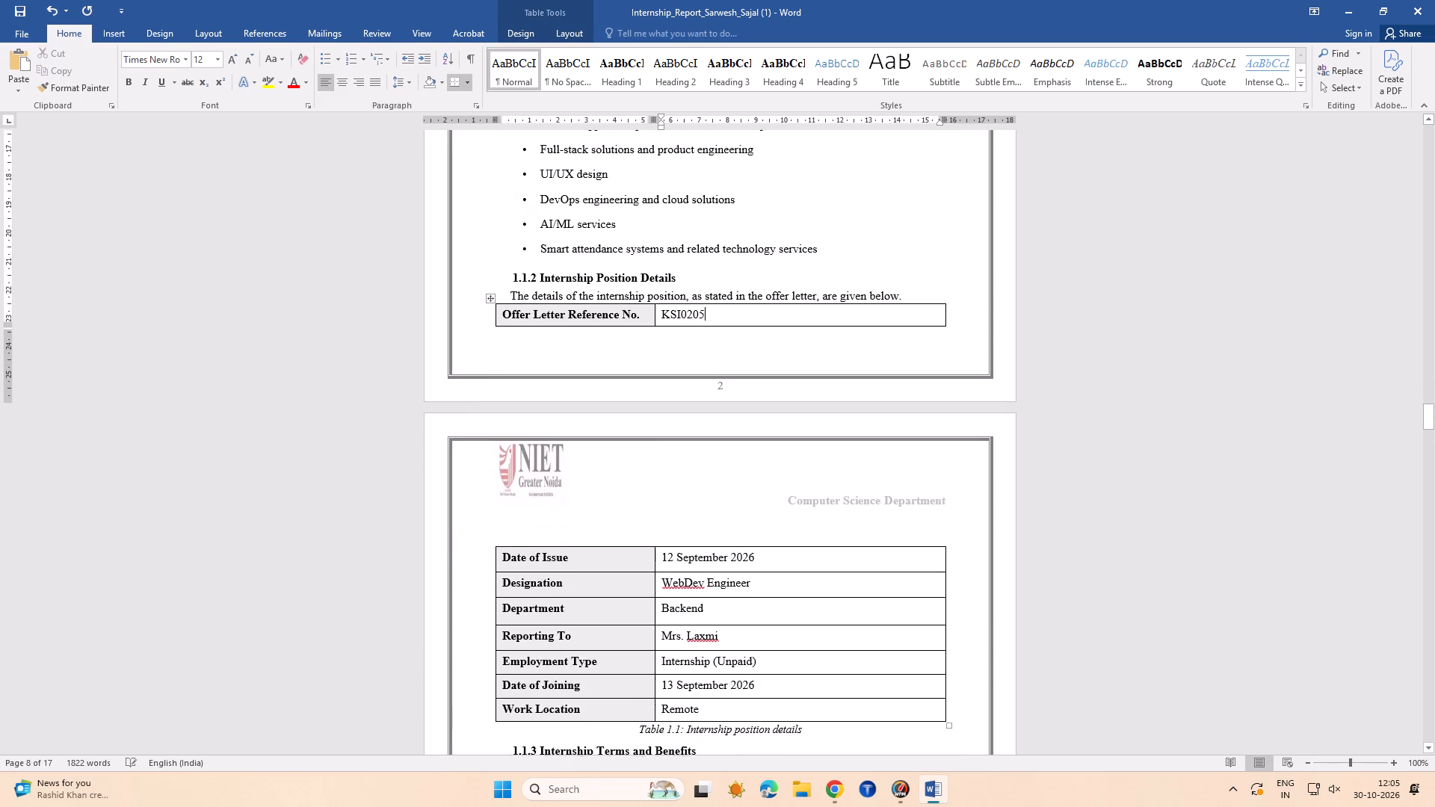
scroll(661, 614, "down", 4)
scroll(661, 614, "up", 1)
scroll(661, 614, "down", 10)
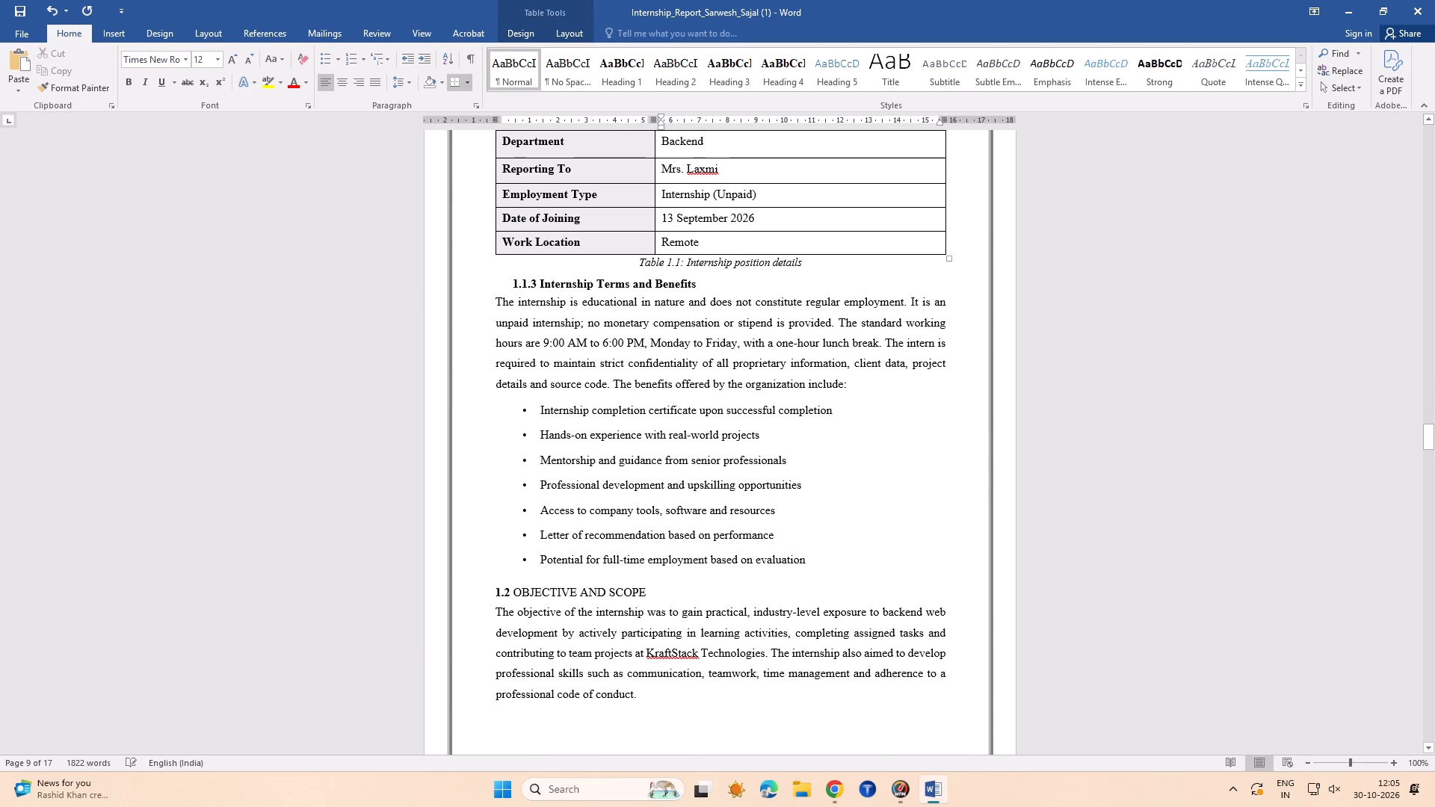
left_click(512, 289)
key("BackSpace")
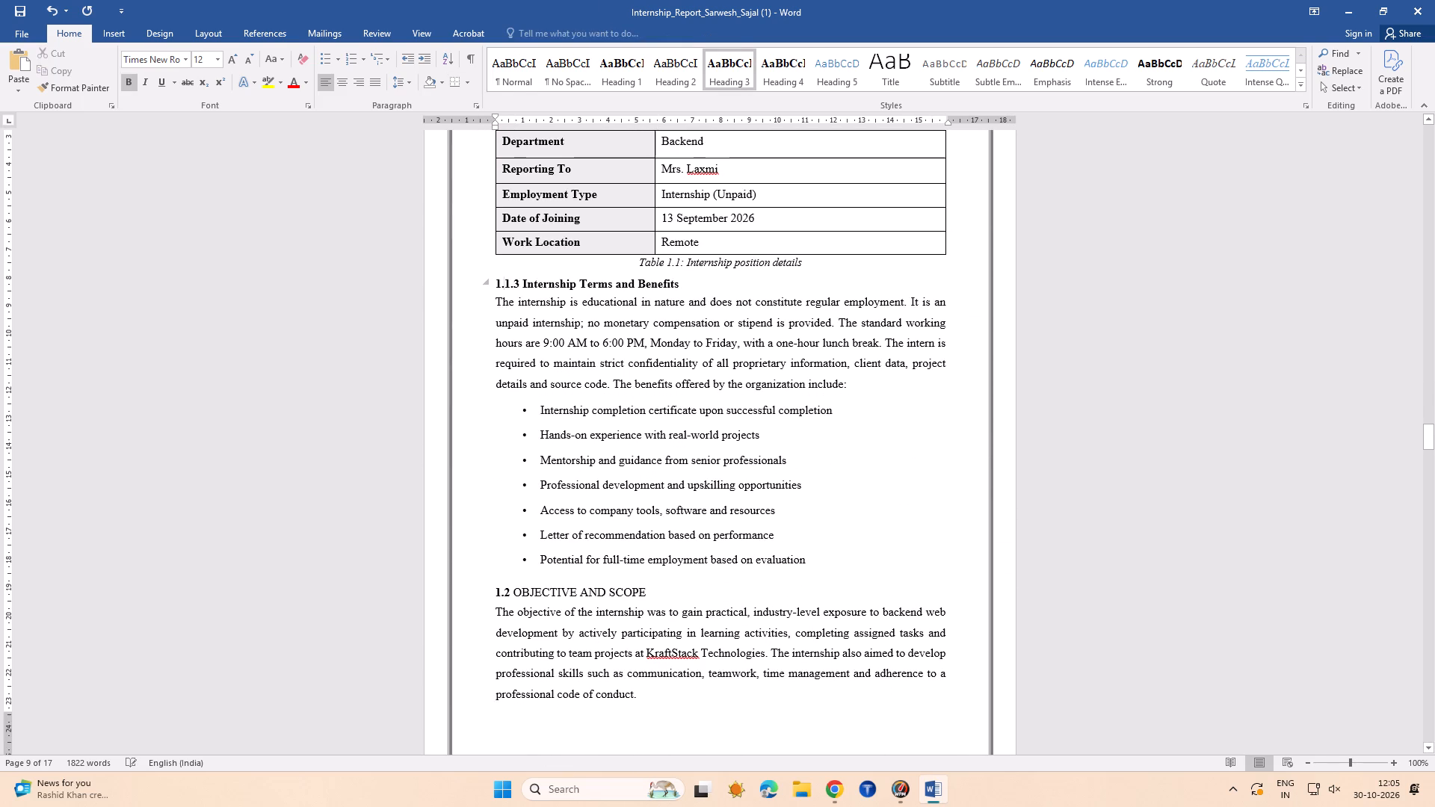
Remove the indent of the "1.1.2 Internship Position Details" heading so it starts at the text margin.
scroll(511, 329, "down", 8)
scroll(511, 329, "up", 8)
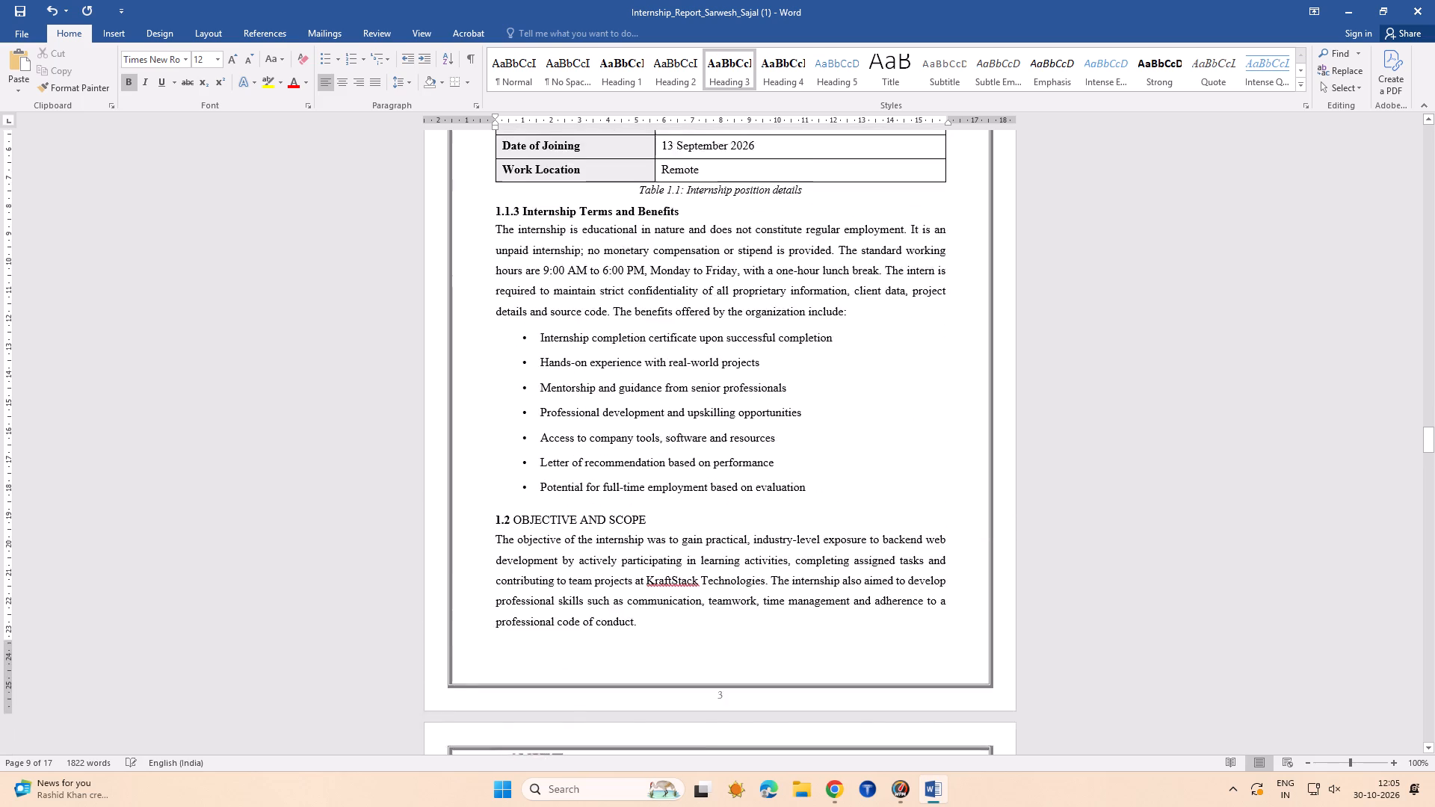
scroll(511, 329, "up", 13)
scroll(511, 330, "down", 1)
scroll(511, 330, "up", 3)
left_click(514, 353)
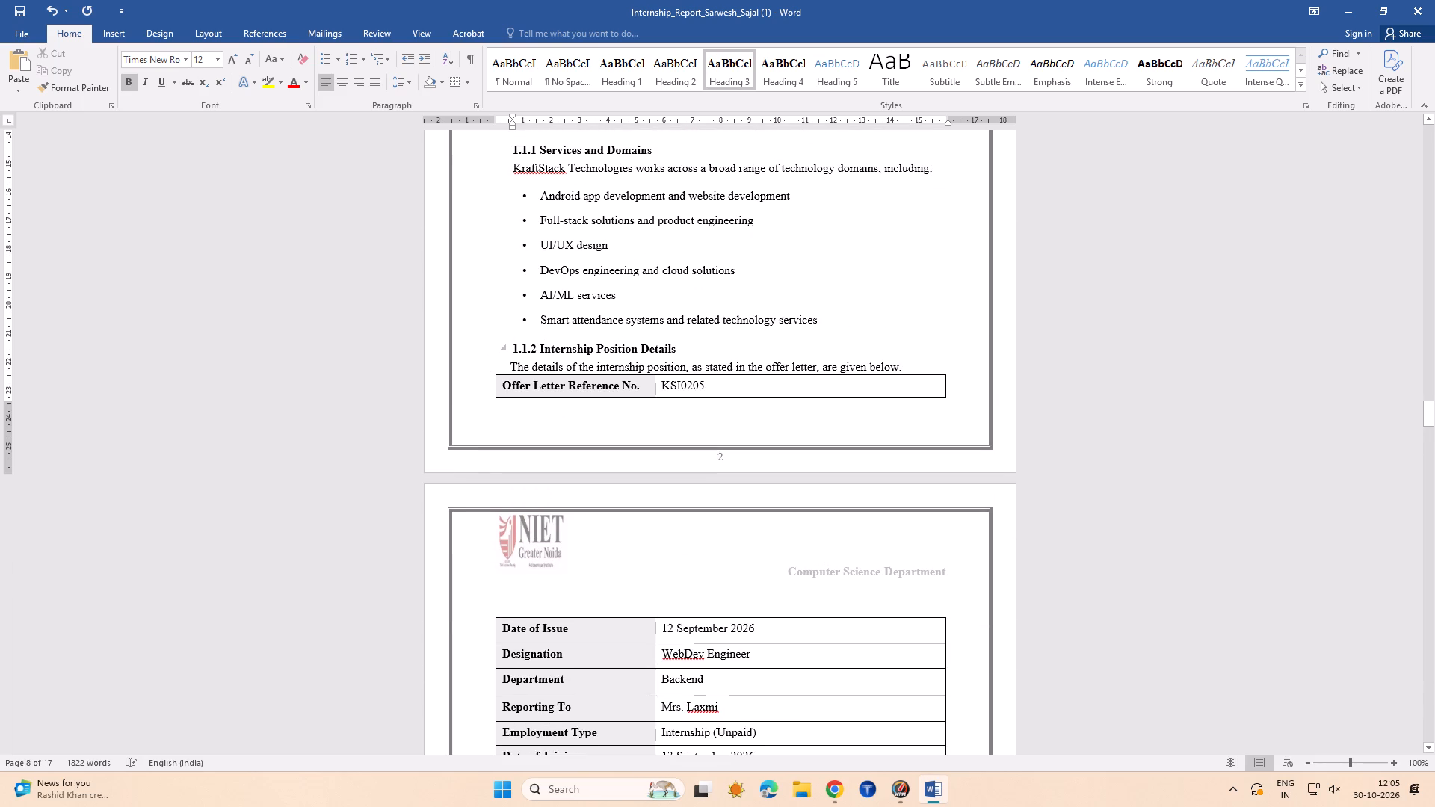
key("BackSpace")
Remove the indent of the "1.1.1 Services and Domains" heading so it starts at the text margin.
scroll(514, 353, "up", 8)
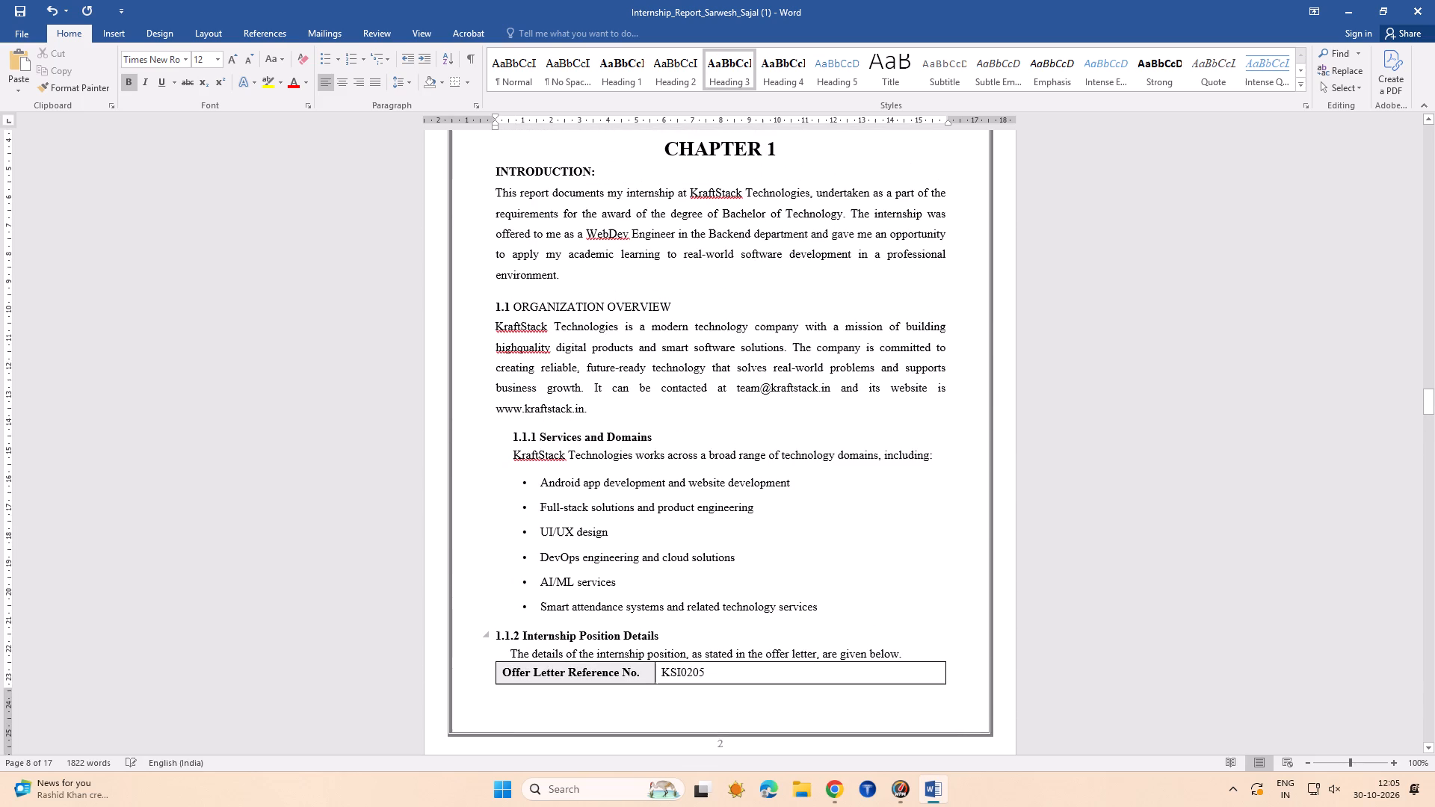
left_click(513, 436)
key("BackSpace")
scroll(513, 436, "down", 6)
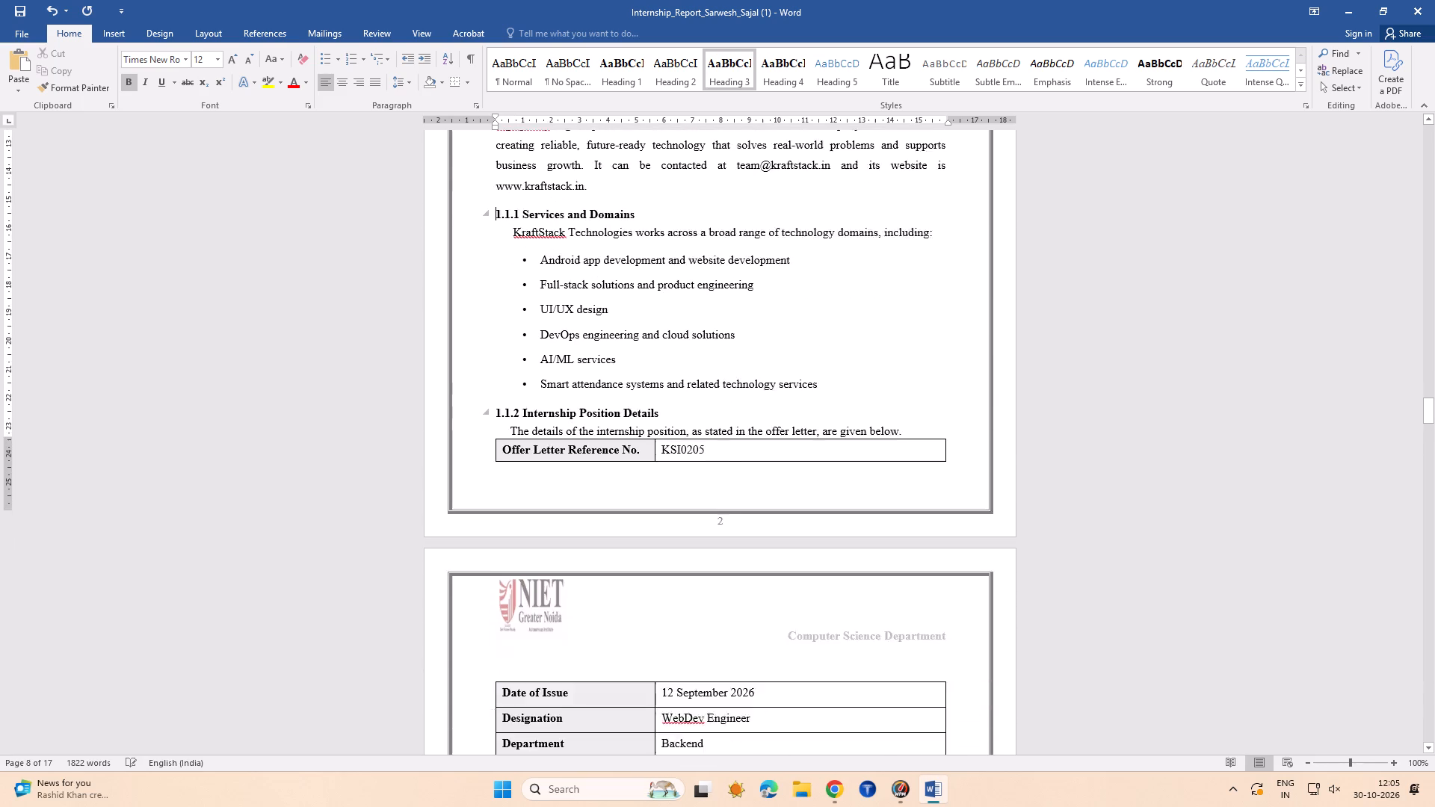
Insert blank lines before the CHAPTER 2 heading to push it onto the following page.
scroll(513, 436, "down", 12)
scroll(513, 436, "up", 1)
scroll(513, 436, "down", 15)
scroll(513, 436, "down", 7)
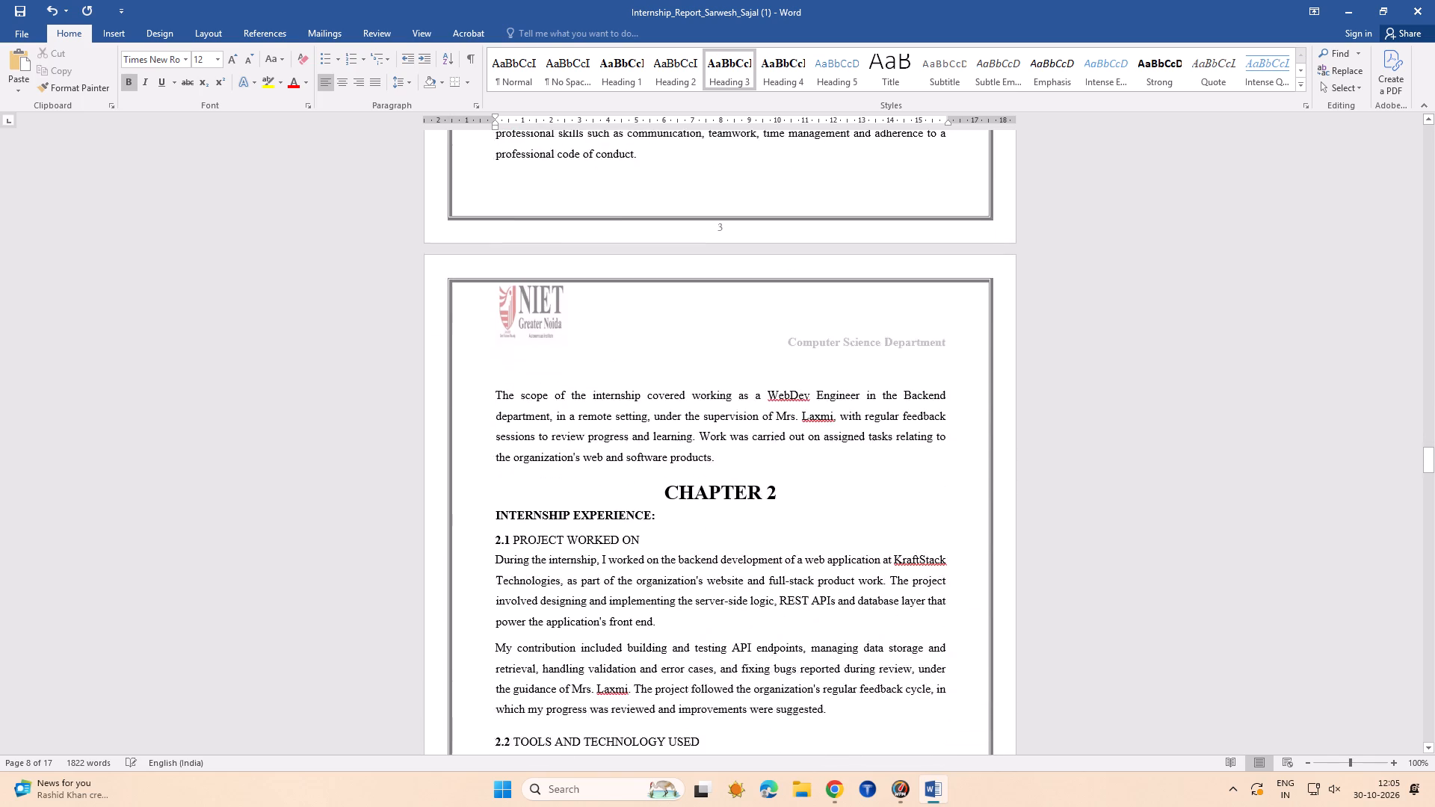
scroll(513, 436, "down", 1)
scroll(513, 436, "up", 1)
scroll(513, 436, "down", 8)
scroll(513, 436, "up", 5)
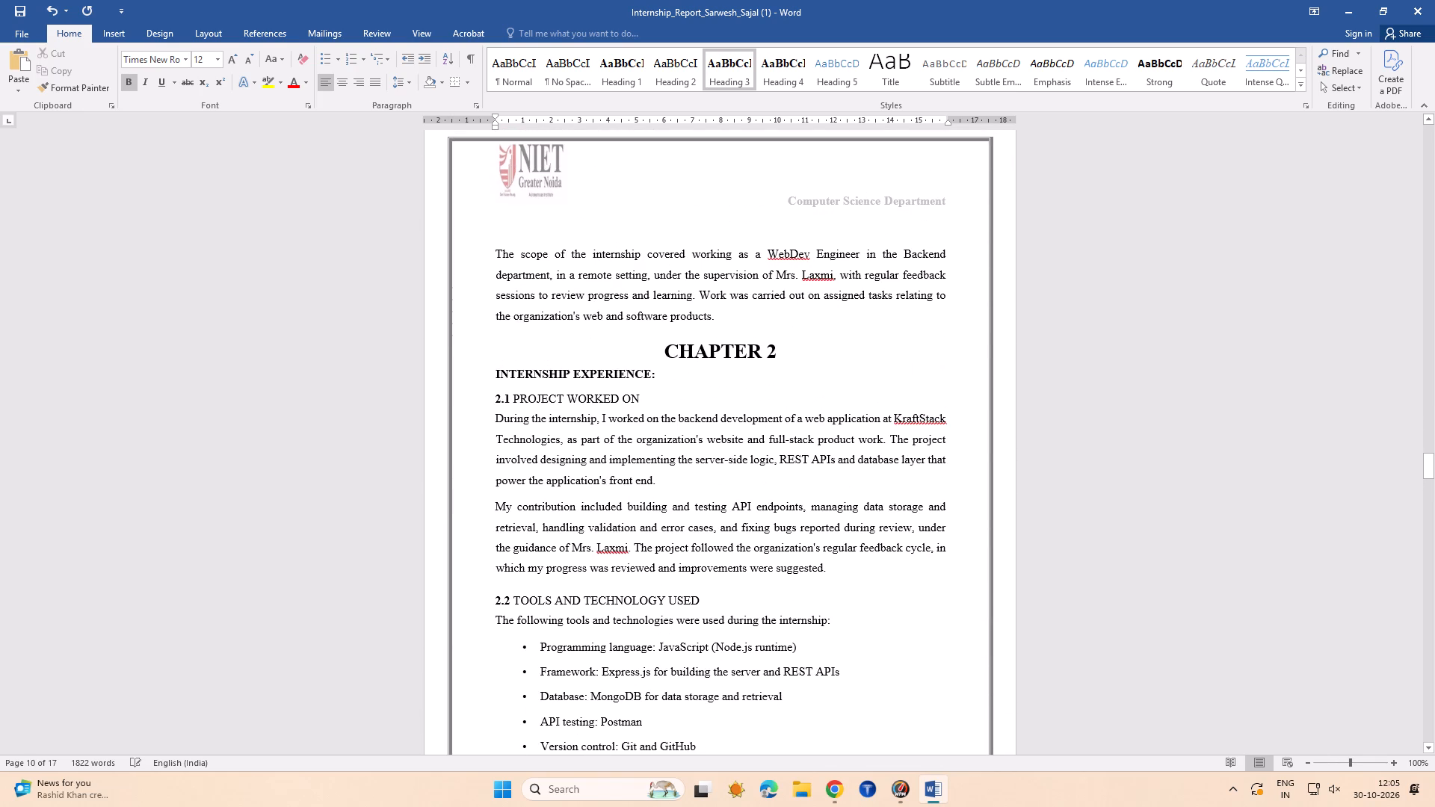
left_click(664, 357)
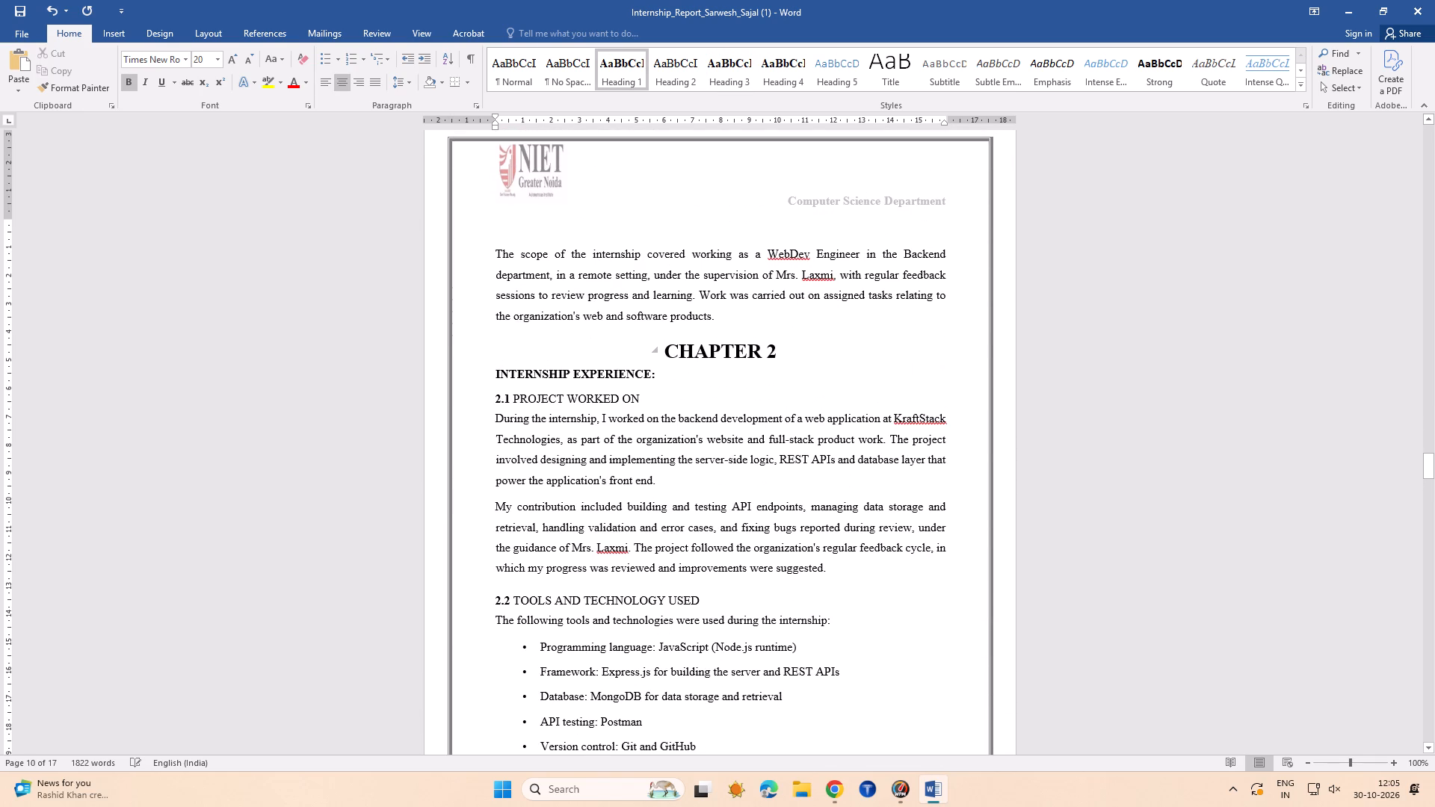
key("Return")
key("Return")
key("Return")
key("Return")
scroll(664, 357, "down", 17)
key("Return")
key("Return")
key("Return")
key("Return")
key("Return")
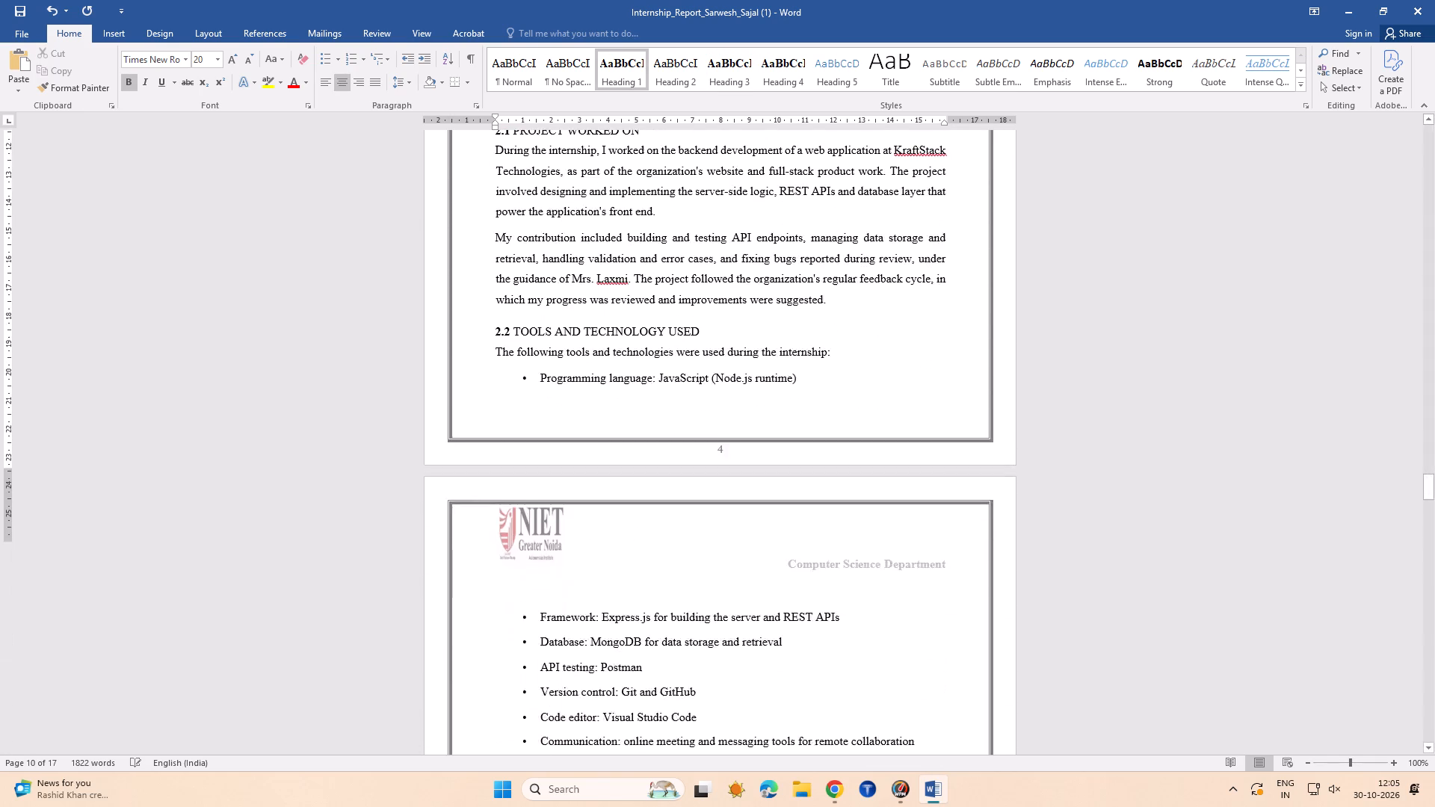
scroll(664, 357, "down", 4)
key("Return")
key("Return")
scroll(664, 357, "down", 10)
key("Return")
key("Return")
key("Return")
key("Return")
key("Return")
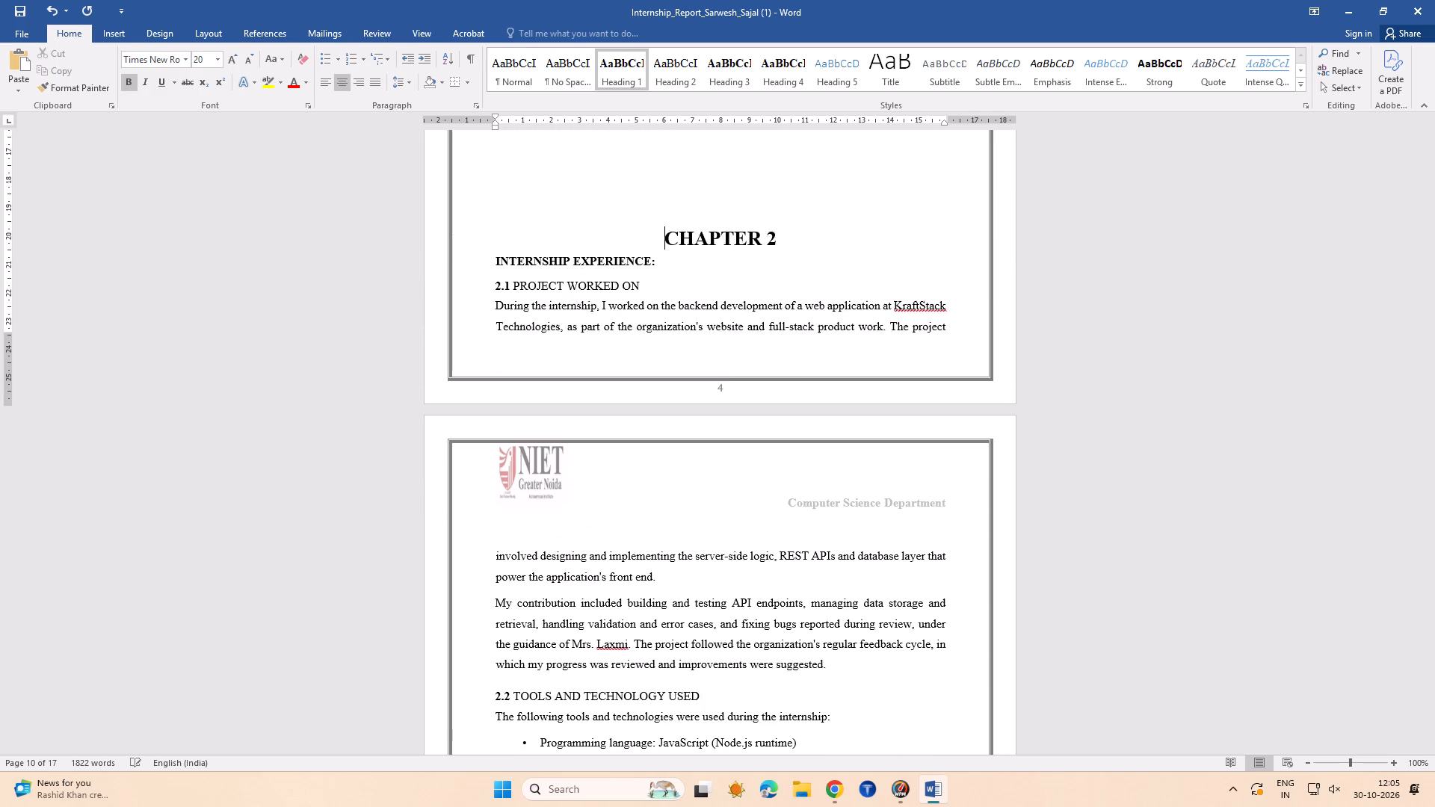
key("Return")
key("Return")
key("Return")
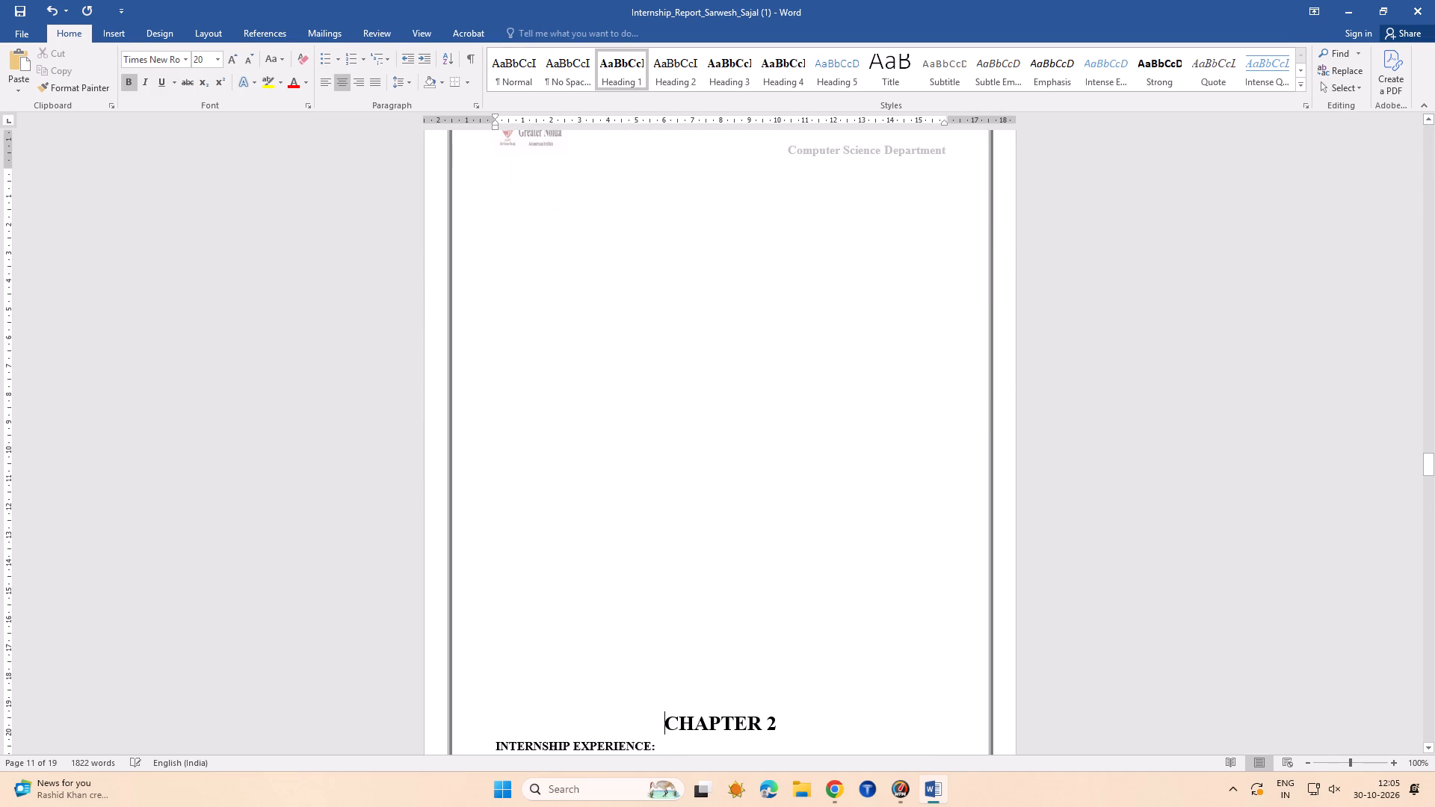
key("BackSpace")
key("BackSpace")
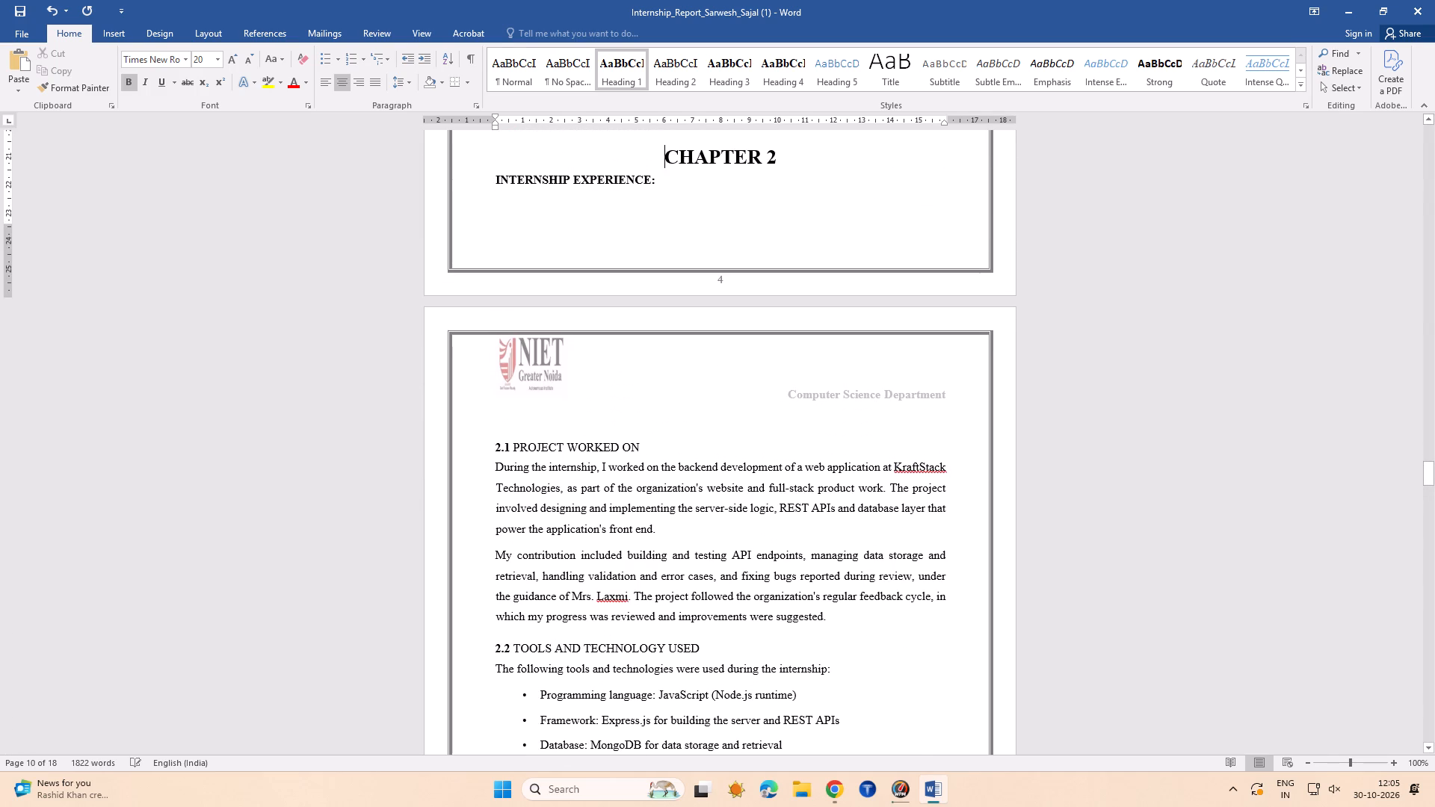
key("Return")
key("Return")
scroll(664, 357, "down", 3)
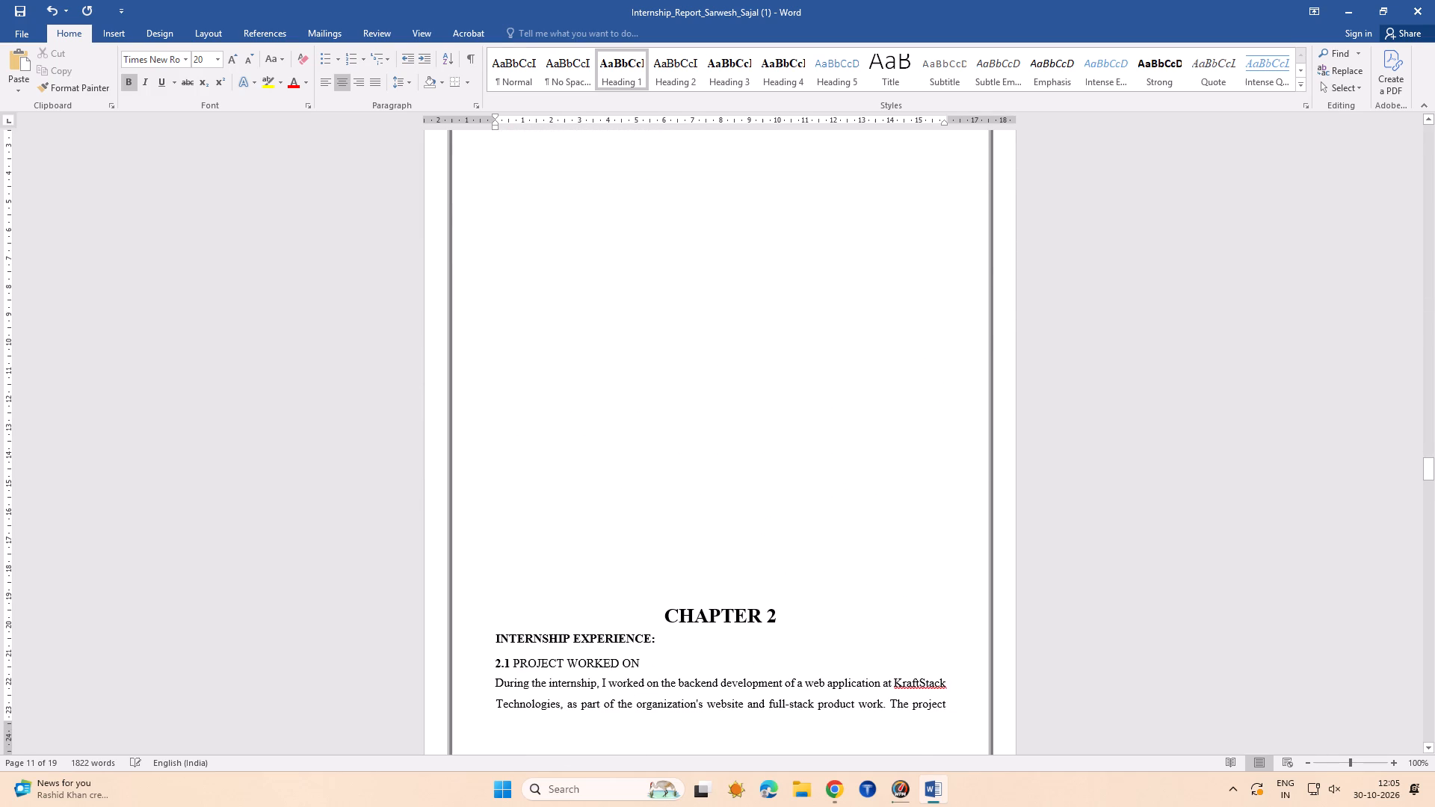
Trim the surplus blank lines above the CHAPTER 2 heading so it sits near the top of its new page.
left_click(668, 544)
key("BackSpace")
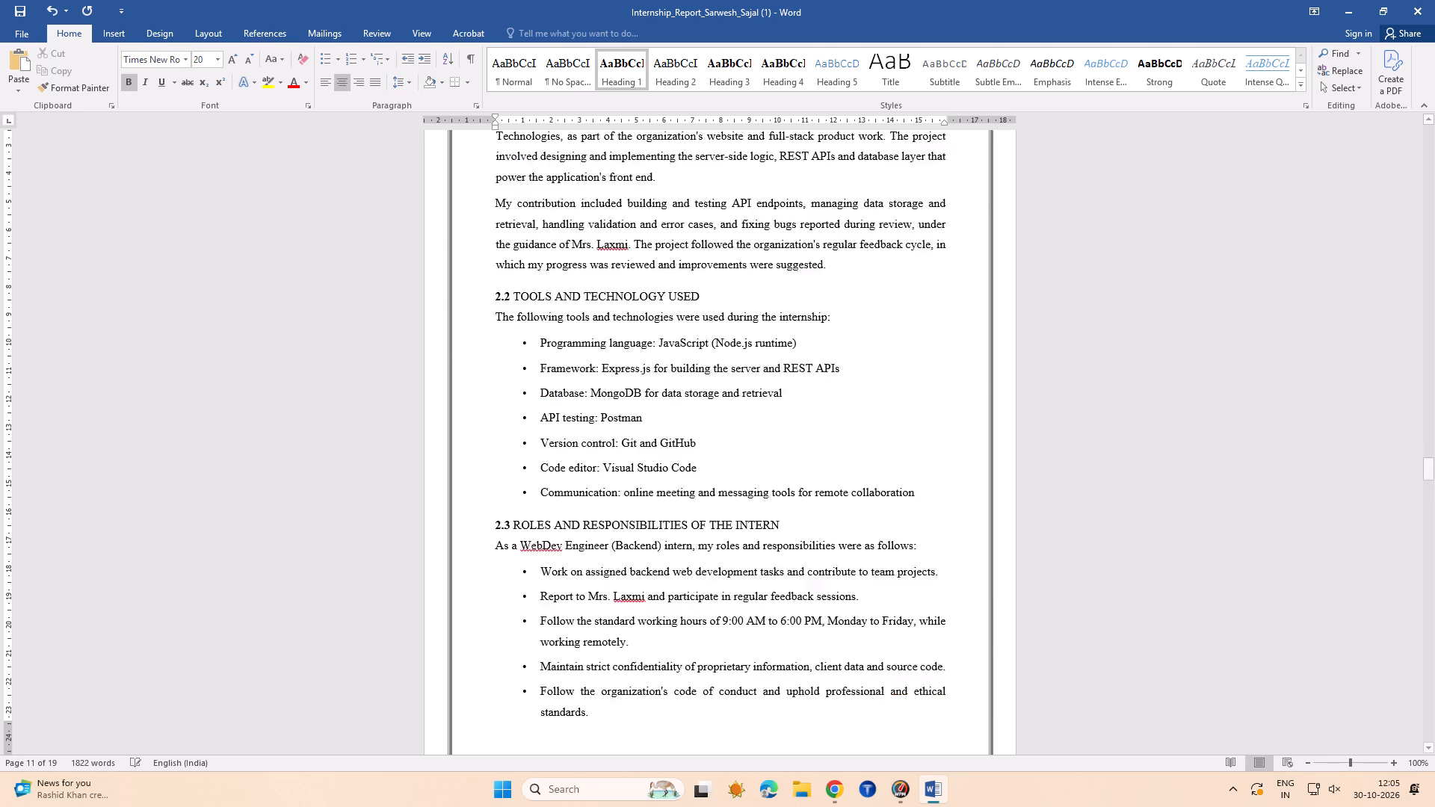
key("Return")
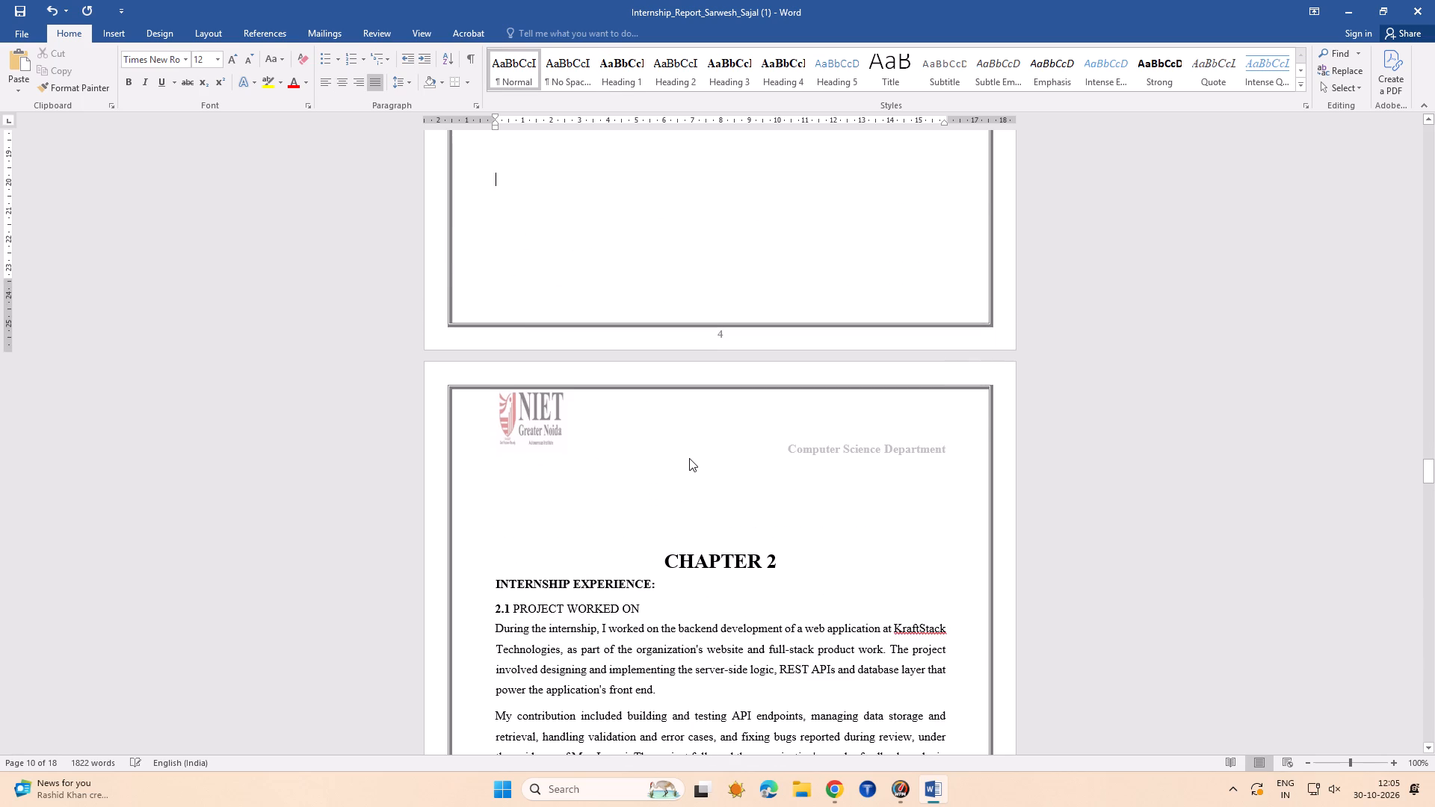
scroll(687, 469, "up", 1)
scroll(687, 470, "down", 7)
scroll(687, 470, "up", 1)
scroll(687, 470, "down", 1)
left_click(678, 469)
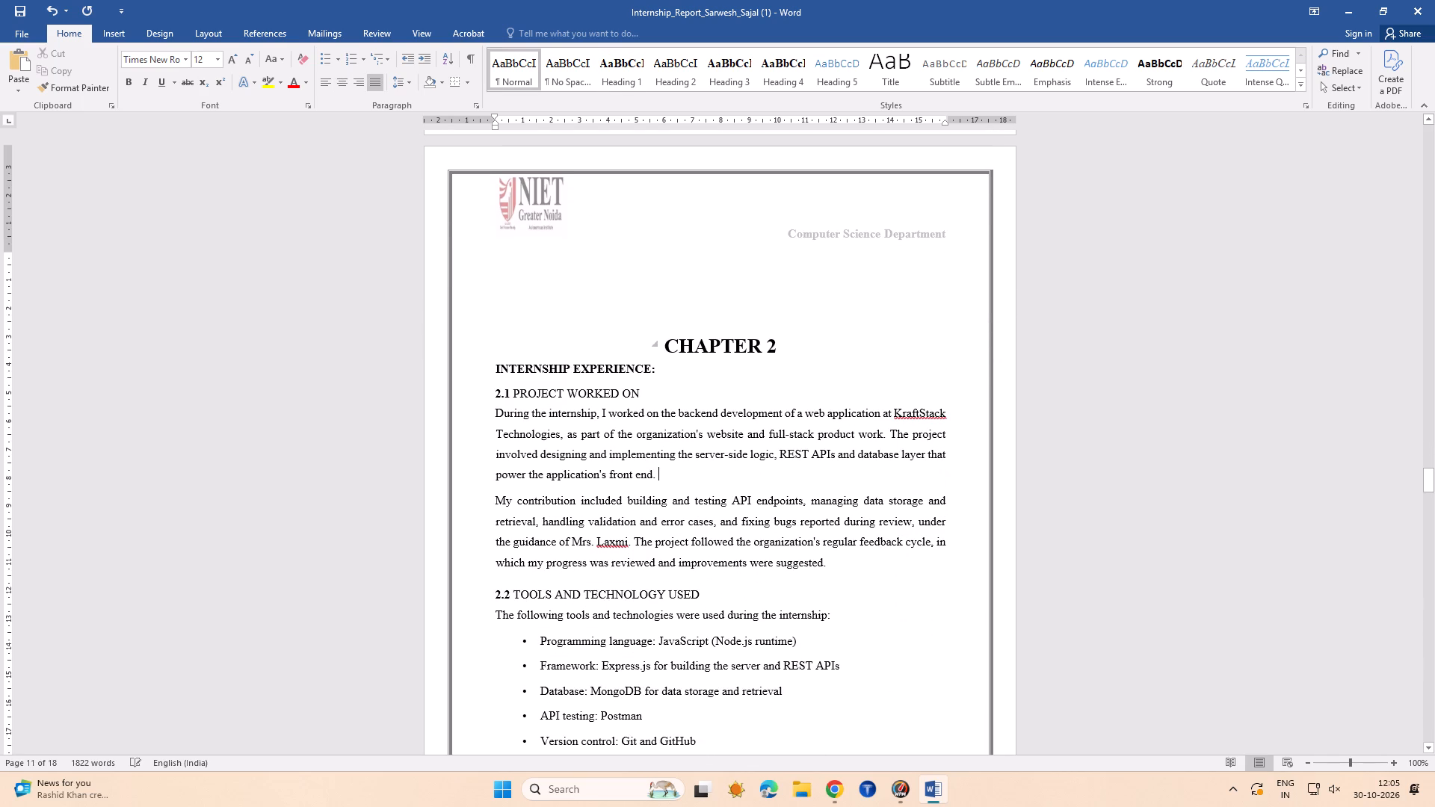
Remove the indents of the headings 2.4.1 through 2.4.4 so they start at the text margin.
scroll(539, 489, "down", 8)
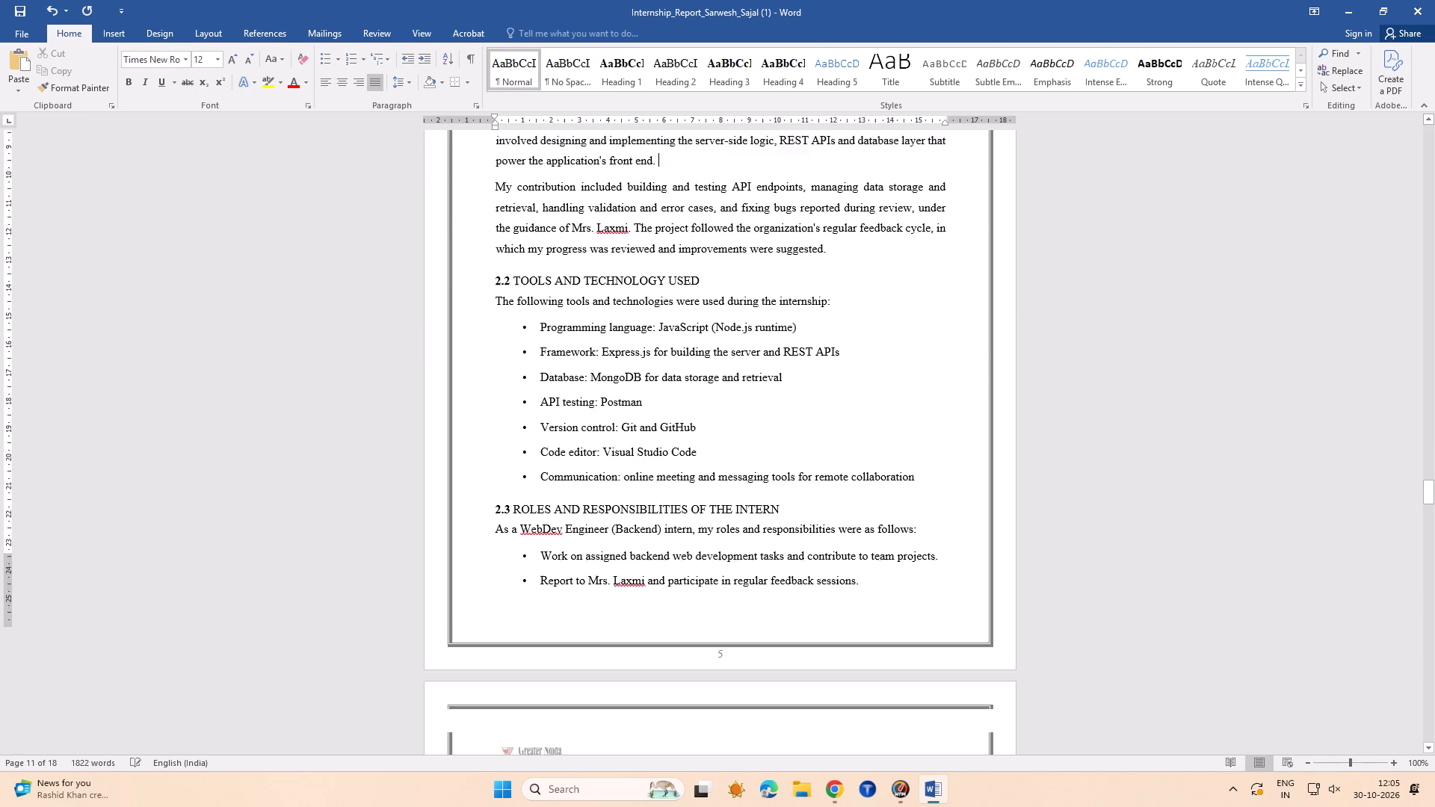
scroll(539, 489, "down", 14)
scroll(539, 489, "up", 1)
scroll(539, 489, "down", 9)
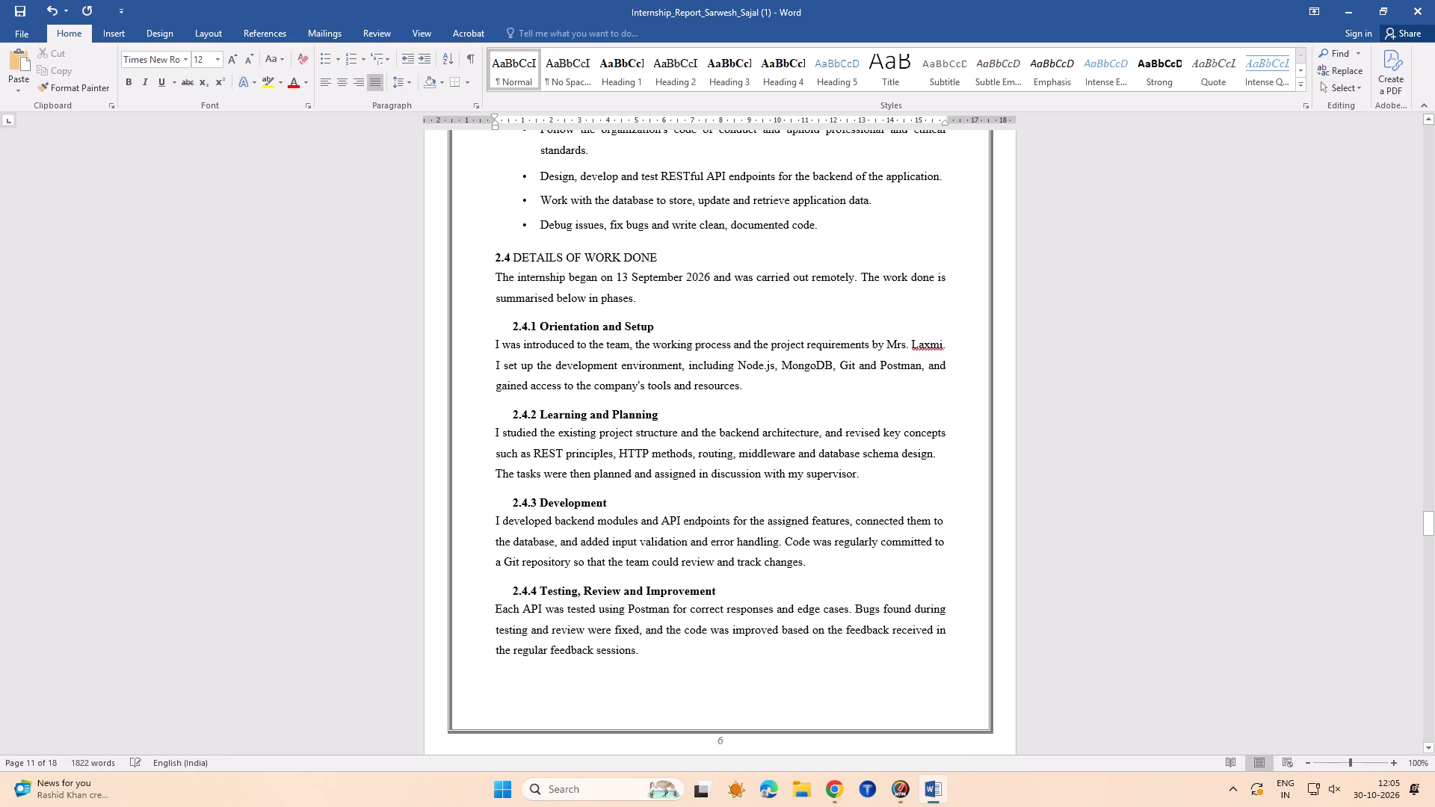
left_click(512, 331)
key("BackSpace")
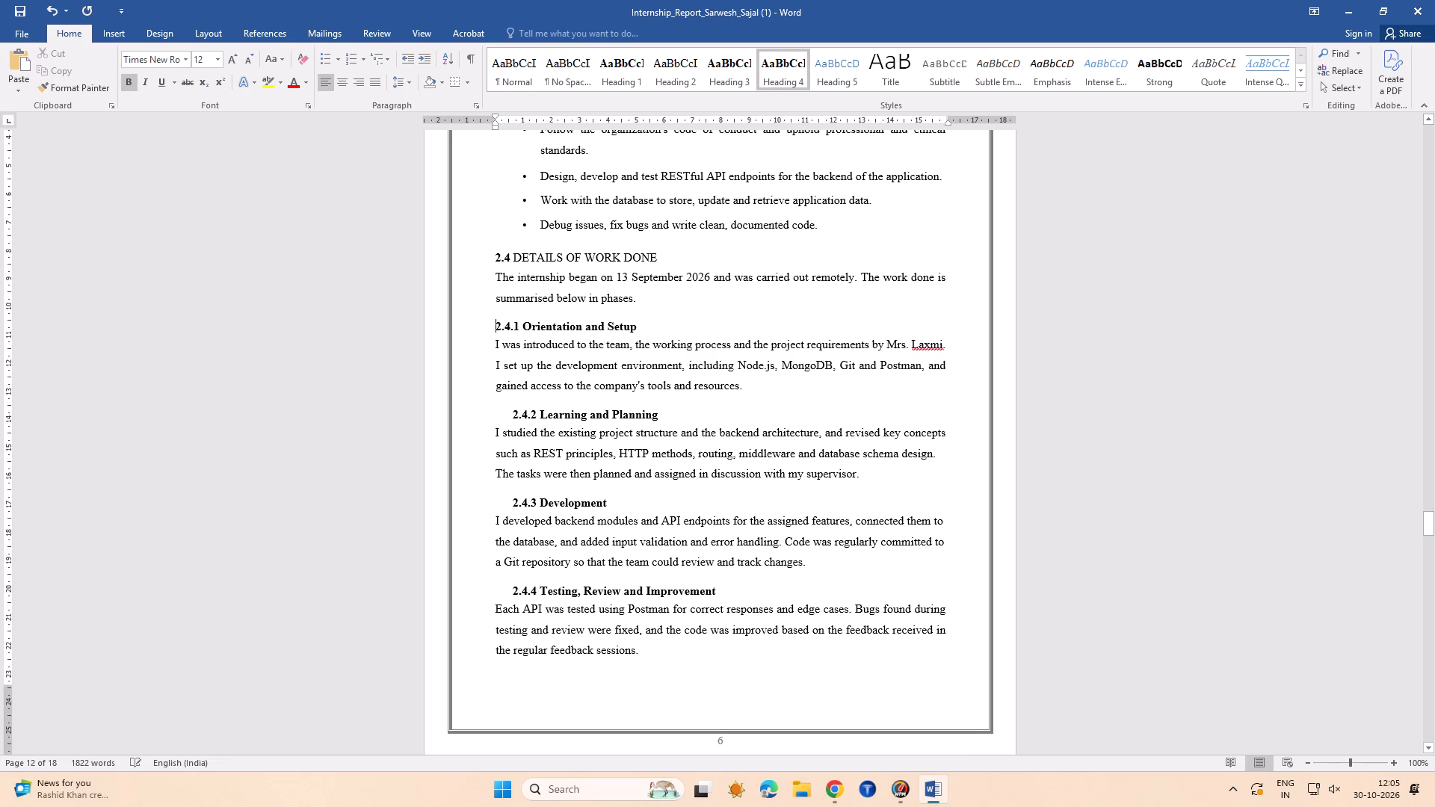
left_click(511, 418)
key("BackSpace")
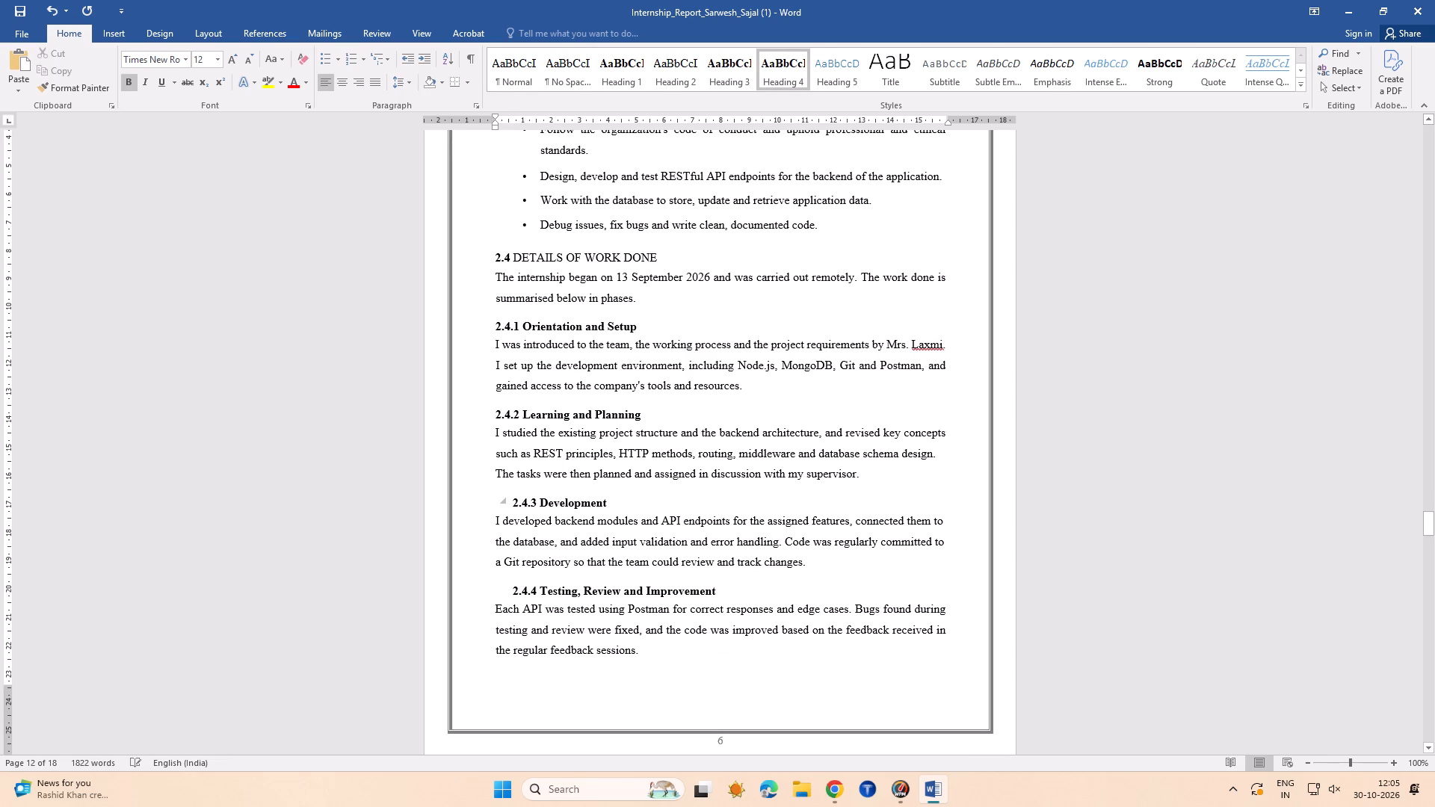
left_click(512, 507)
key("BackSpace")
scroll(512, 510, "down", 4)
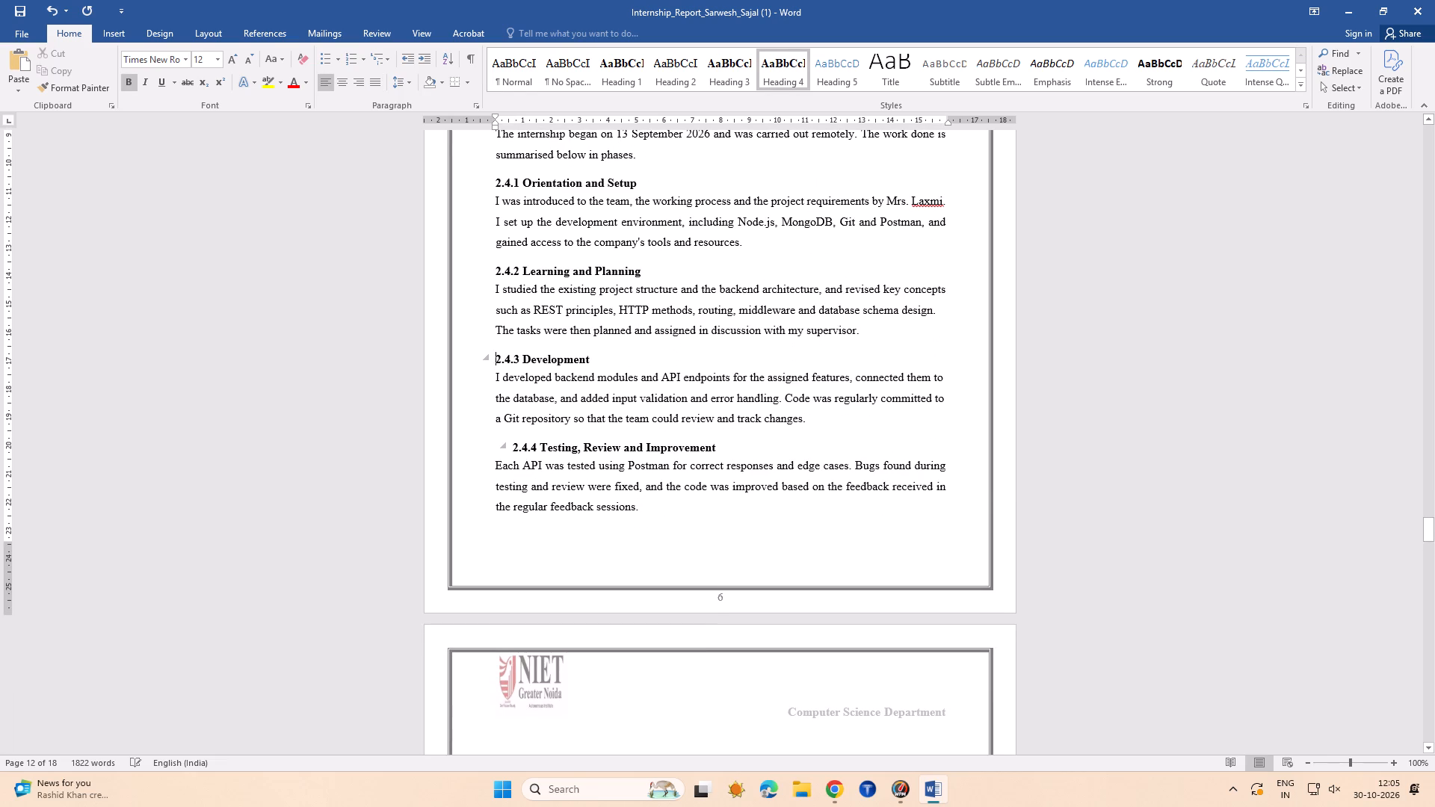
left_click(511, 451)
key("BackSpace")
Insert blank lines before the REFERENCES heading to move the reference list onto a separate page after Chapter 3.
scroll(511, 457, "down", 10)
scroll(511, 462, "up", 1)
scroll(513, 468, "down", 4)
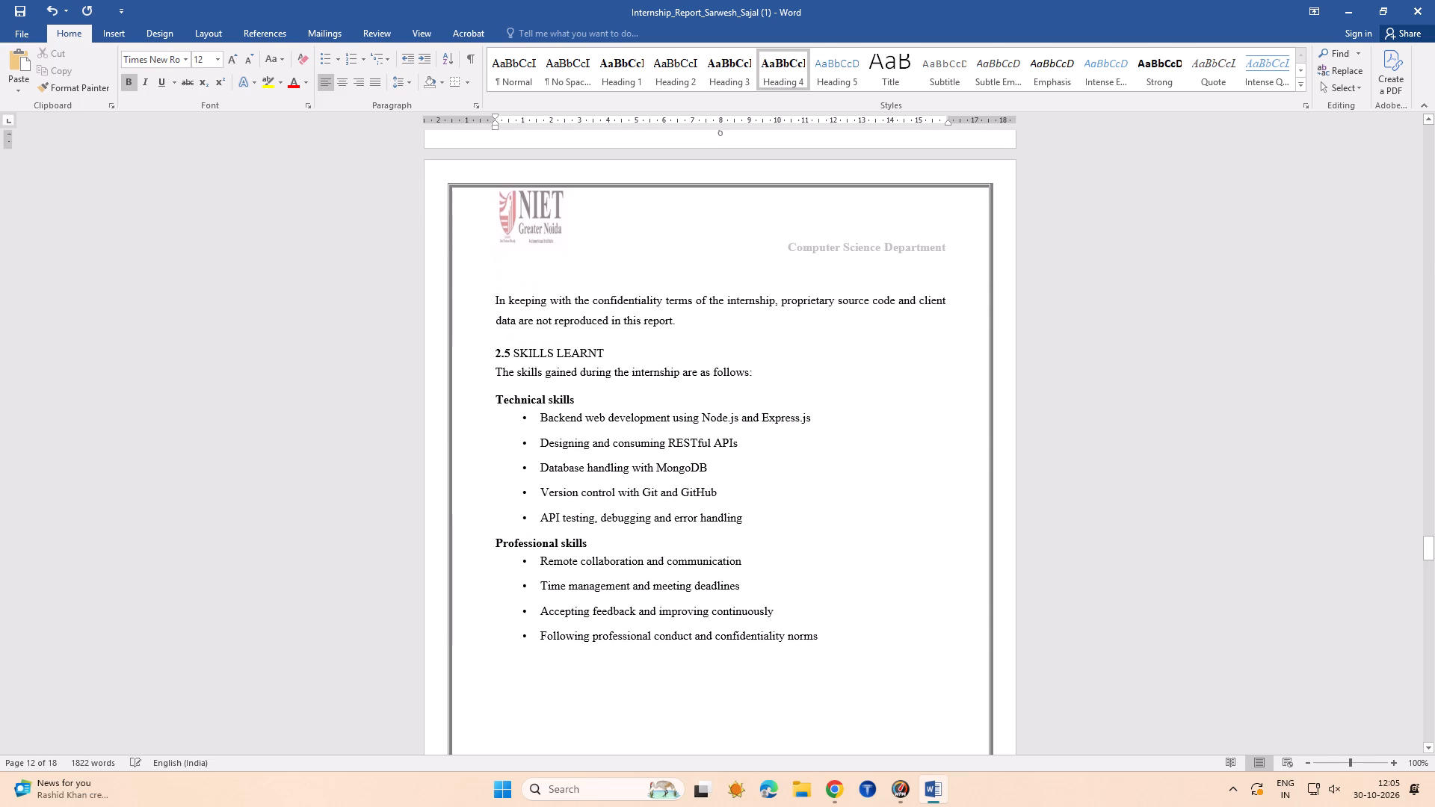
scroll(513, 469, "down", 11)
scroll(513, 469, "up", 1)
scroll(513, 469, "down", 7)
scroll(513, 469, "up", 1)
scroll(513, 469, "down", 10)
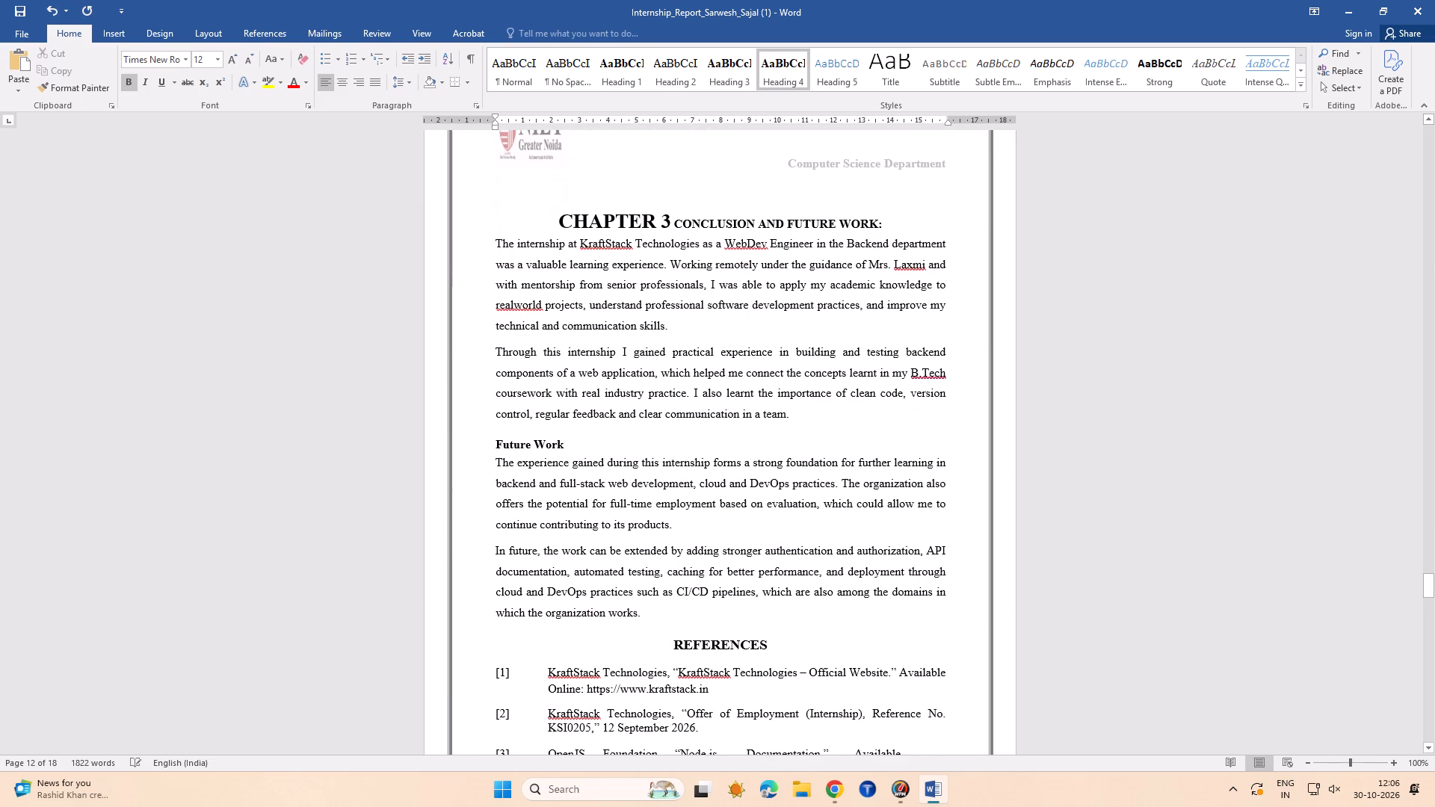
scroll(831, 386, "down", 5)
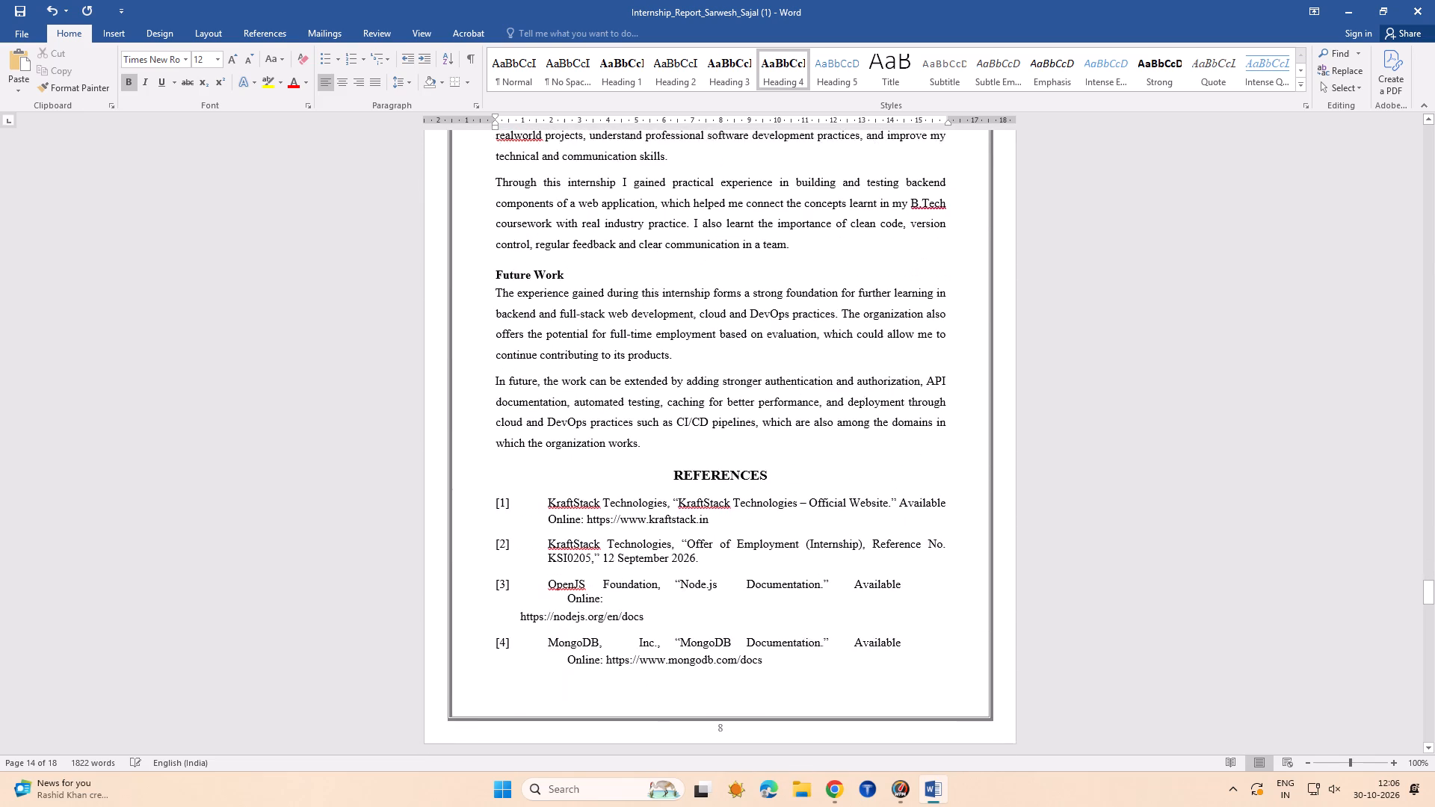
scroll(800, 481, "up", 1)
scroll(795, 483, "down", 2)
scroll(729, 416, "down", 5)
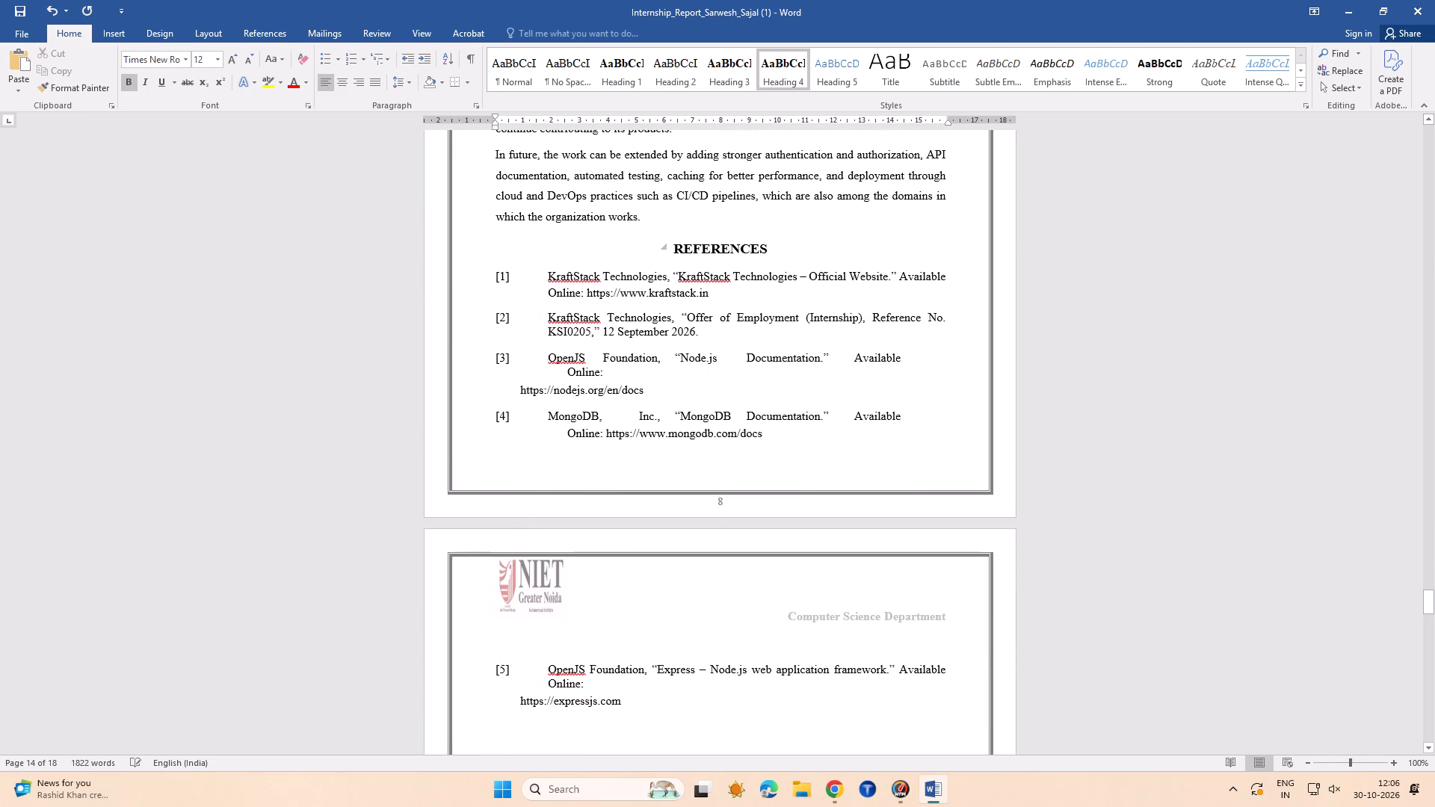
left_click(673, 250)
key("Return")
key("Return")
key("Return")
key("Return")
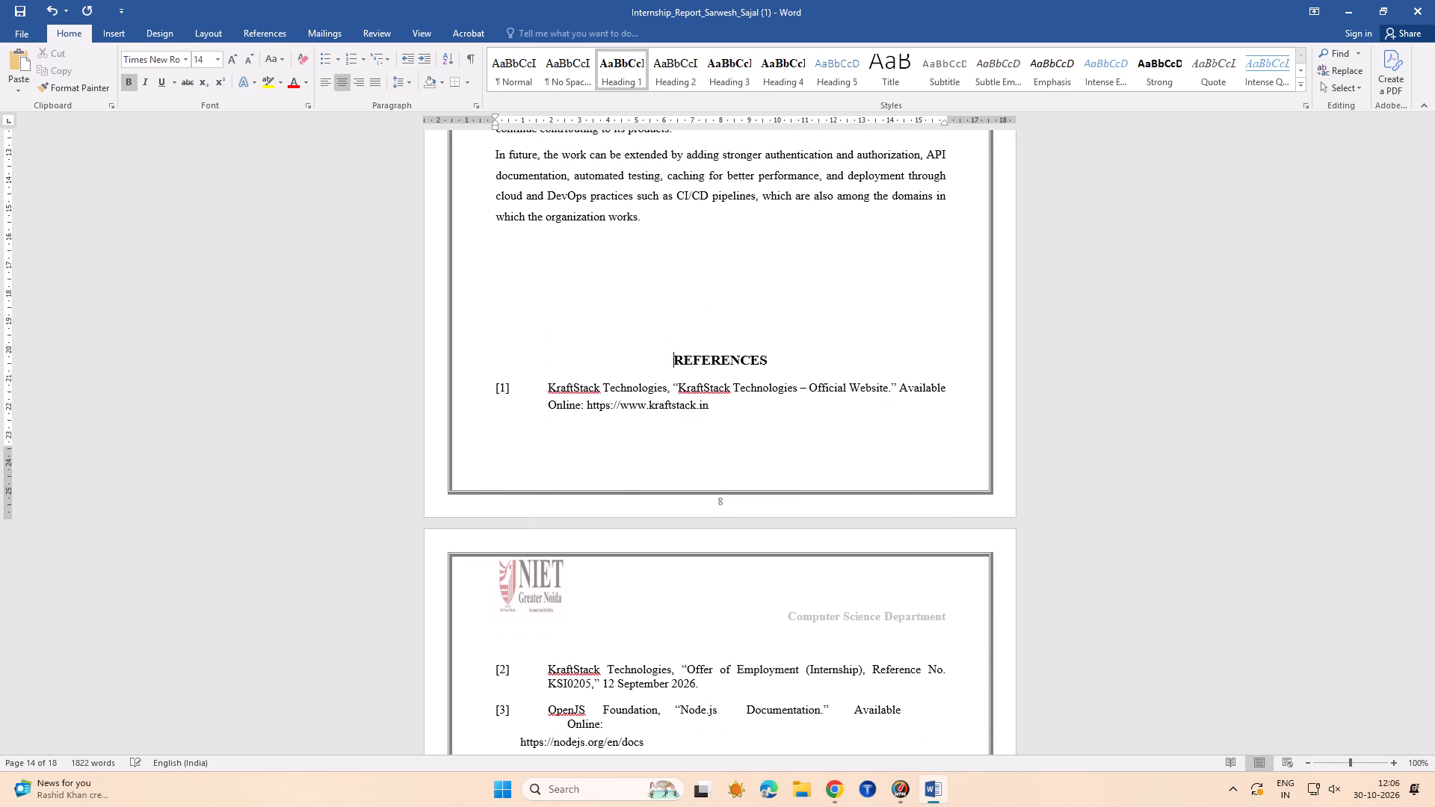
key("Return")
key("Return")
scroll(673, 250, "up", 1)
scroll(673, 250, "down", 10)
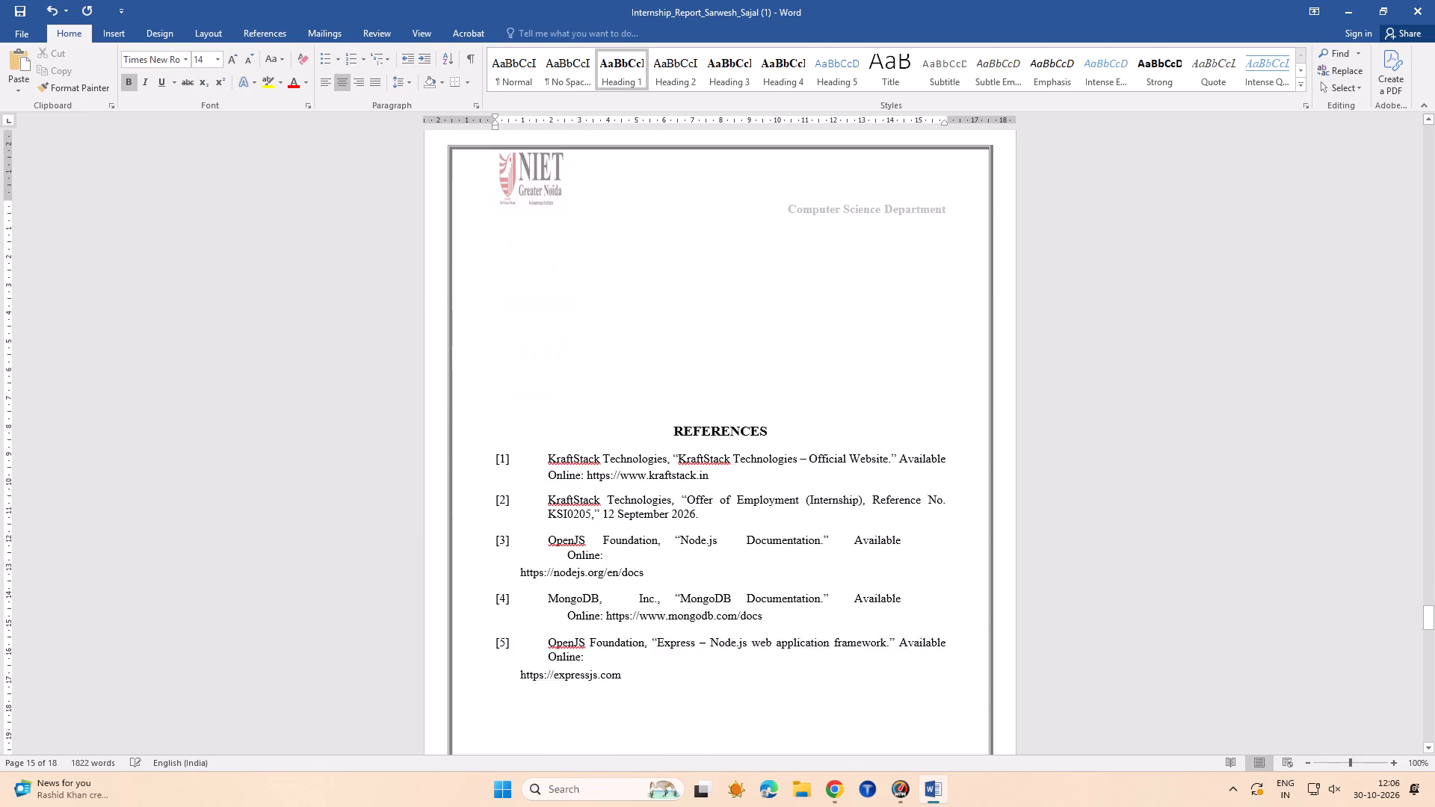
left_click(673, 250)
Delete the APPENDICES heading together with the Appendix A offer letter description below it.
scroll(673, 250, "down", 13)
scroll(673, 250, "up", 1)
scroll(673, 250, "down", 6)
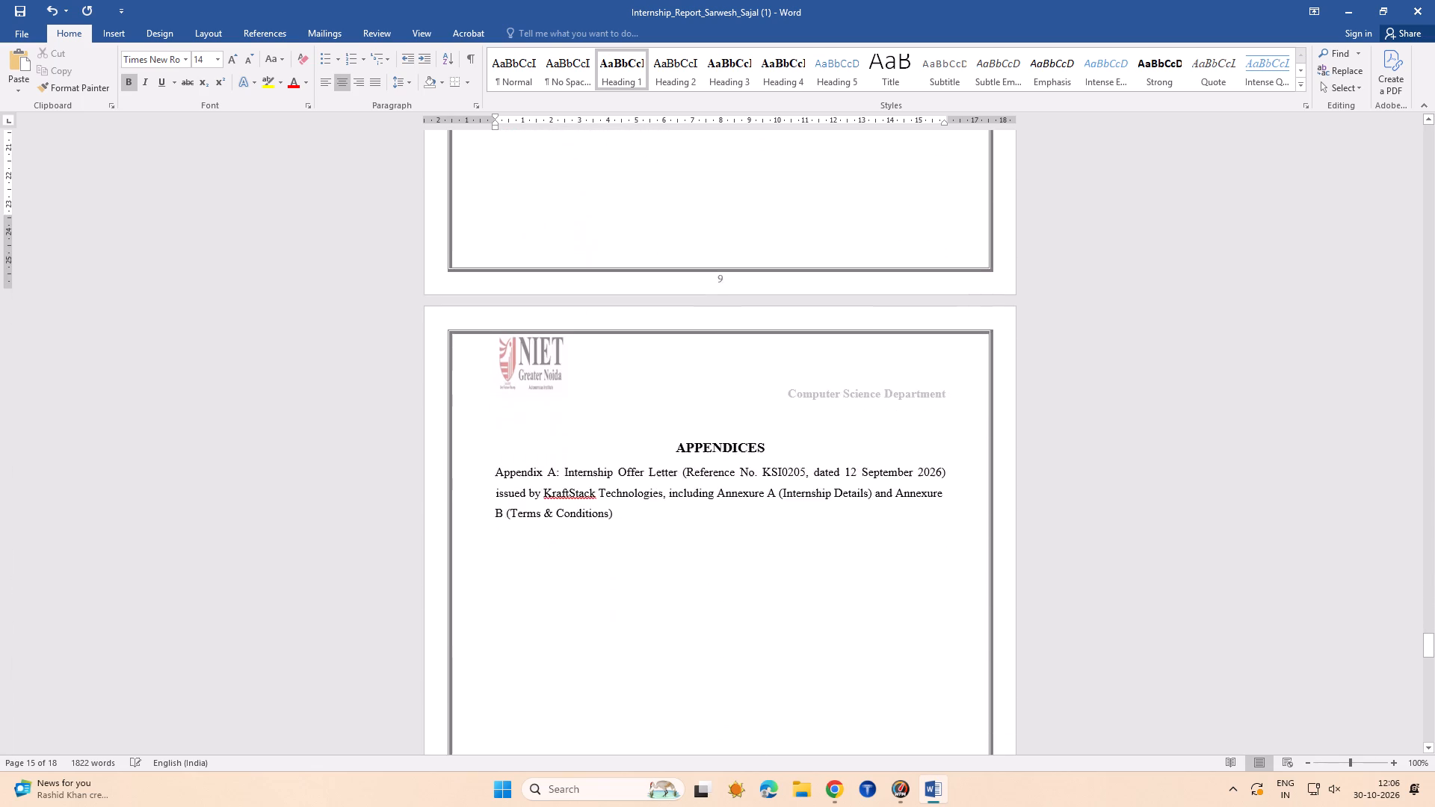
scroll(673, 250, "down", 8)
scroll(673, 250, "up", 6)
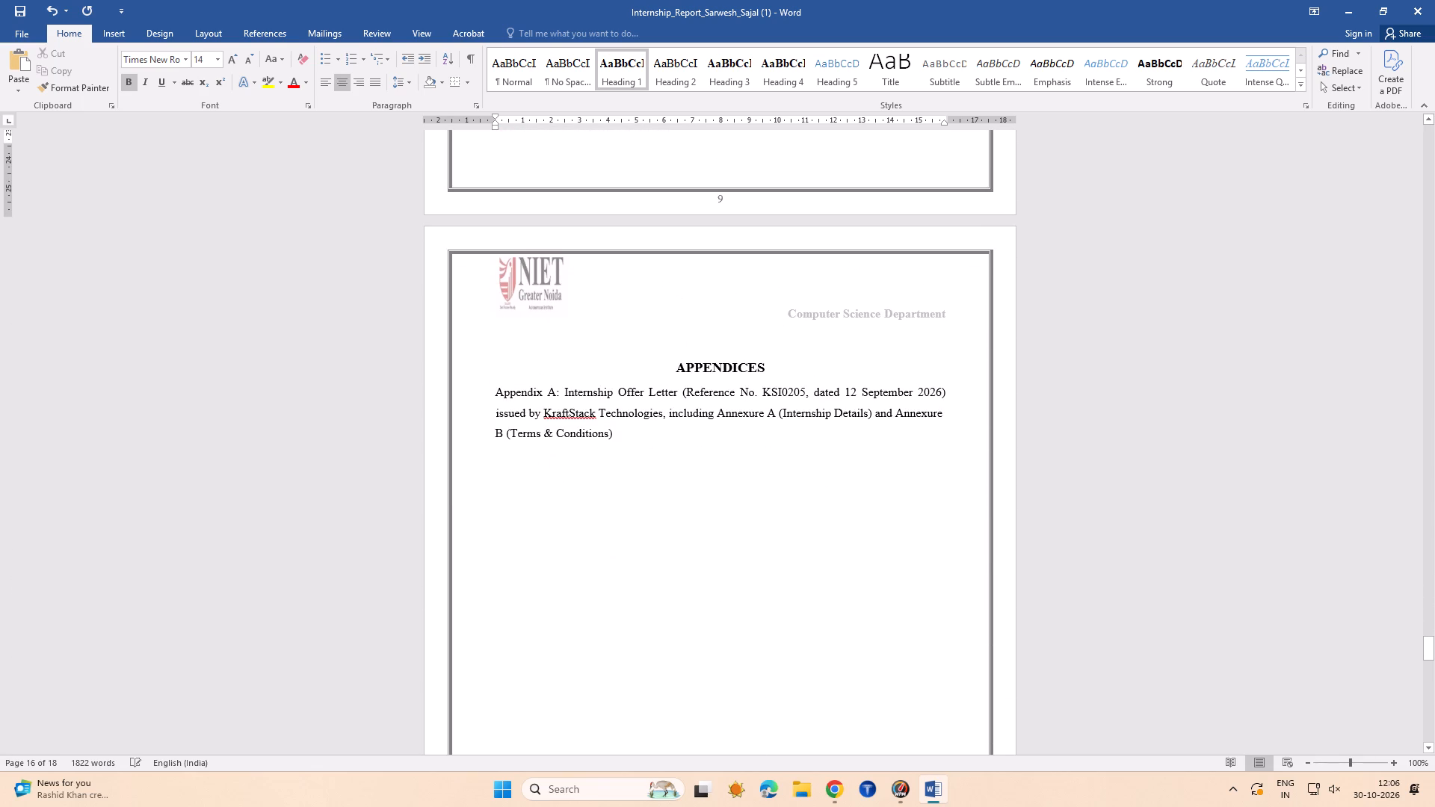
left_click(672, 477)
key("BackSpace")
key("BackSpace")
key("BackSpace")
key("BackSpace")
key("BackSpace")
key("BackSpace")
key("BackSpace")
key("BackSpace")
key("BackSpace")
key("BackSpace")
key("BackSpace")
key("BackSpace")
key("BackSpace")
key("BackSpace")
key("BackSpace")
key("BackSpace")
key("BackSpace")
key("BackSpace")
key("BackSpace")
key("BackSpace")
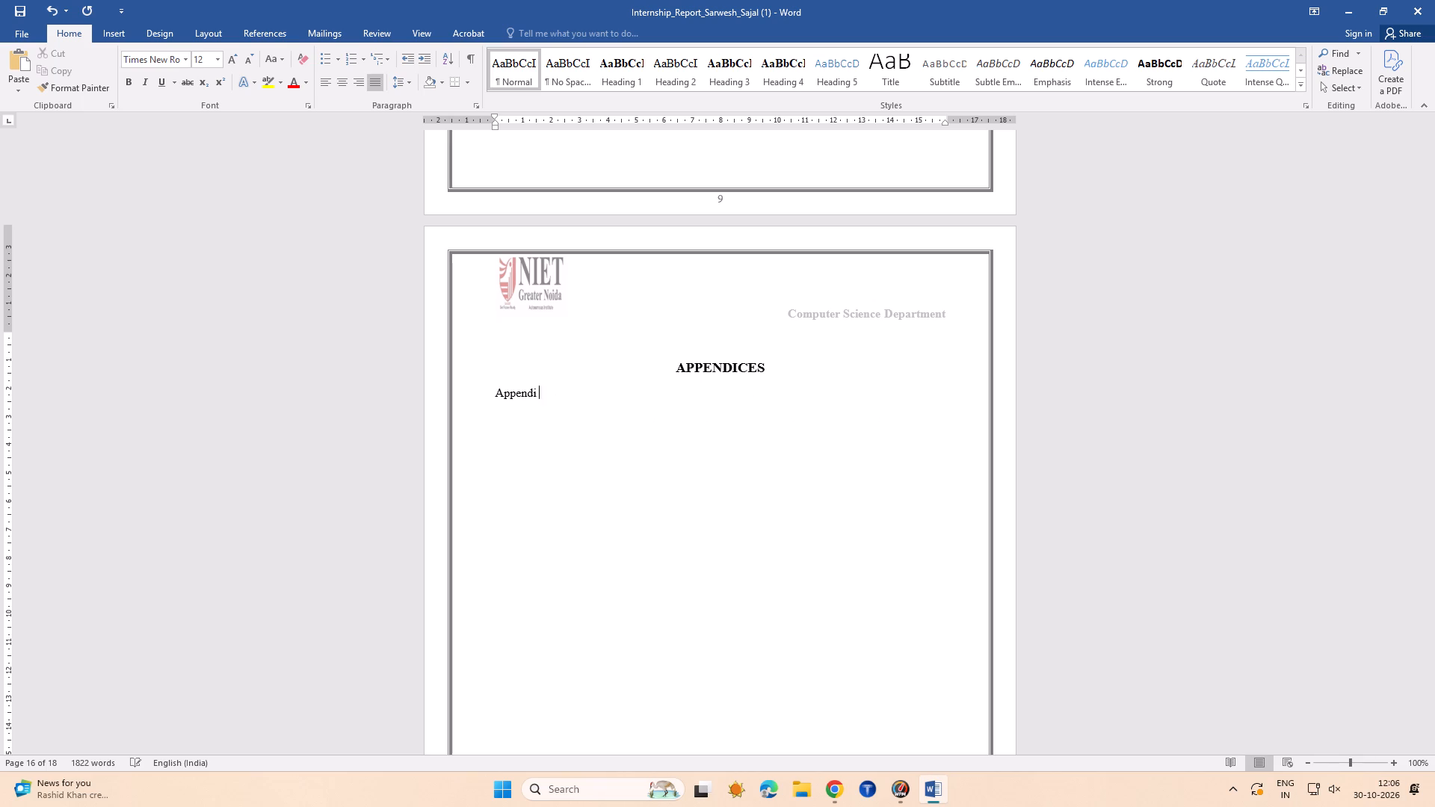
scroll(667, 483, "down", 1)
scroll(667, 483, "up", 4)
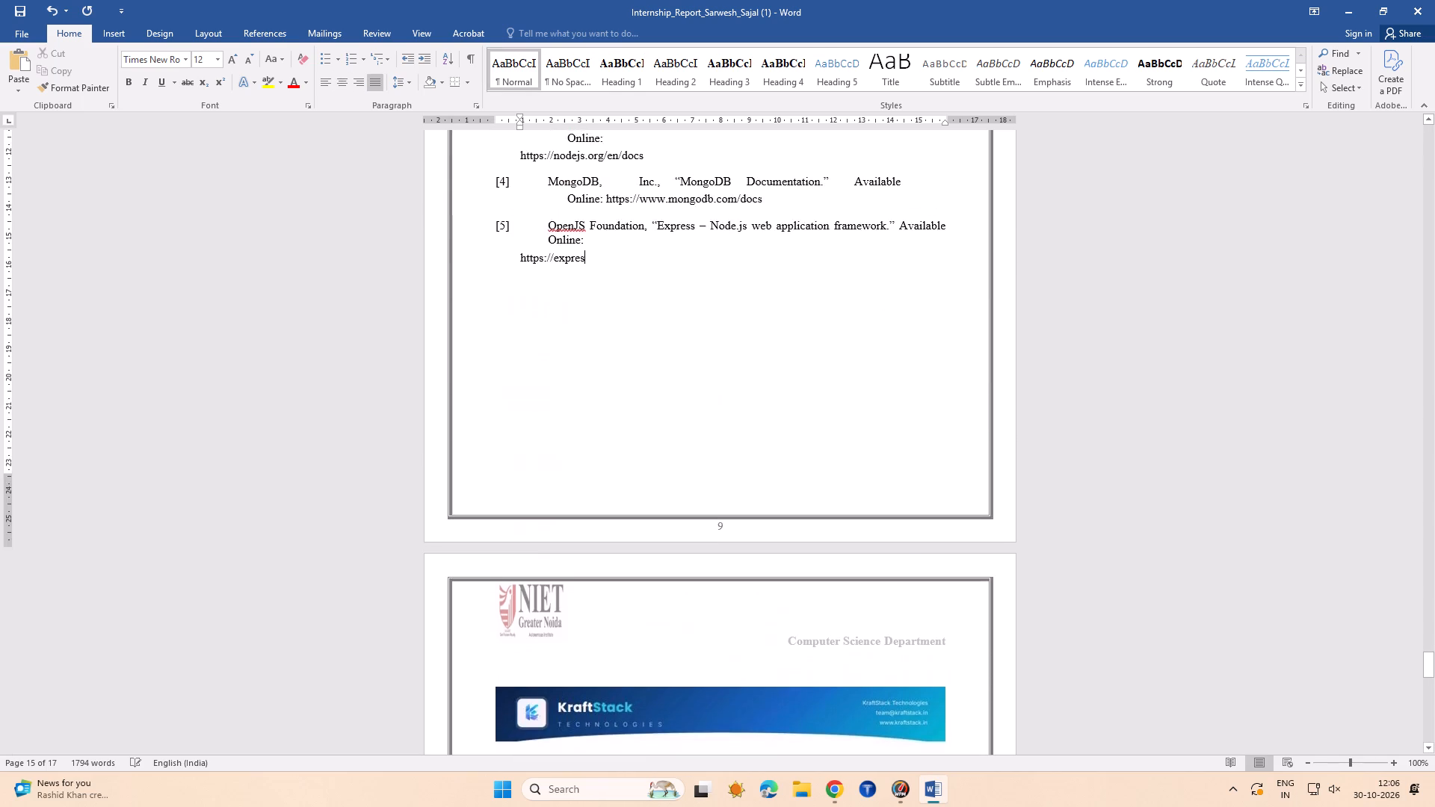
scroll(665, 486, "up", 3)
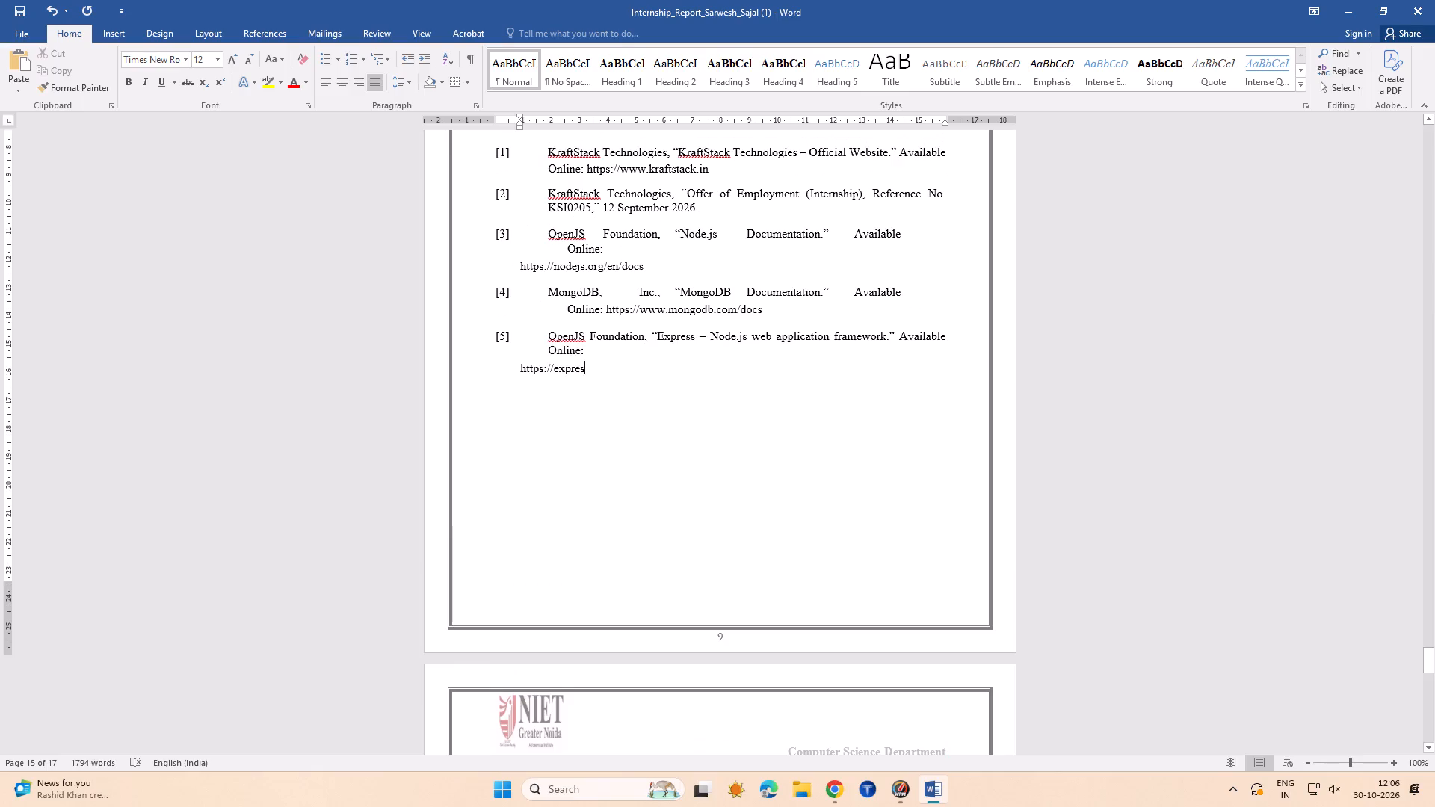
key("s")
Delete the "PUBLICATIONS (optional)" heading below the offer letter image.
scroll(665, 486, "down", 14)
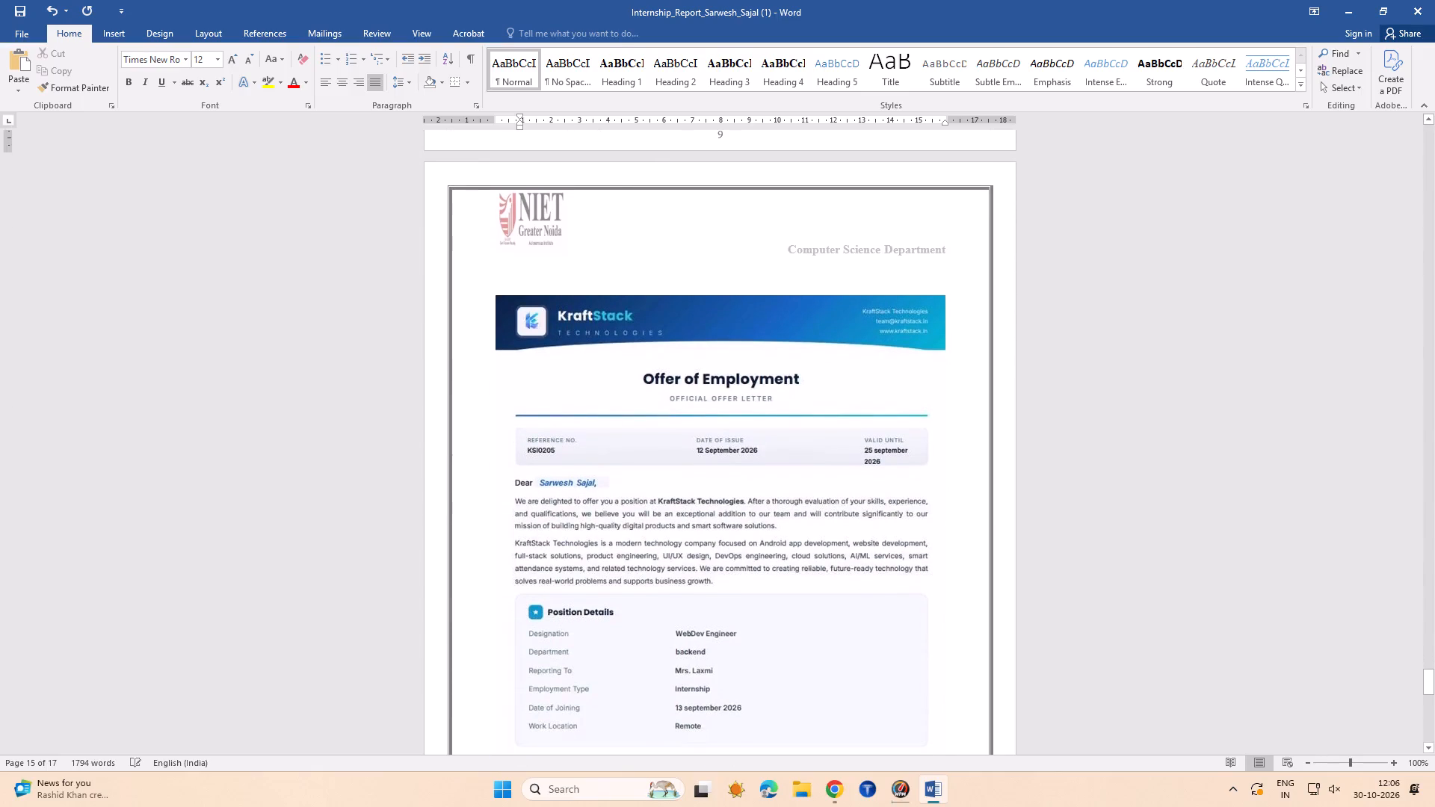
scroll(663, 487, "down", 9)
scroll(663, 488, "up", 1)
scroll(662, 488, "down", 3)
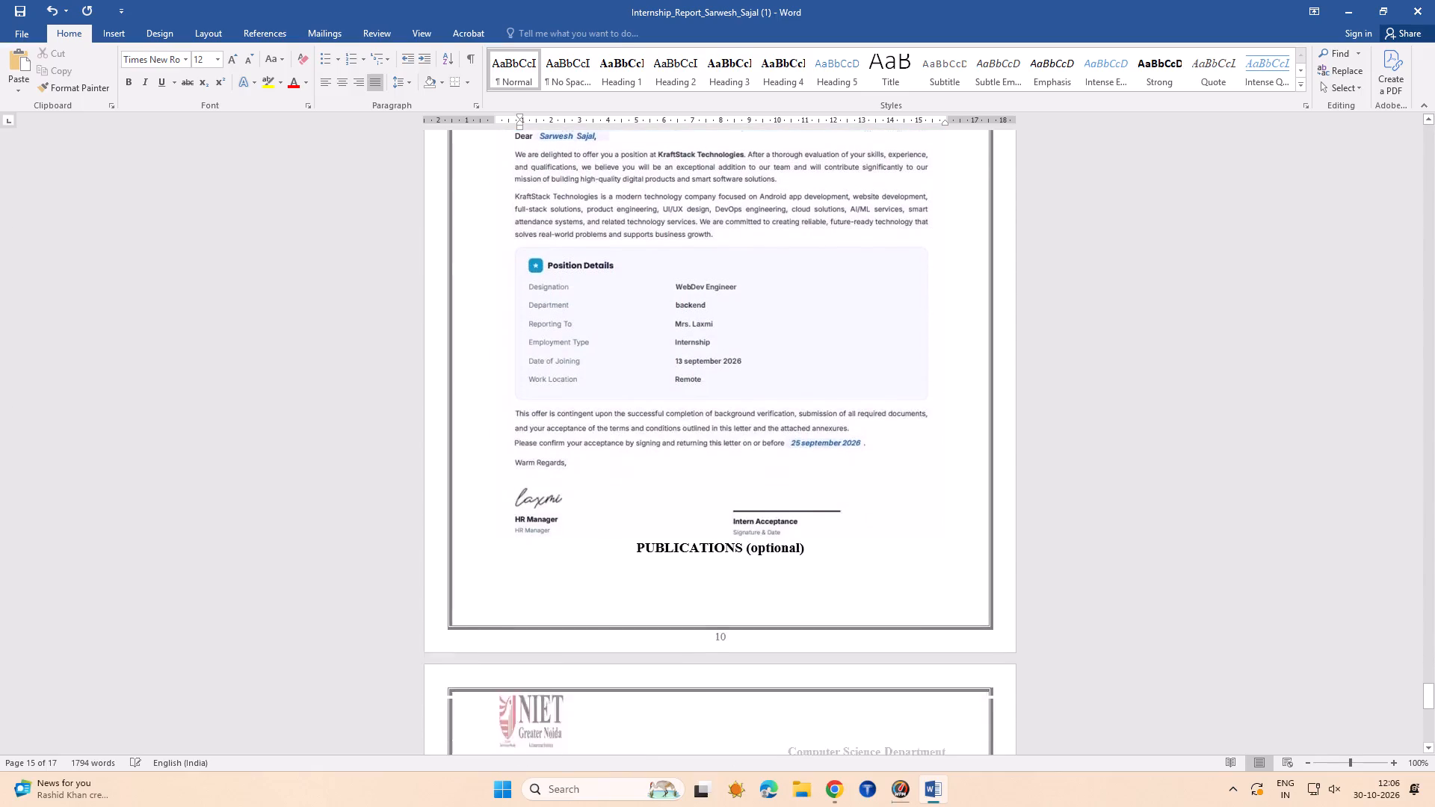
scroll(662, 488, "down", 7)
scroll(662, 488, "up", 2)
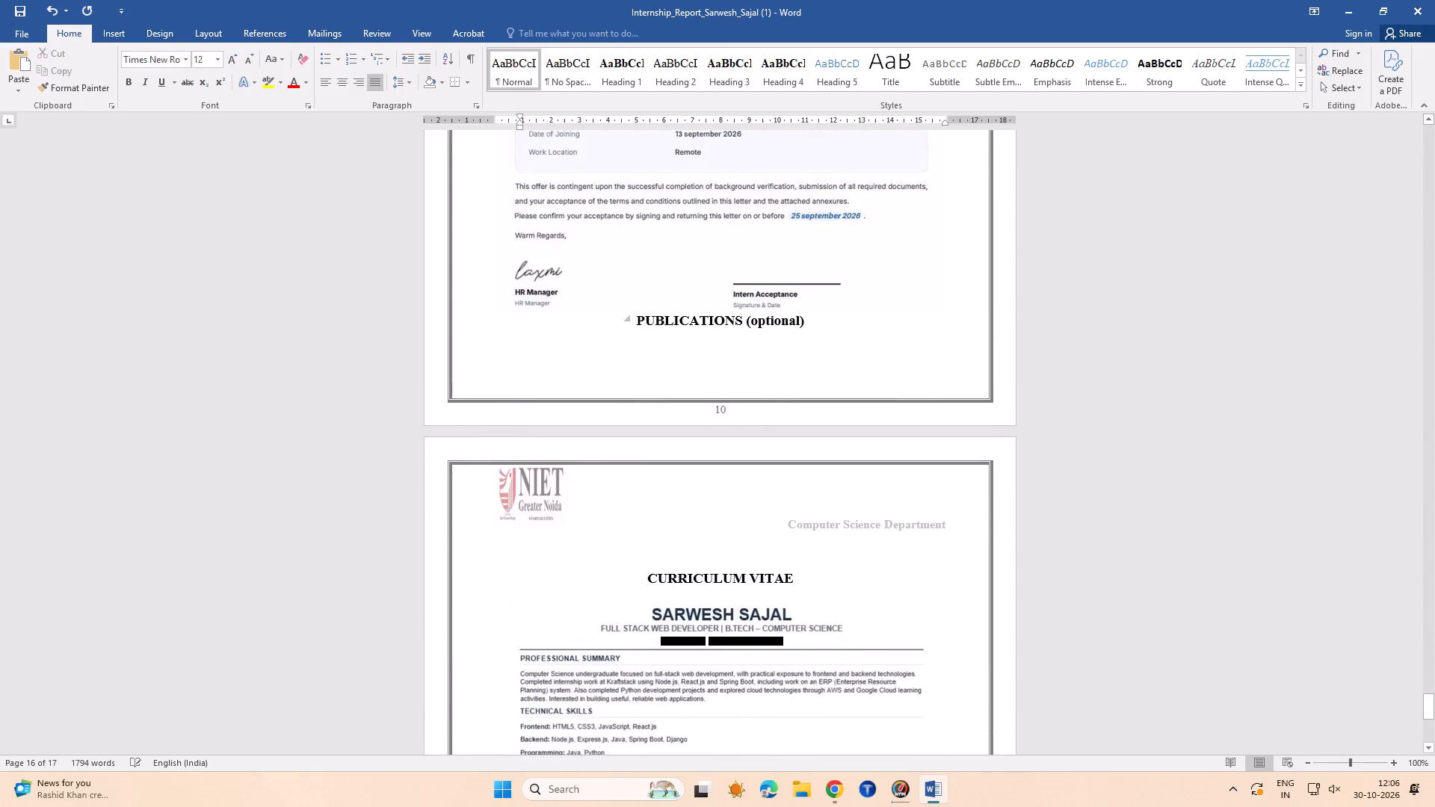
left_click(819, 324)
key("BackSpace")
key("BackSpace")
key("BackSpace")
key("BackSpace")
key("BackSpace")
key("BackSpace")
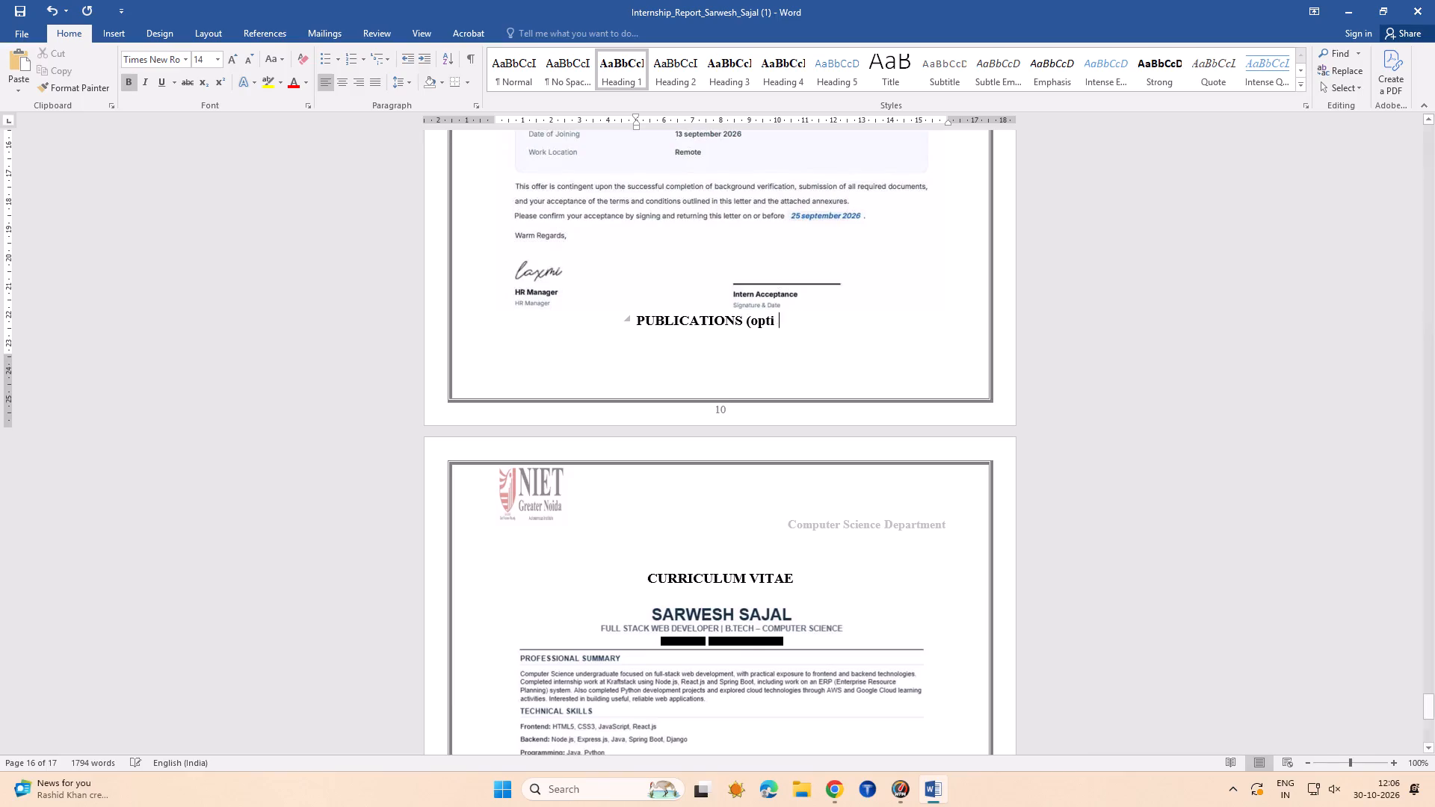
key("BackSpace")
key("BackSpace")
key("BackSpace")
key("BackSpace")
key("BackSpace")
key("BackSpace")
key("BackSpace")
key("BackSpace")
key("BackSpace")
key("BackSpace")
key("BackSpace")
key("BackSpace")
key("BackSpace")
key("BackSpace")
key("BackSpace")
key("BackSpace")
key("BackSpace")
key("BackSpace")
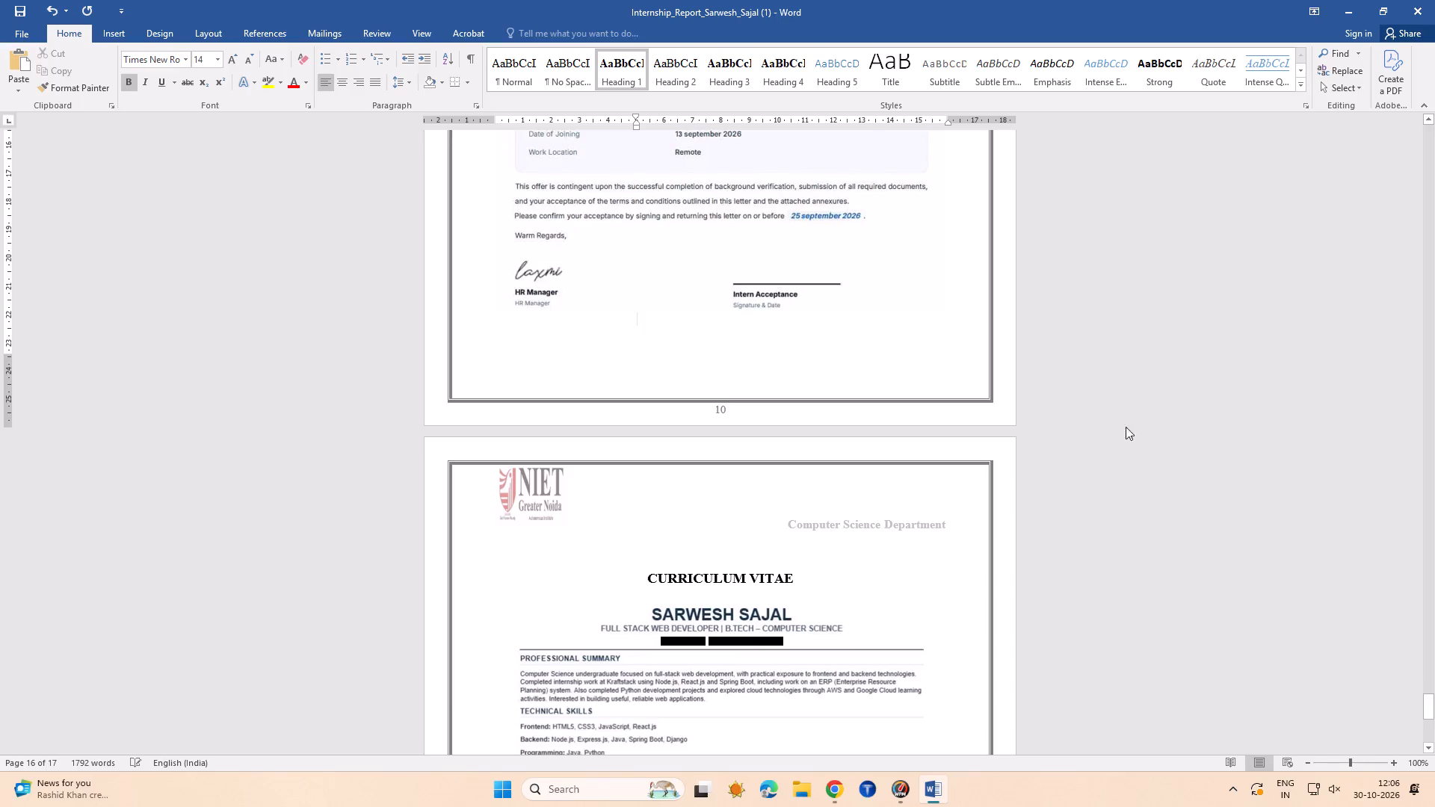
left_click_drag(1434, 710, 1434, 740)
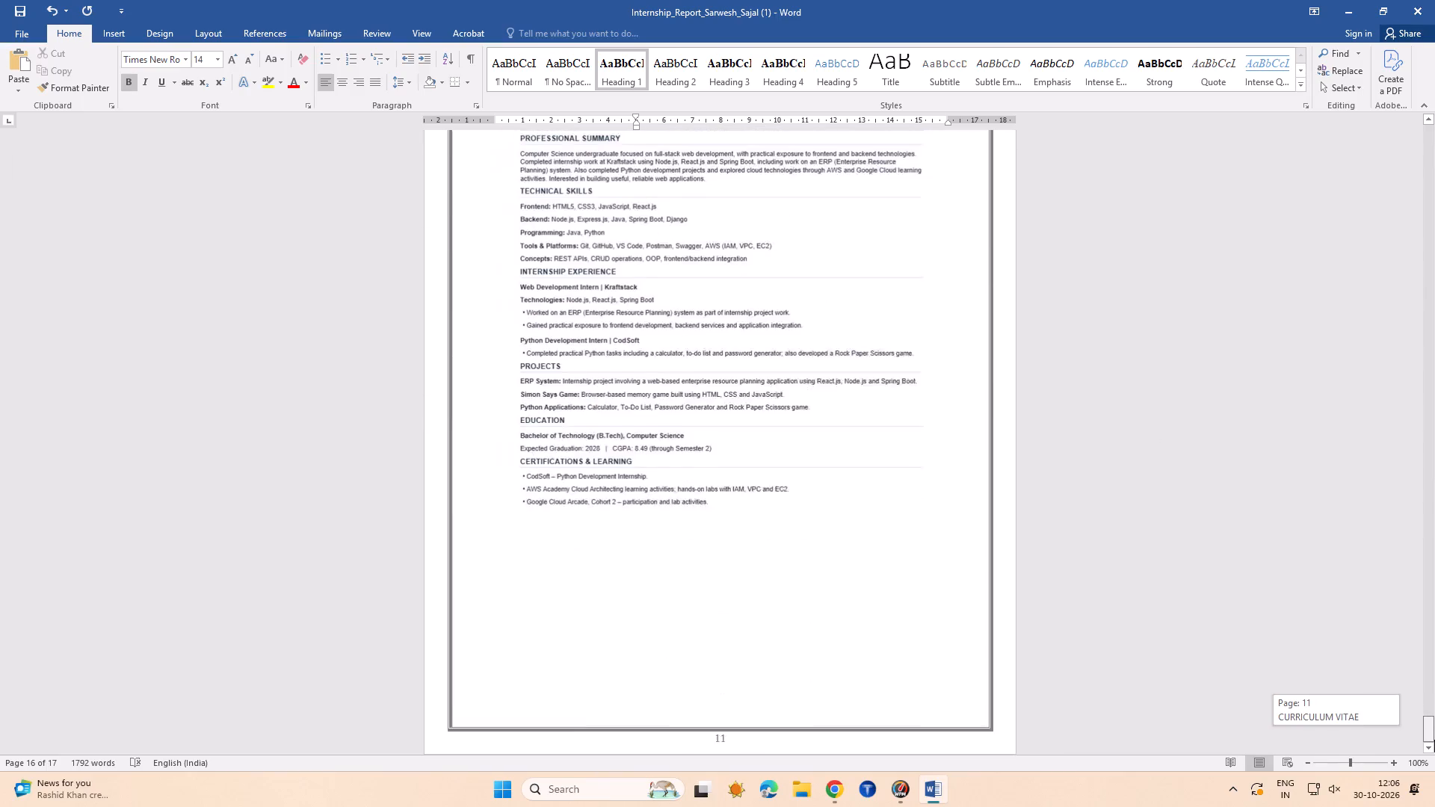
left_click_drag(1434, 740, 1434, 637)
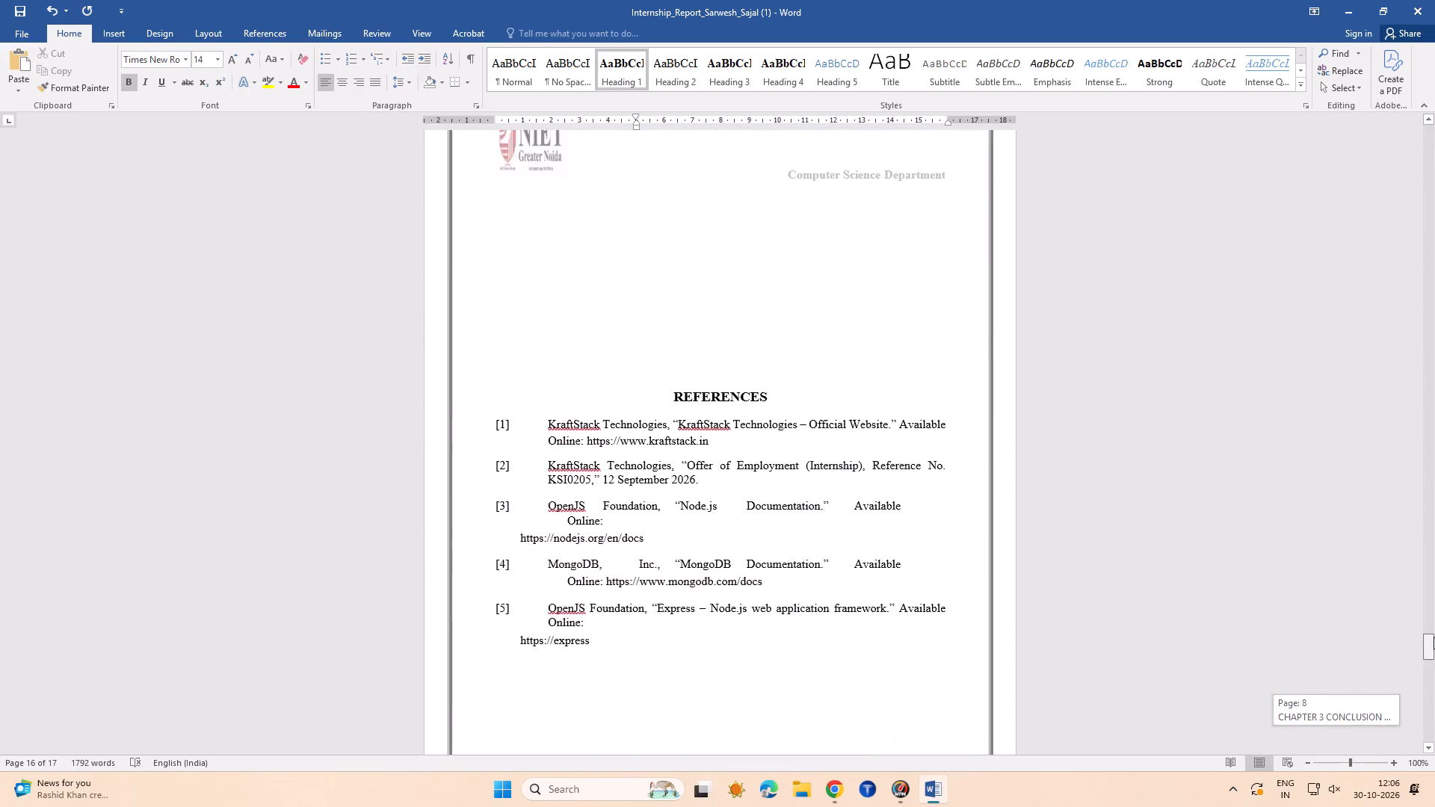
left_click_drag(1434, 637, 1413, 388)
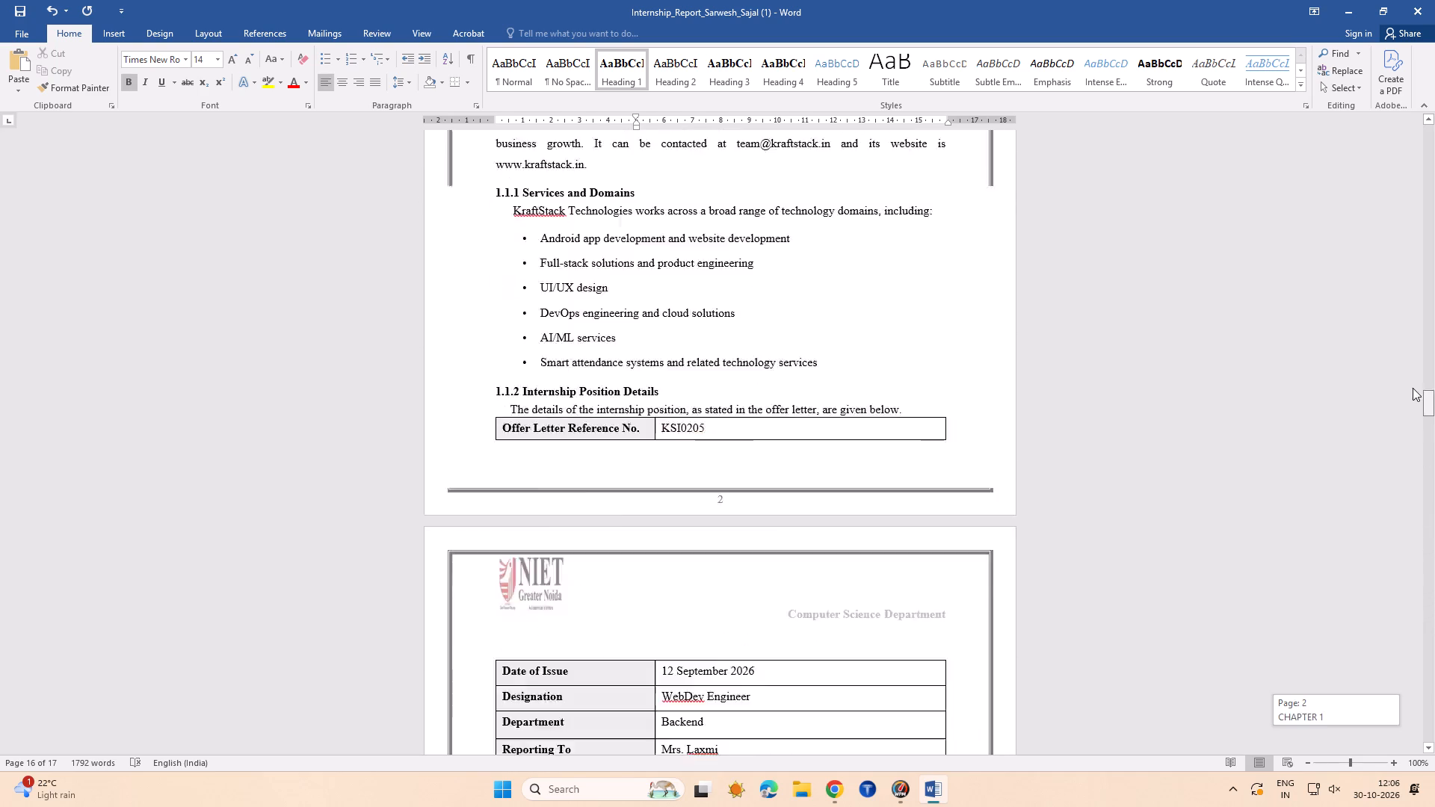
Review the report backwards from Chapter 1 through the table of contents, acknowledgement, certificates and declaration to the cover page.
left_click_drag(1413, 388, 1416, 363)
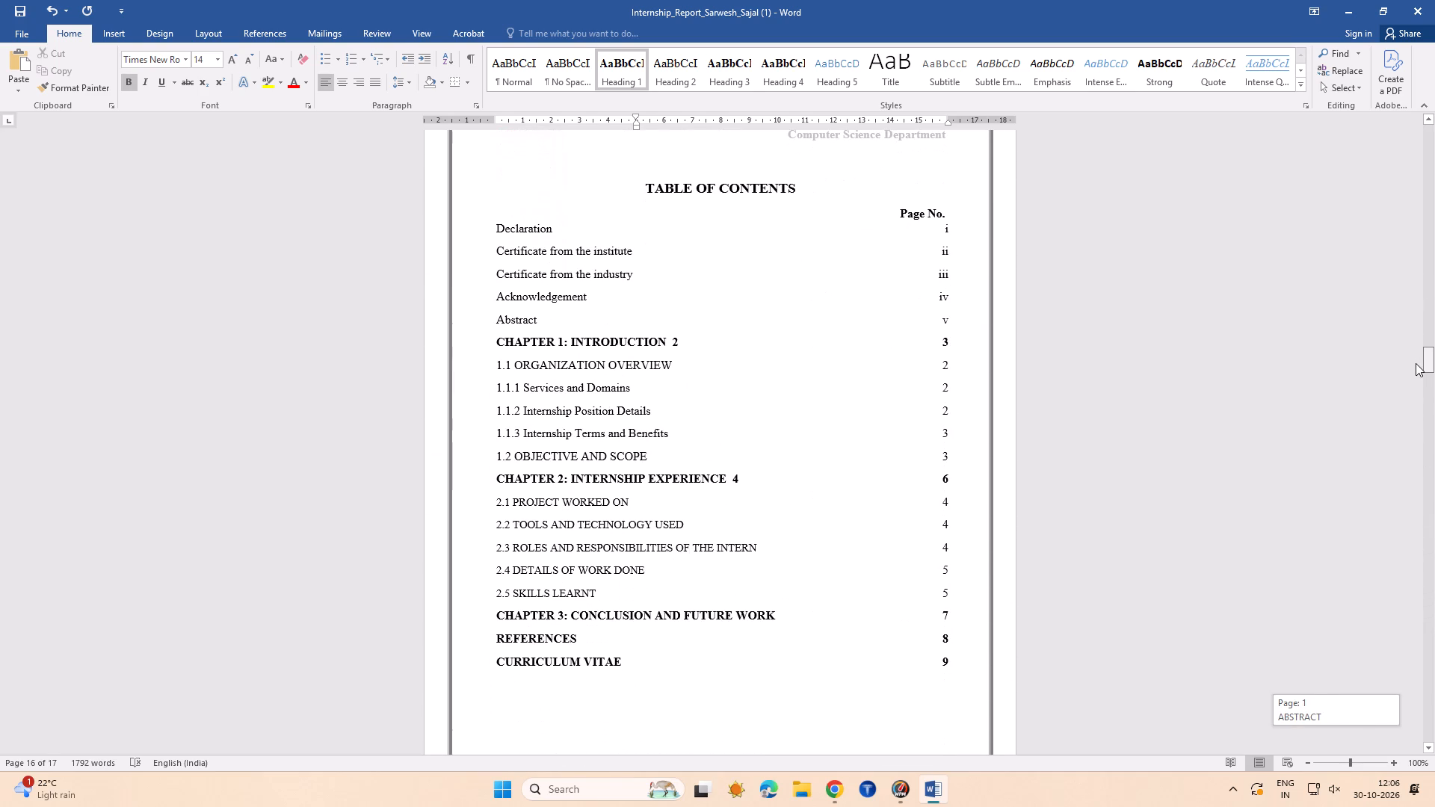
left_click_drag(1416, 363, 1421, 299)
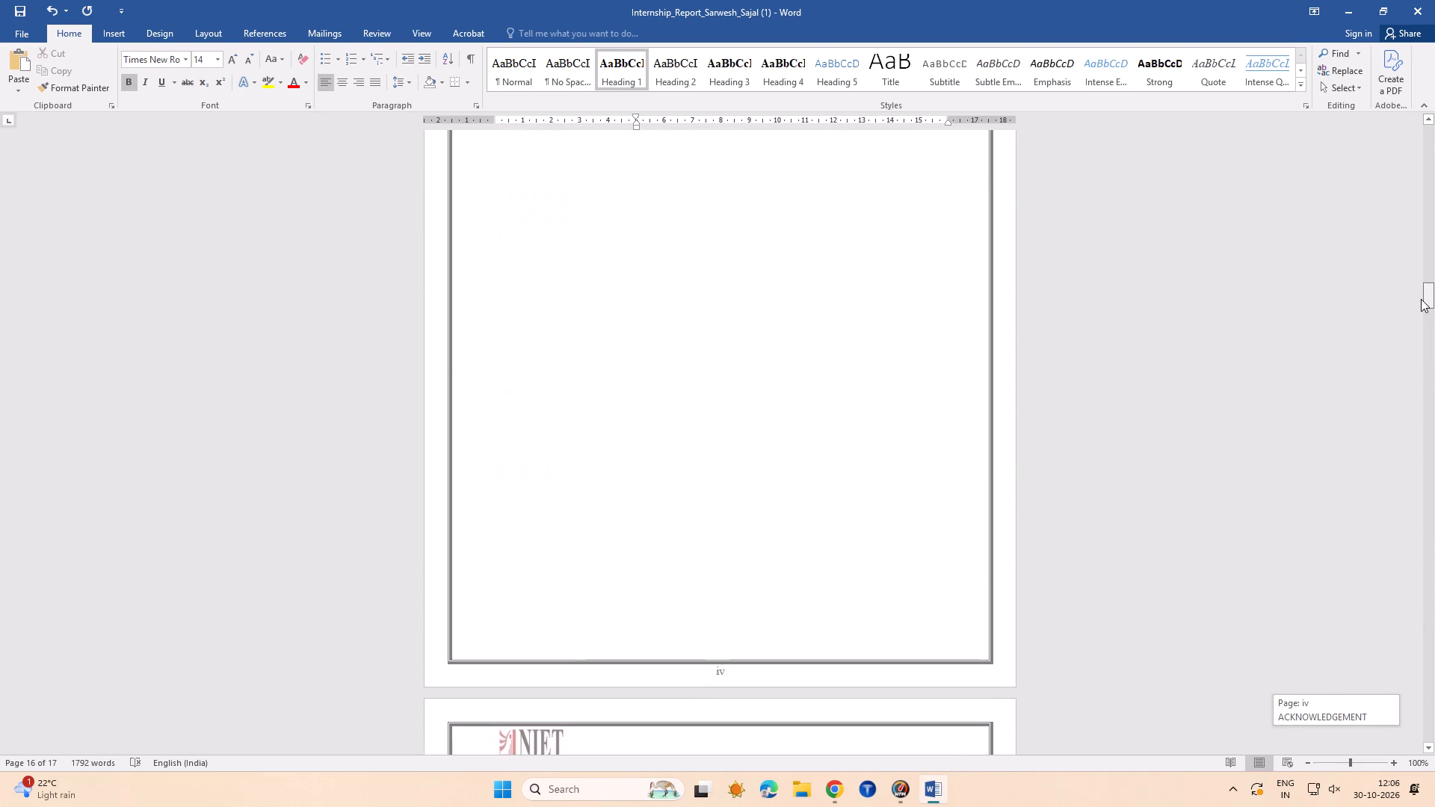
left_click_drag(1421, 299, 1430, 288)
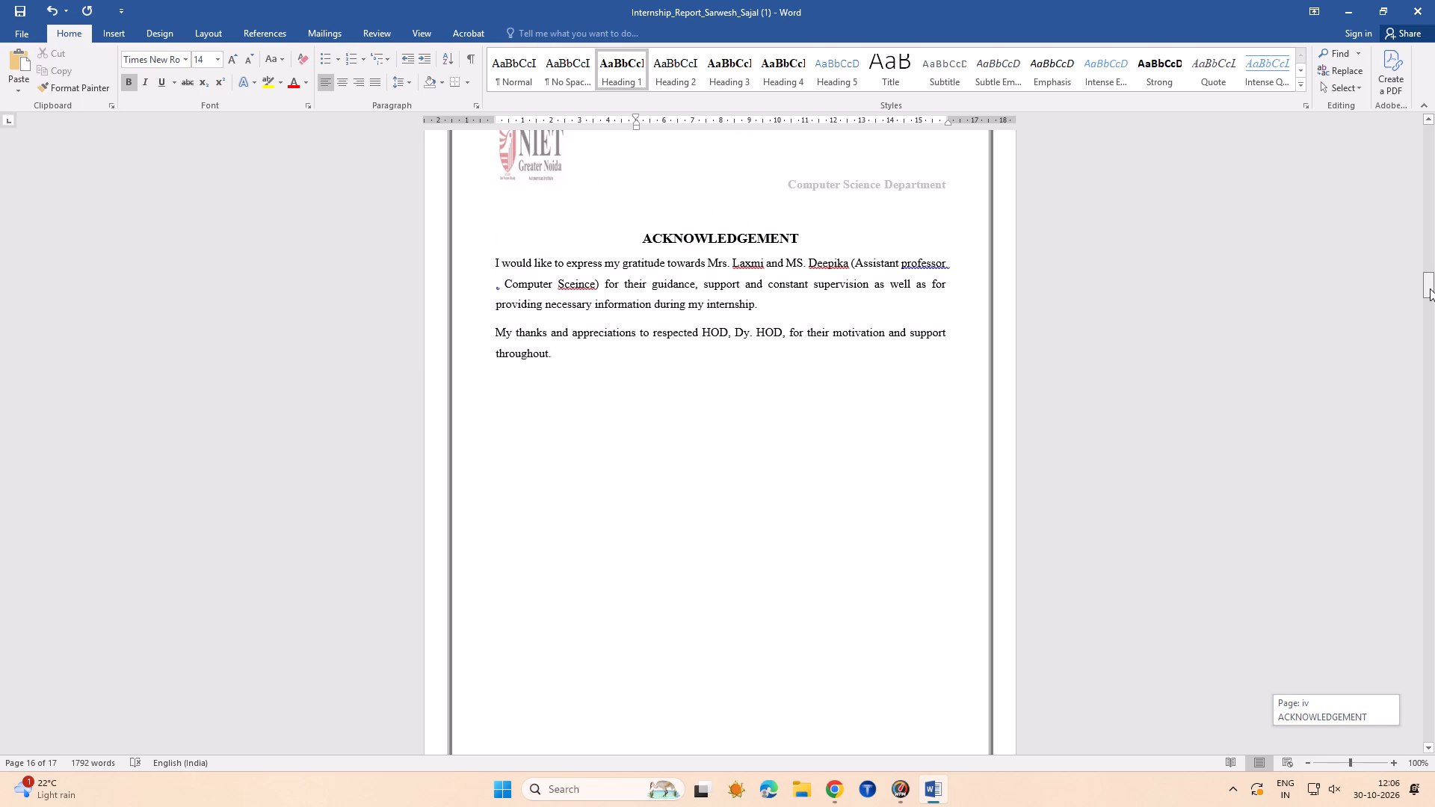
left_click_drag(1430, 288, 1430, 287)
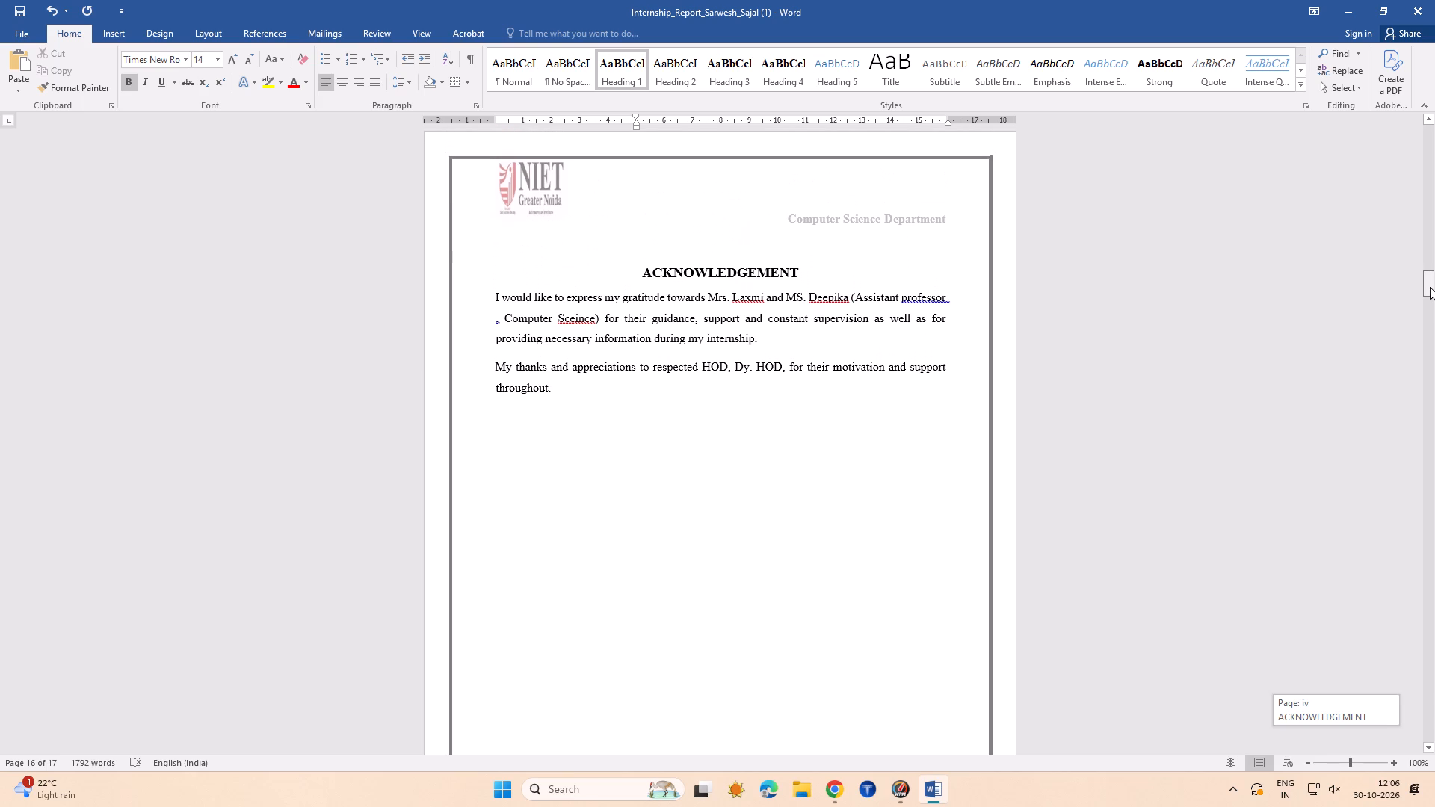
left_click_drag(1430, 287, 1434, 252)
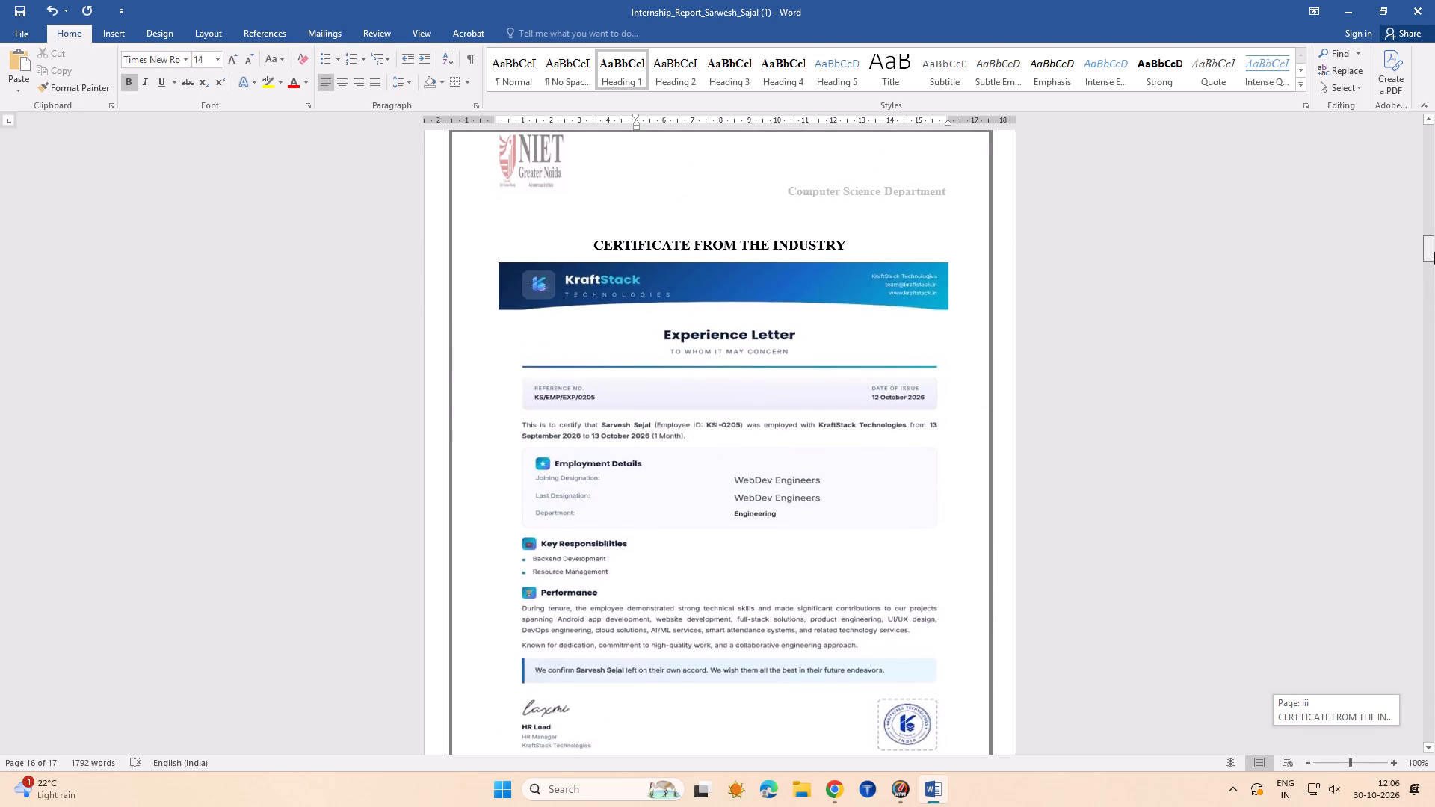
left_click_drag(1434, 252, 1434, 216)
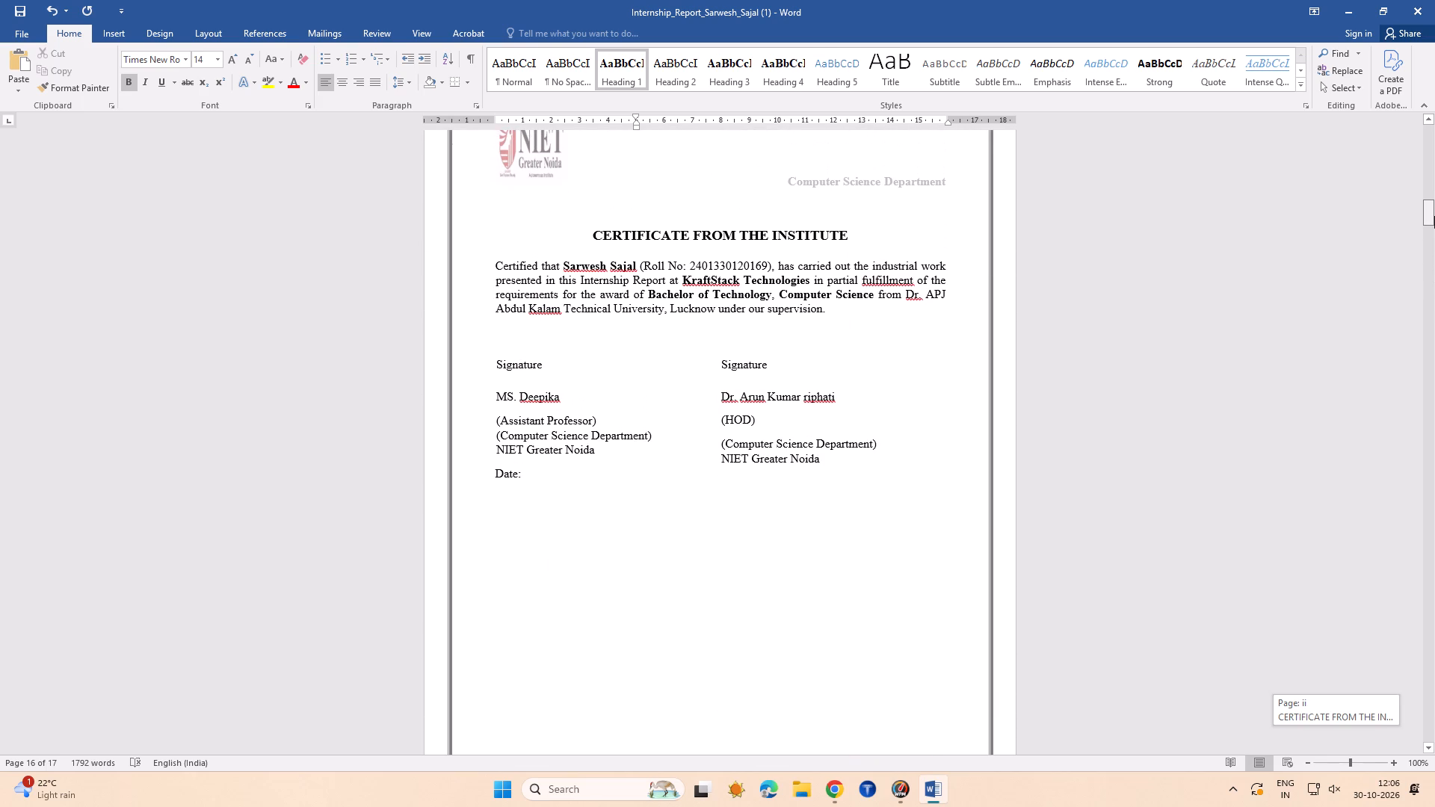
left_click_drag(1434, 216, 1434, 189)
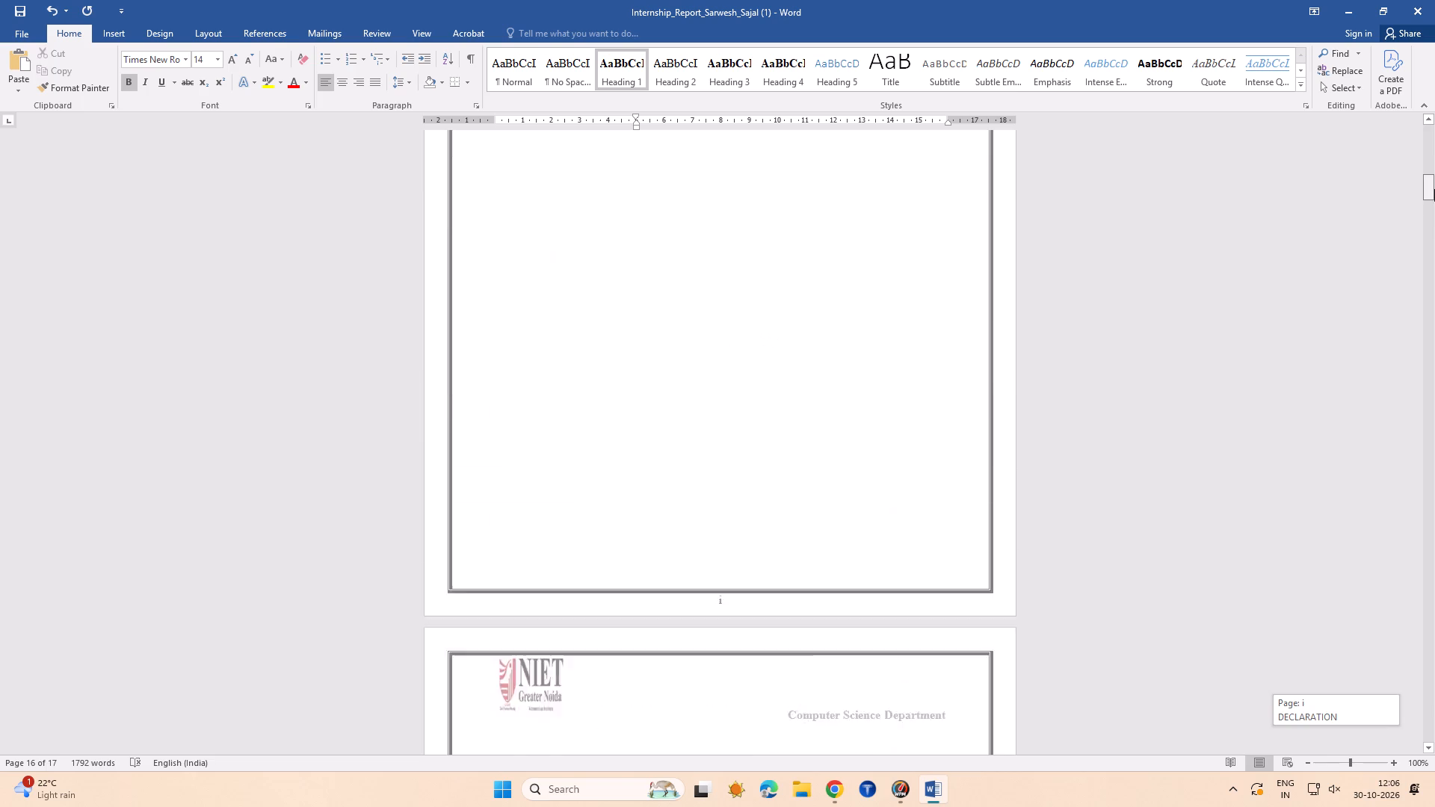
left_click_drag(1434, 189, 1434, 134)
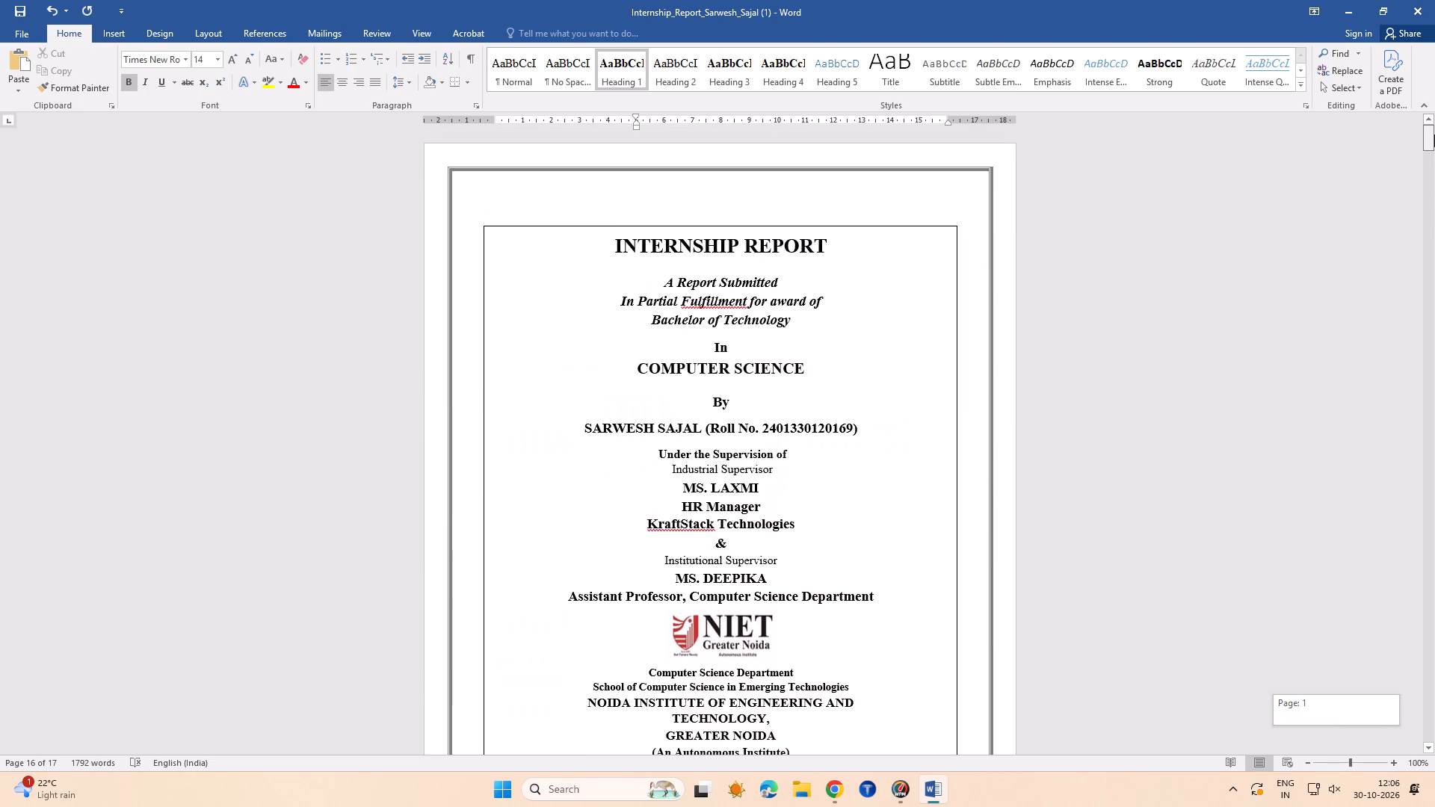
left_click_drag(1434, 134, 1434, 146)
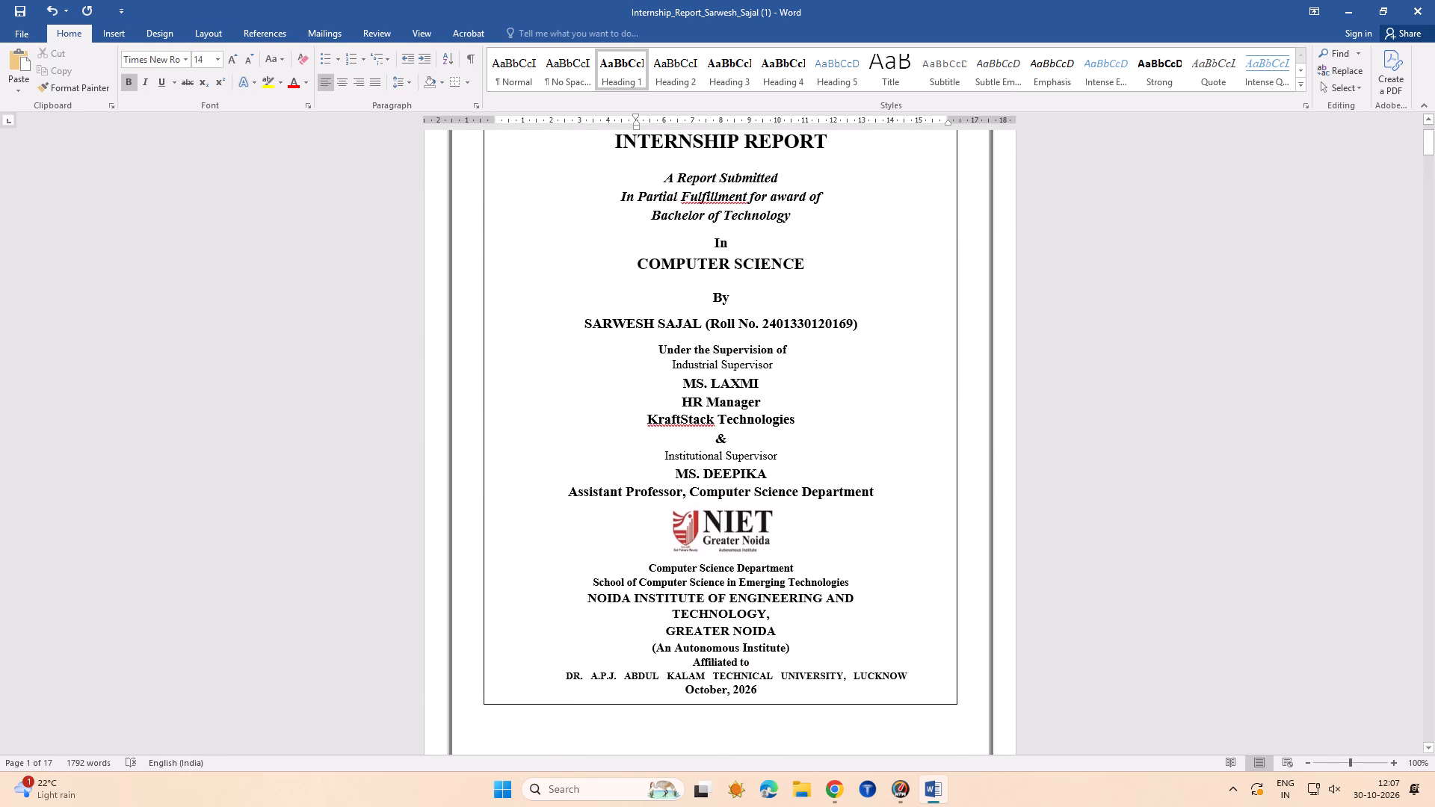
Check the cover page's supervisor and institute details and the declaration page that follows it.
scroll(682, 350, "up", 2)
scroll(682, 350, "down", 11)
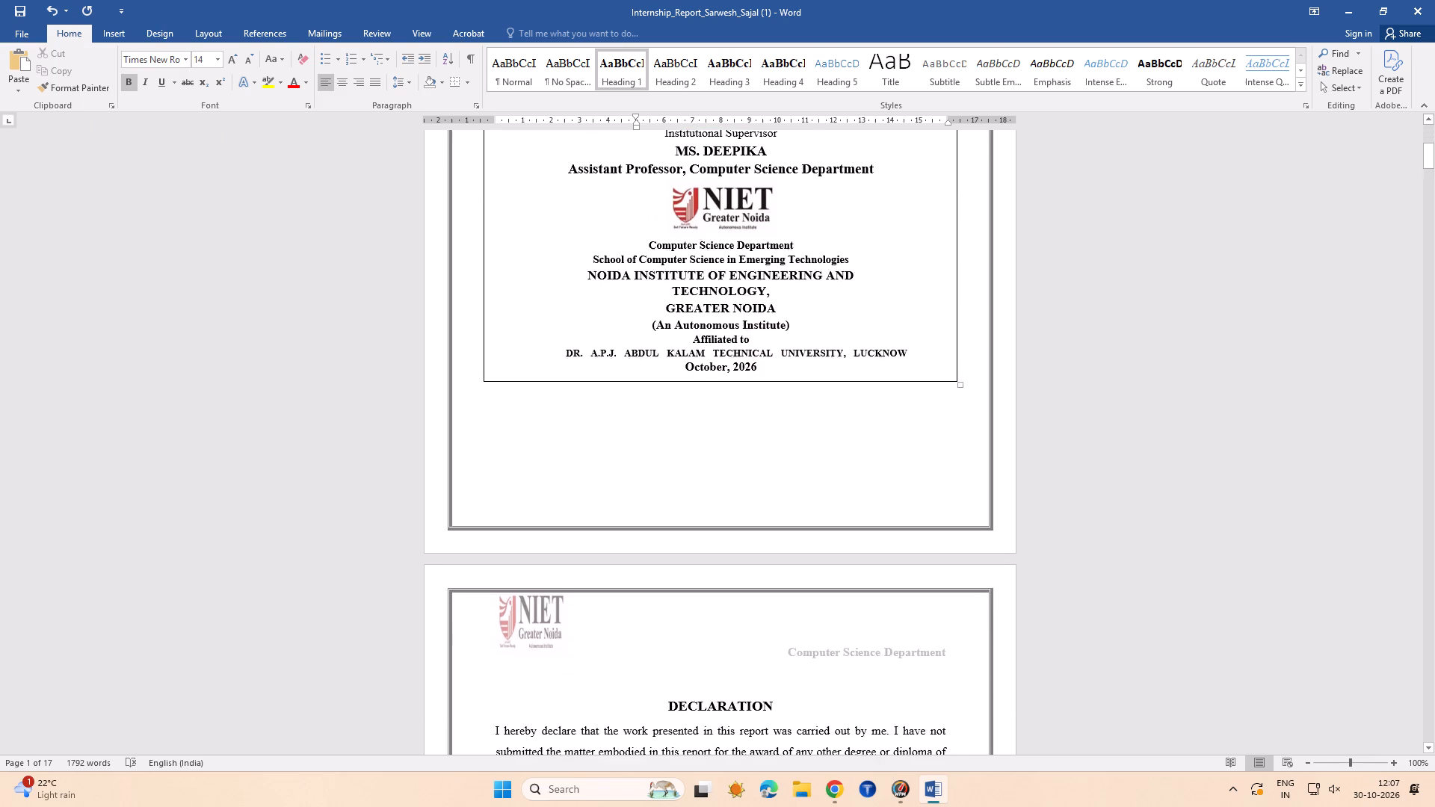
scroll(682, 350, "down", 8)
scroll(682, 350, "up", 1)
scroll(682, 350, "down", 7)
scroll(682, 350, "up", 1)
scroll(682, 350, "down", 2)
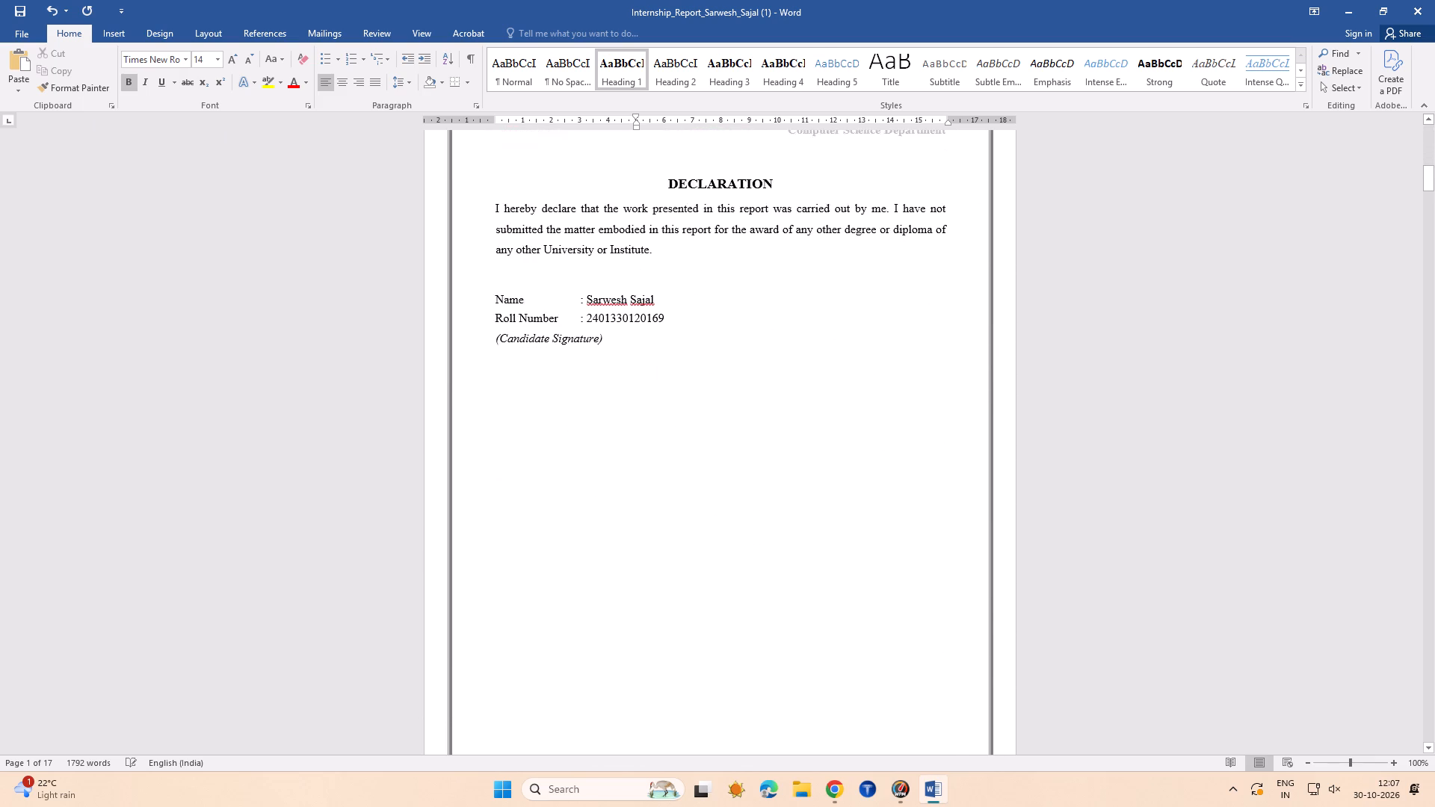
scroll(682, 350, "up", 8)
scroll(682, 350, "down", 1)
scroll(682, 350, "up", 15)
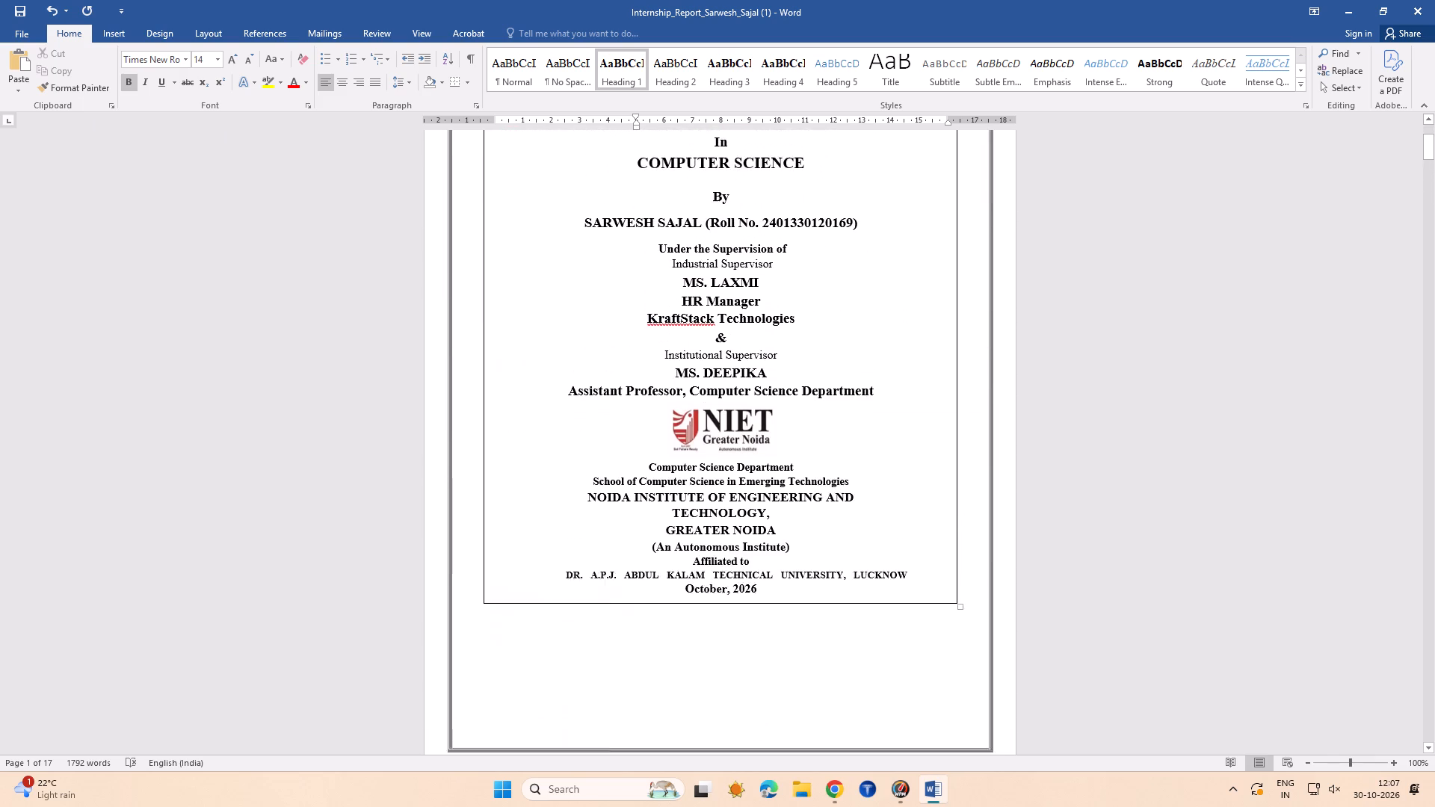
scroll(682, 350, "up", 7)
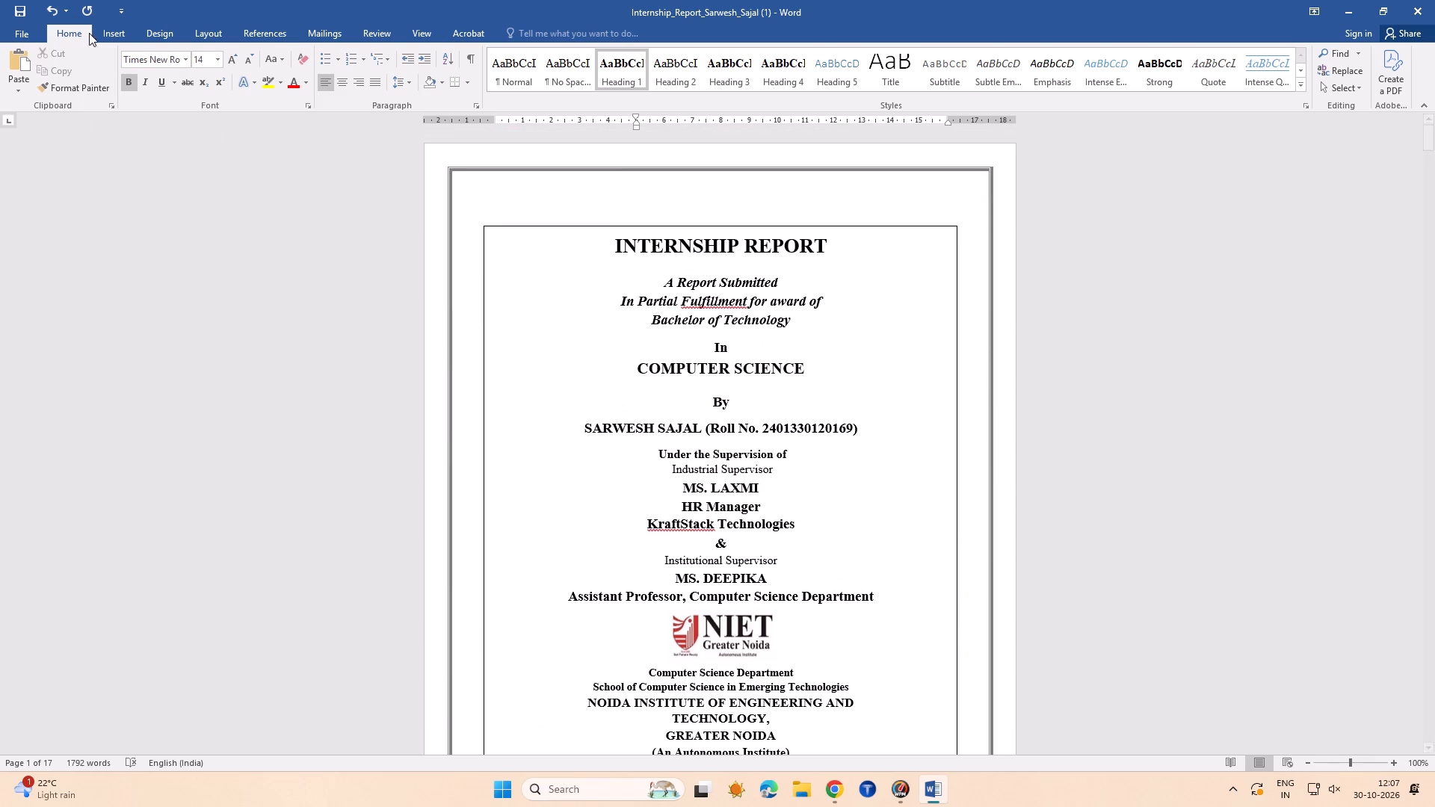
Save a copy of the report to the Desktop as a Word document named finalinternship.
left_click(9, 37)
left_click(50, 185)
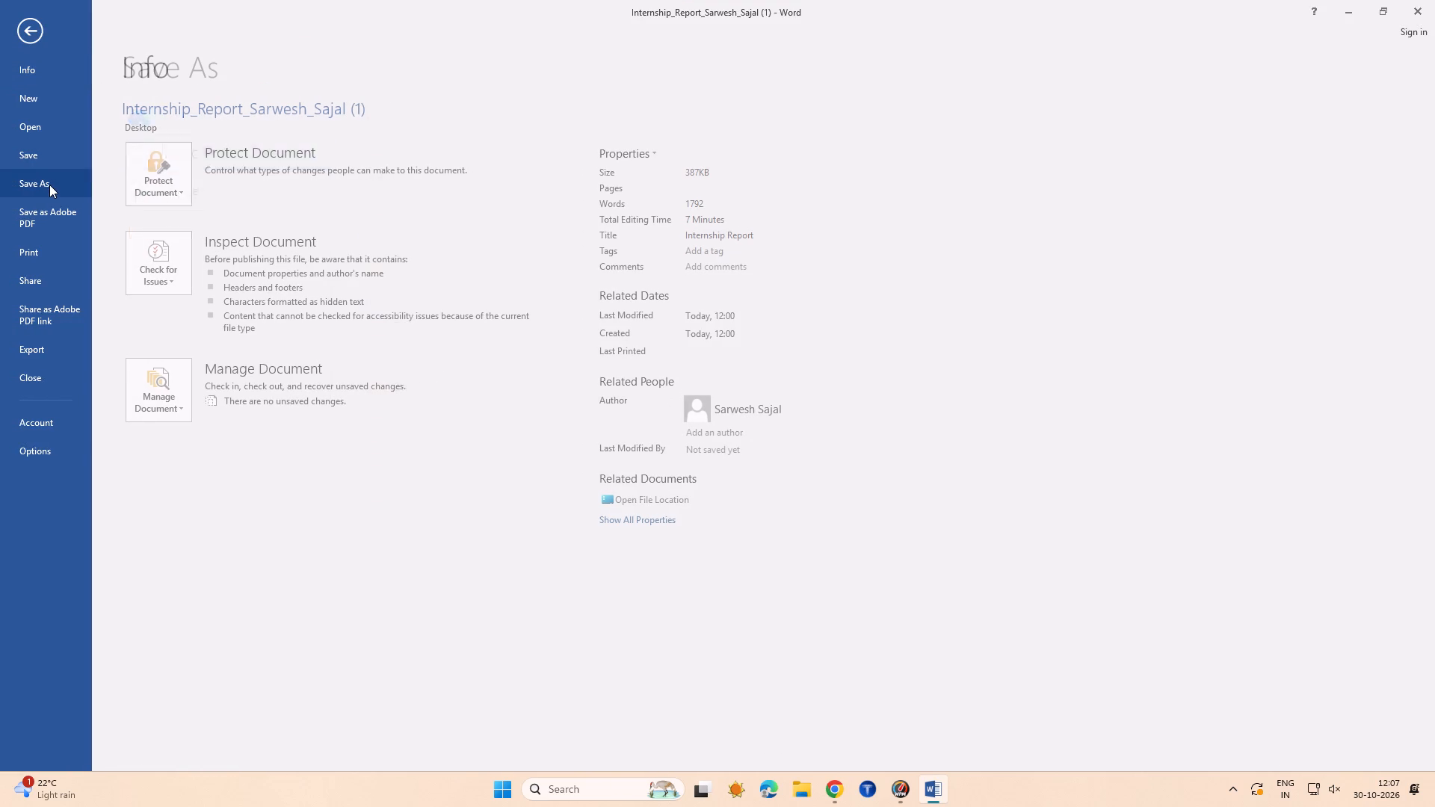
left_click(504, 157)
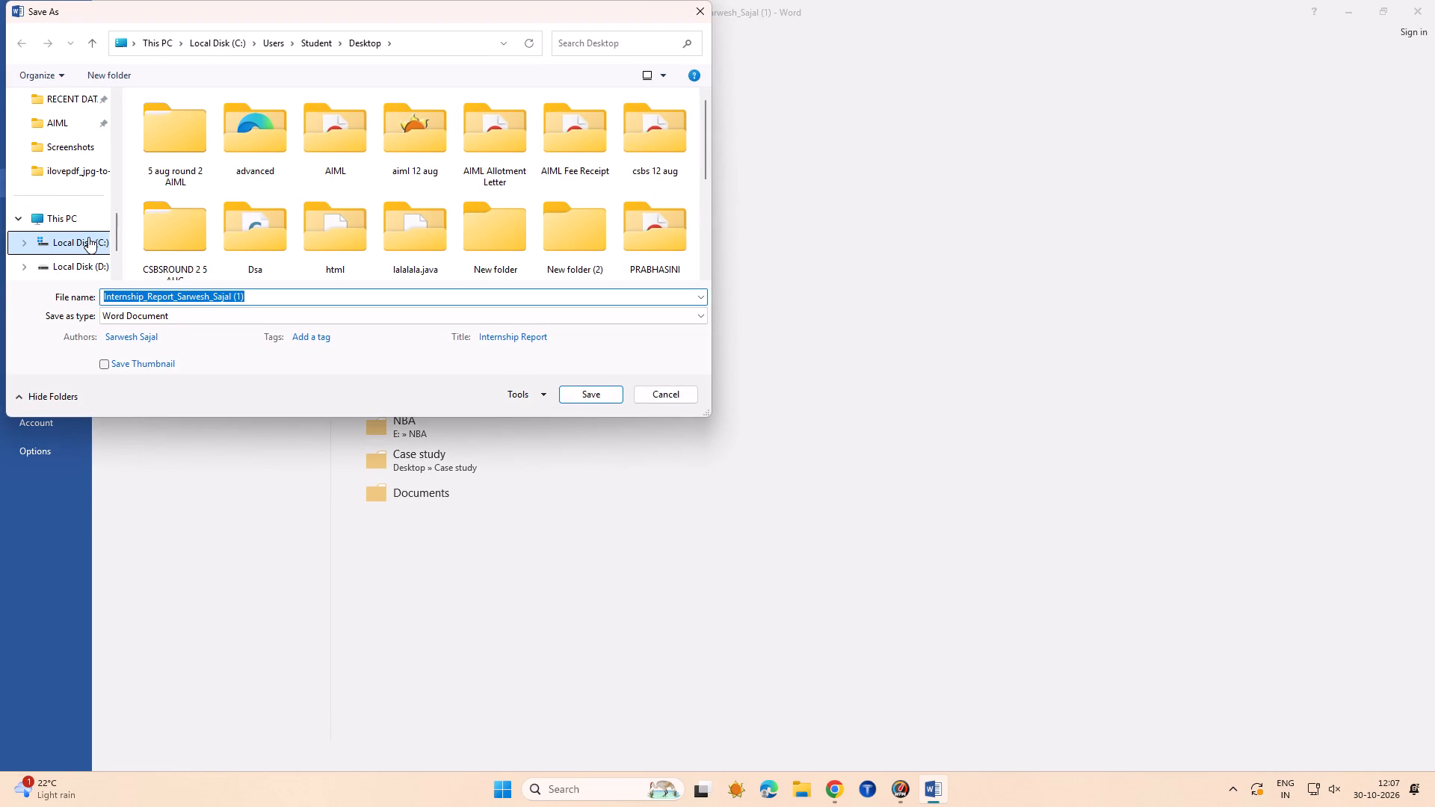
scroll(63, 168, "down", 1)
scroll(63, 168, "up", 3)
scroll(63, 145, "down", 1)
scroll(63, 145, "up", 5)
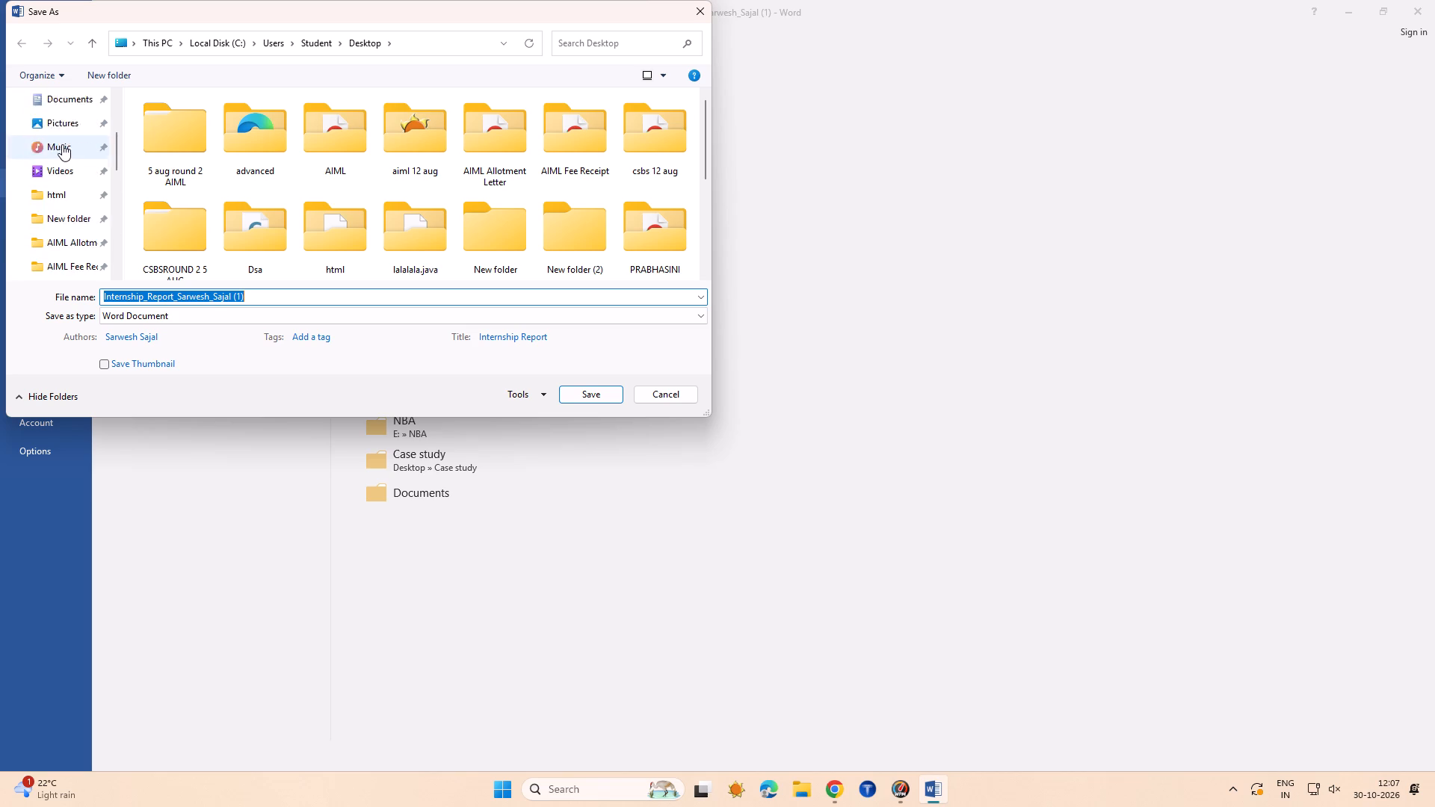
scroll(62, 144, "up", 3)
left_click(65, 200)
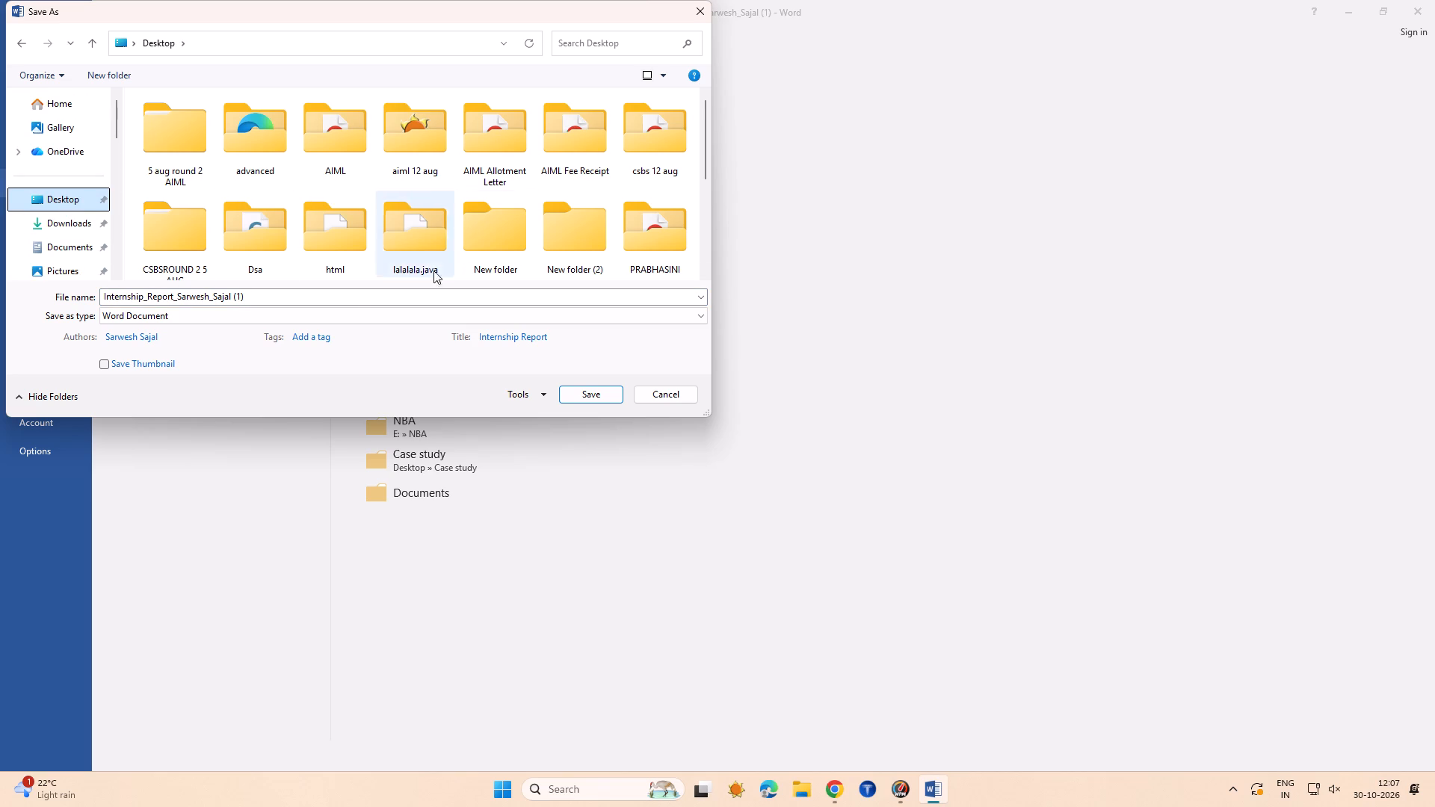
left_click(358, 293)
left_click(358, 293)
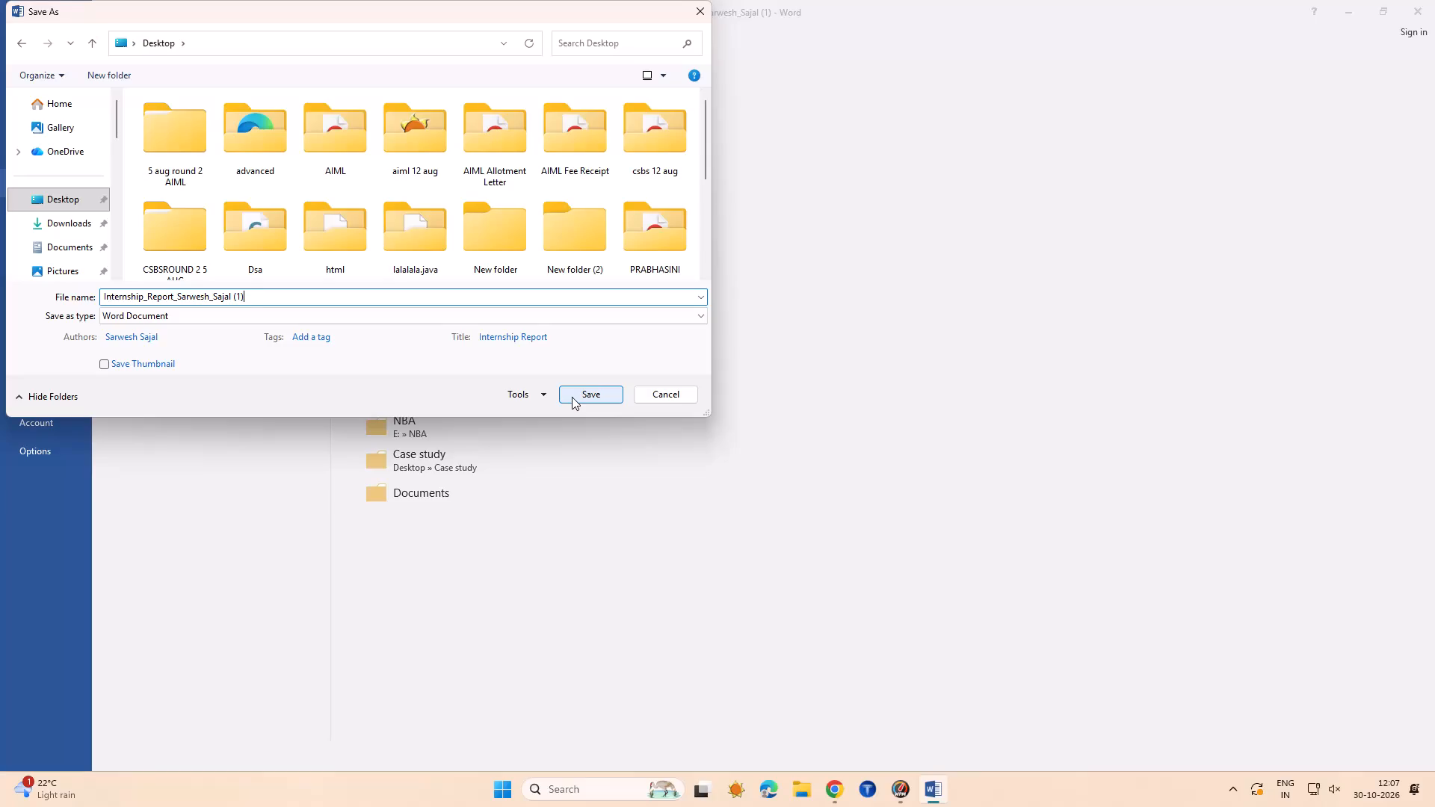
left_click_drag(277, 292, 103, 281)
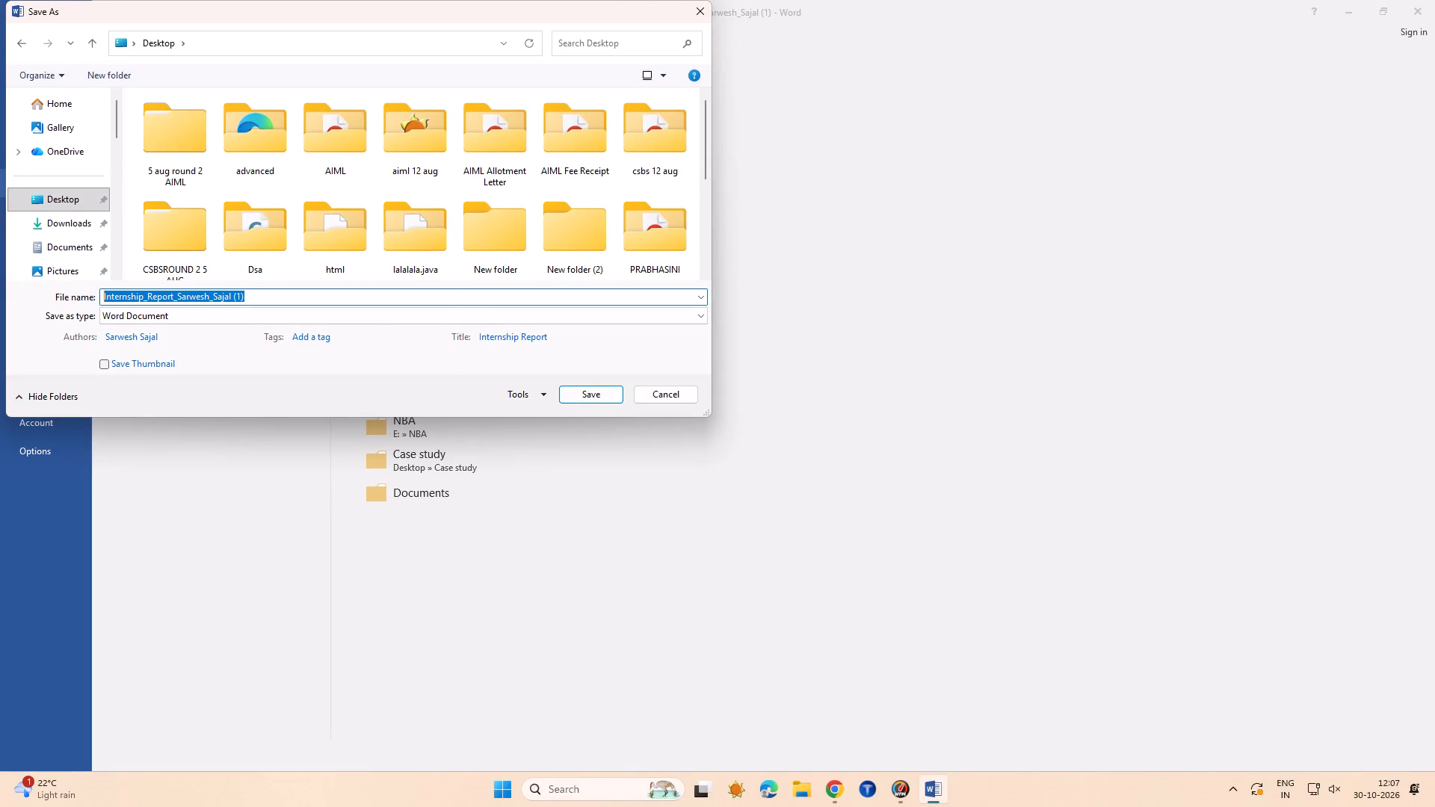
left_click_drag(103, 281, 102, 281)
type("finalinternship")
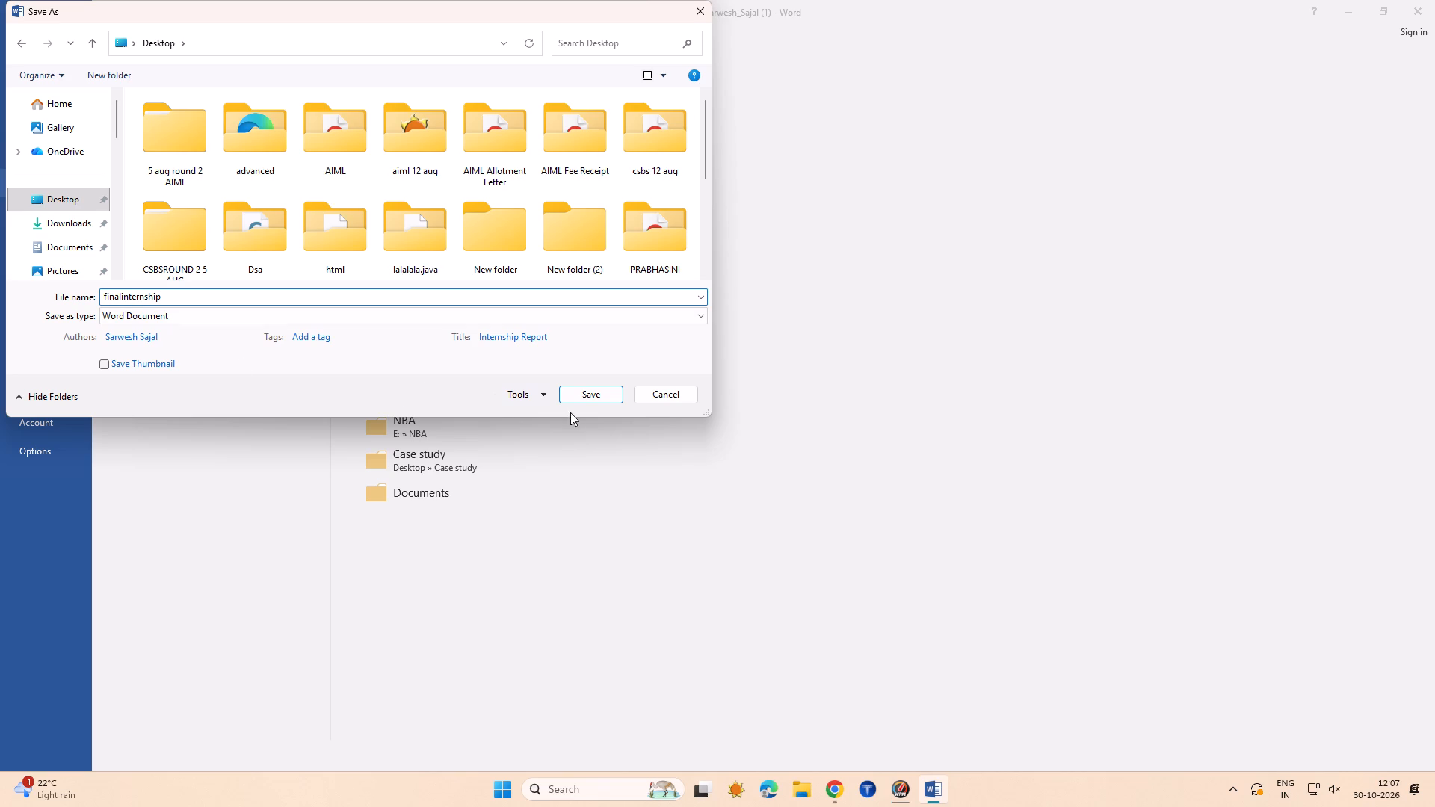
Complete saving the report to the Desktop as a Word document named finalinternship.
left_click(573, 400)
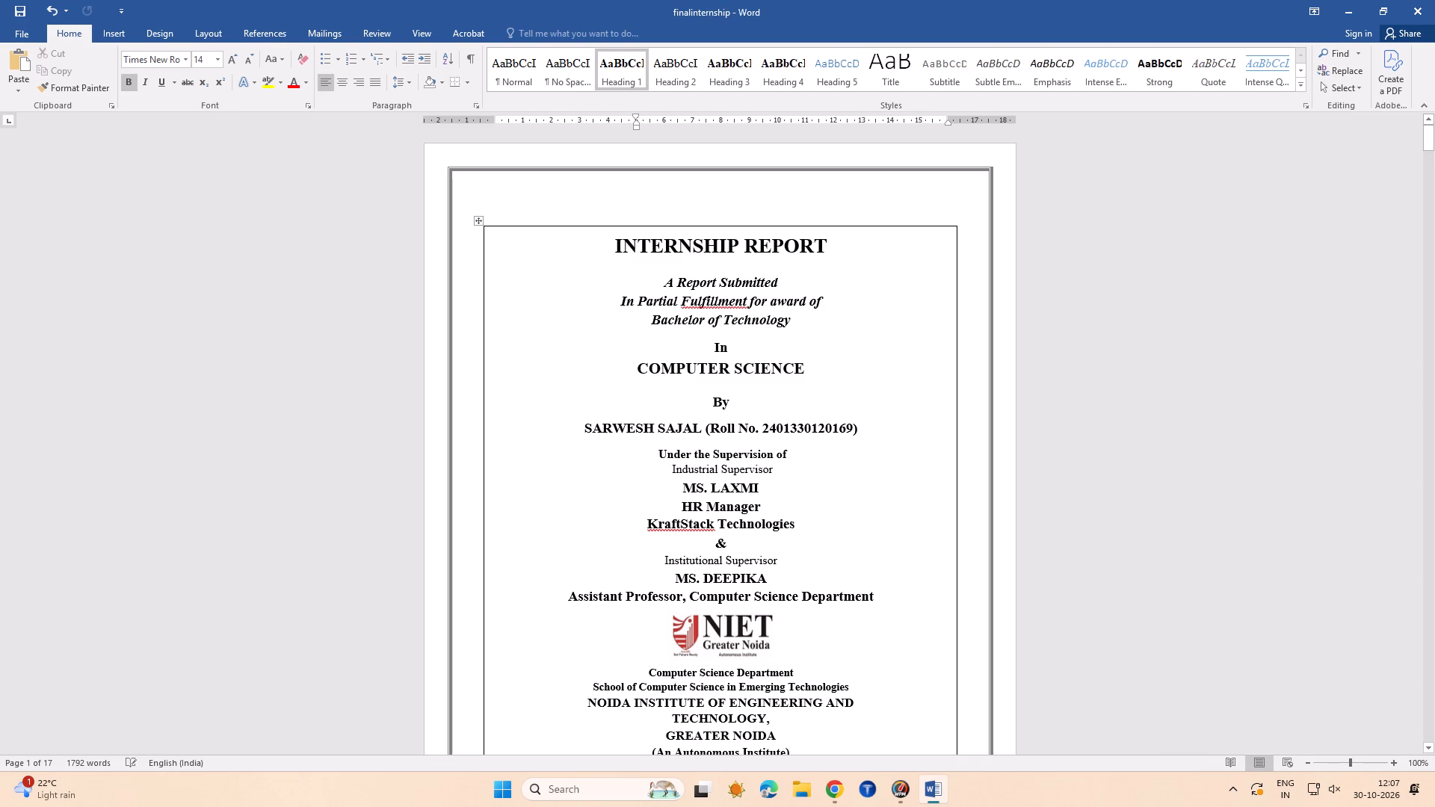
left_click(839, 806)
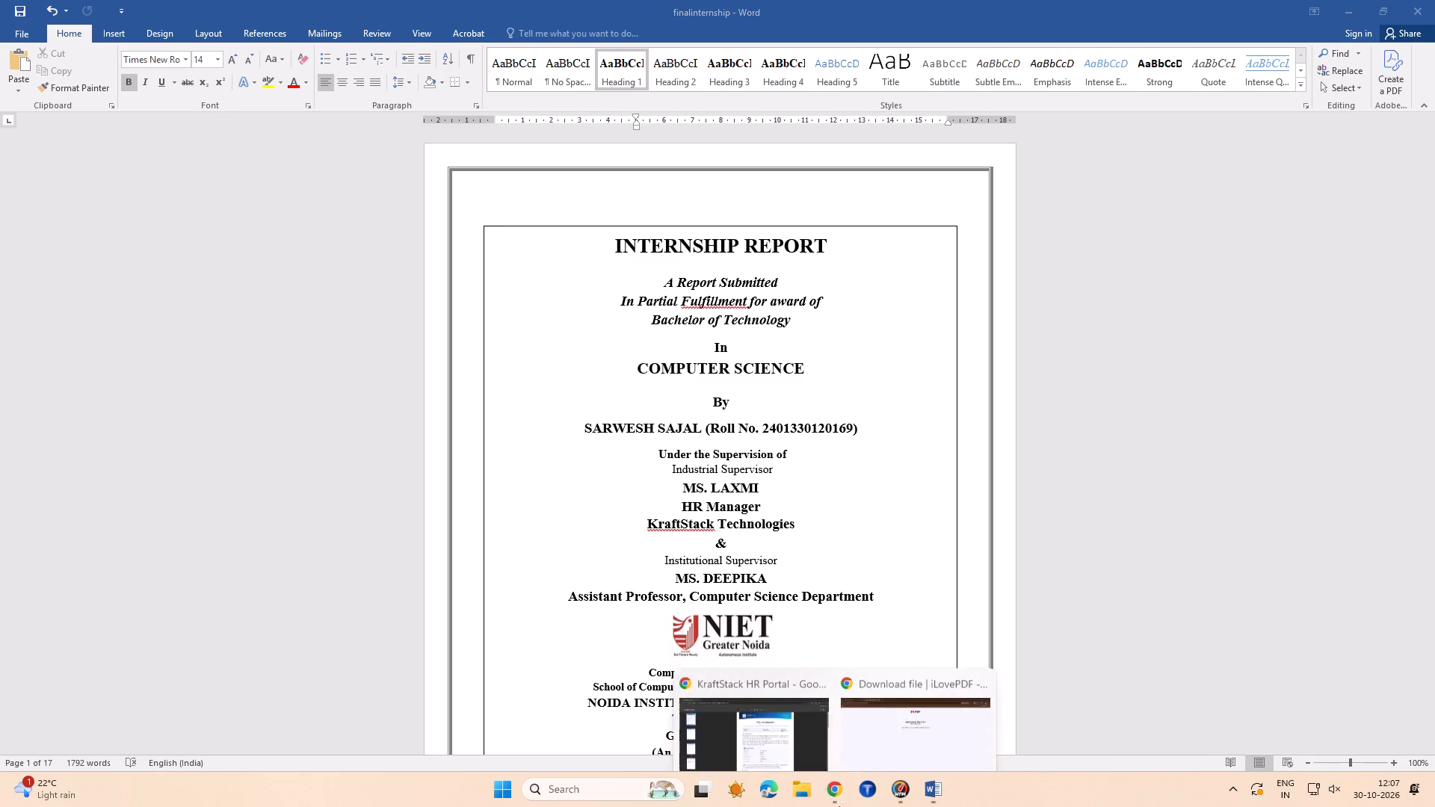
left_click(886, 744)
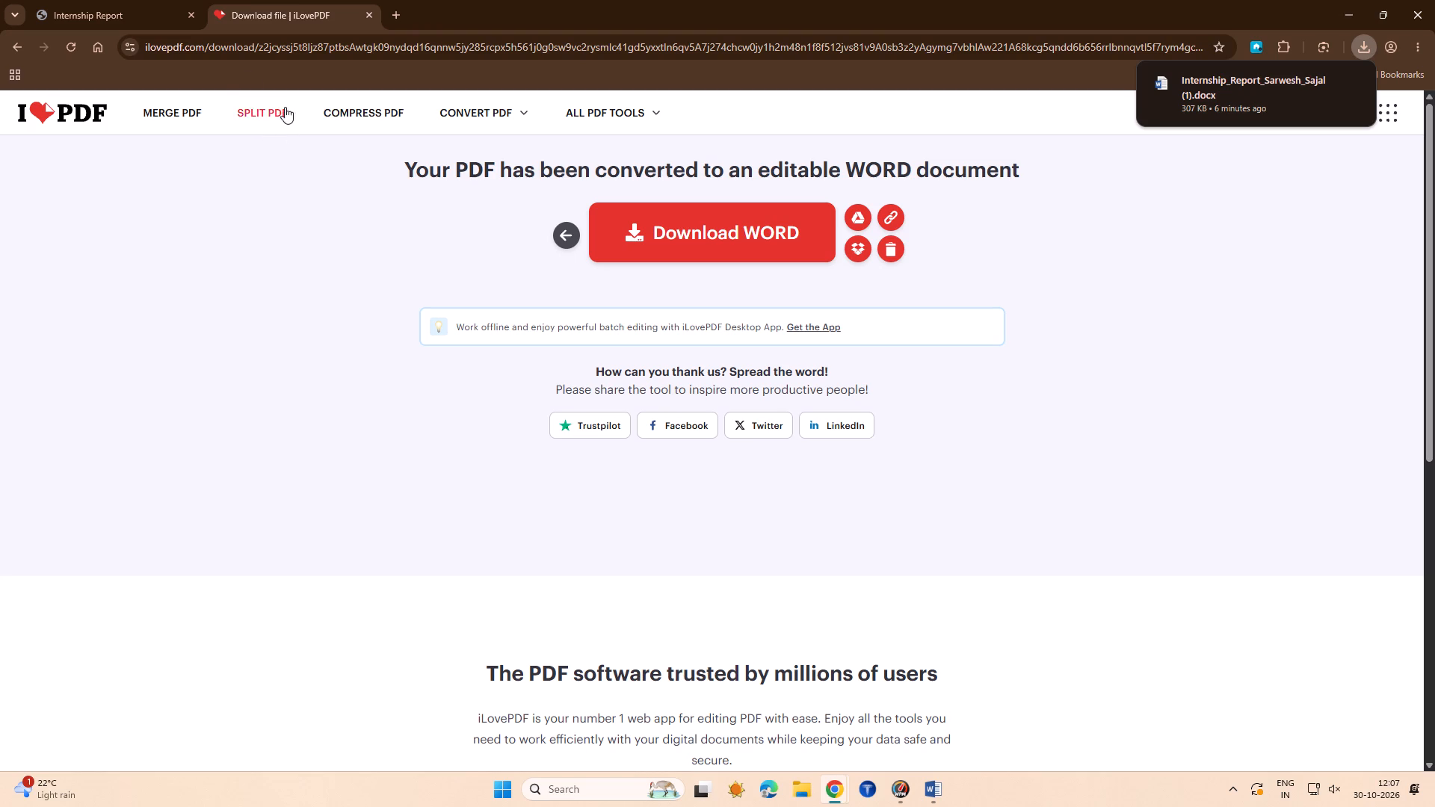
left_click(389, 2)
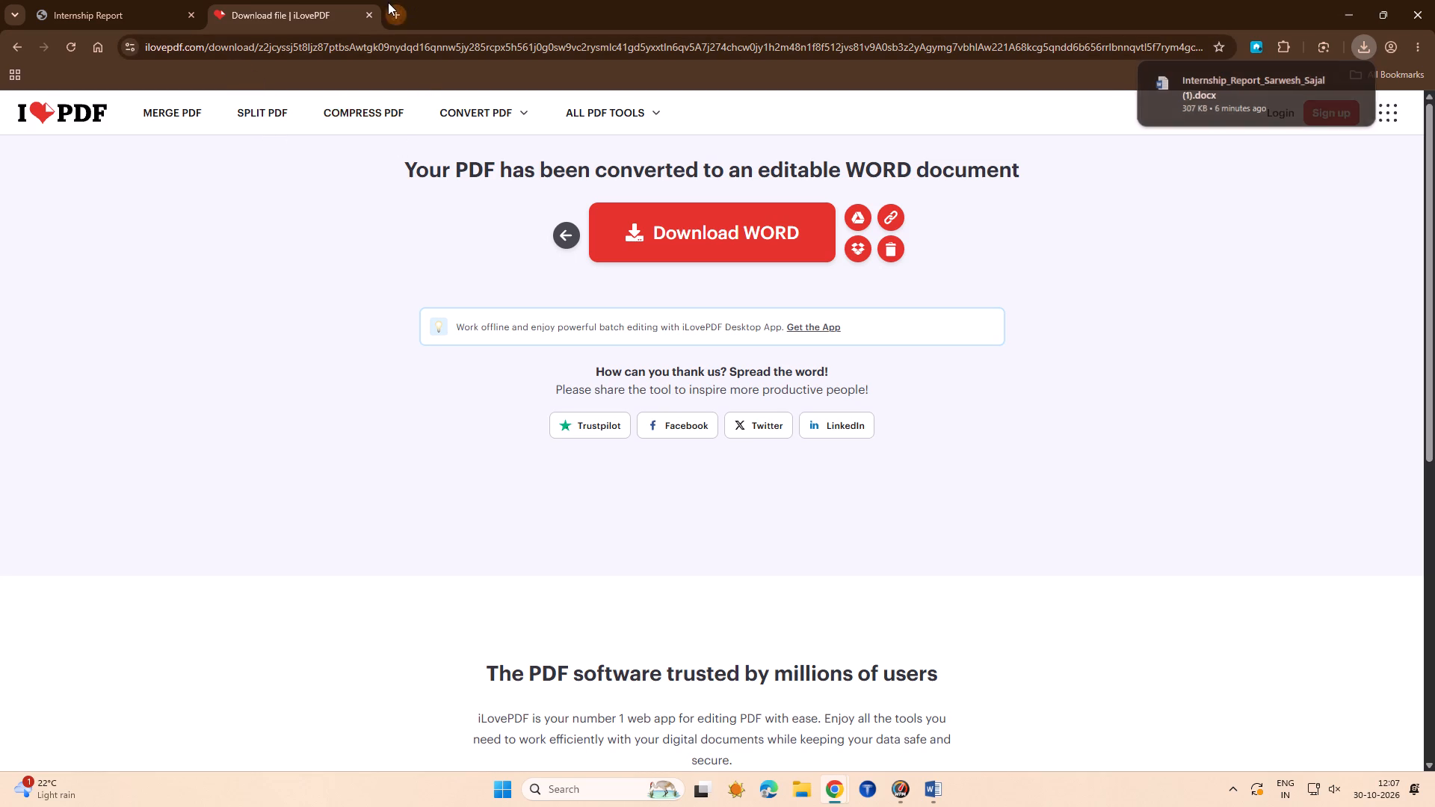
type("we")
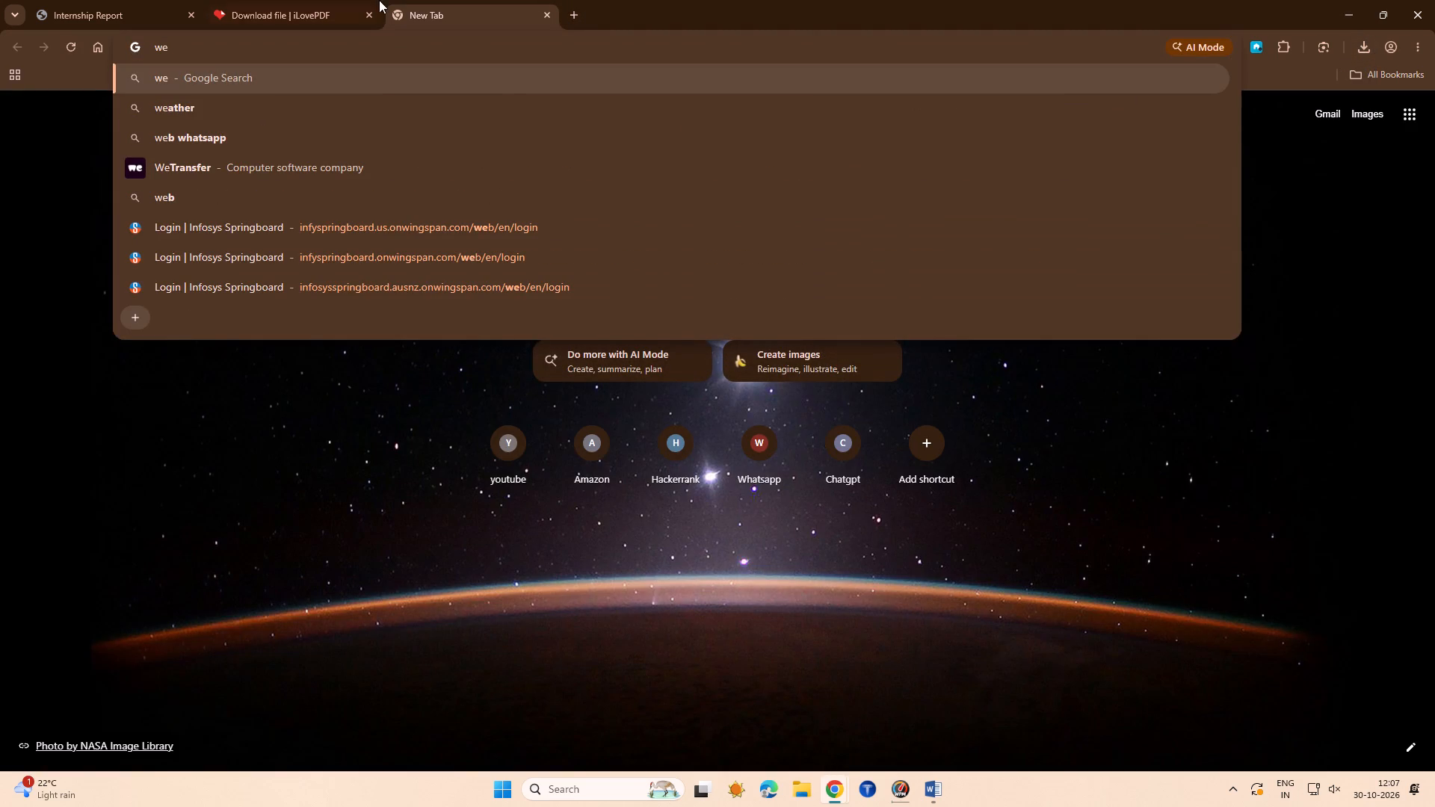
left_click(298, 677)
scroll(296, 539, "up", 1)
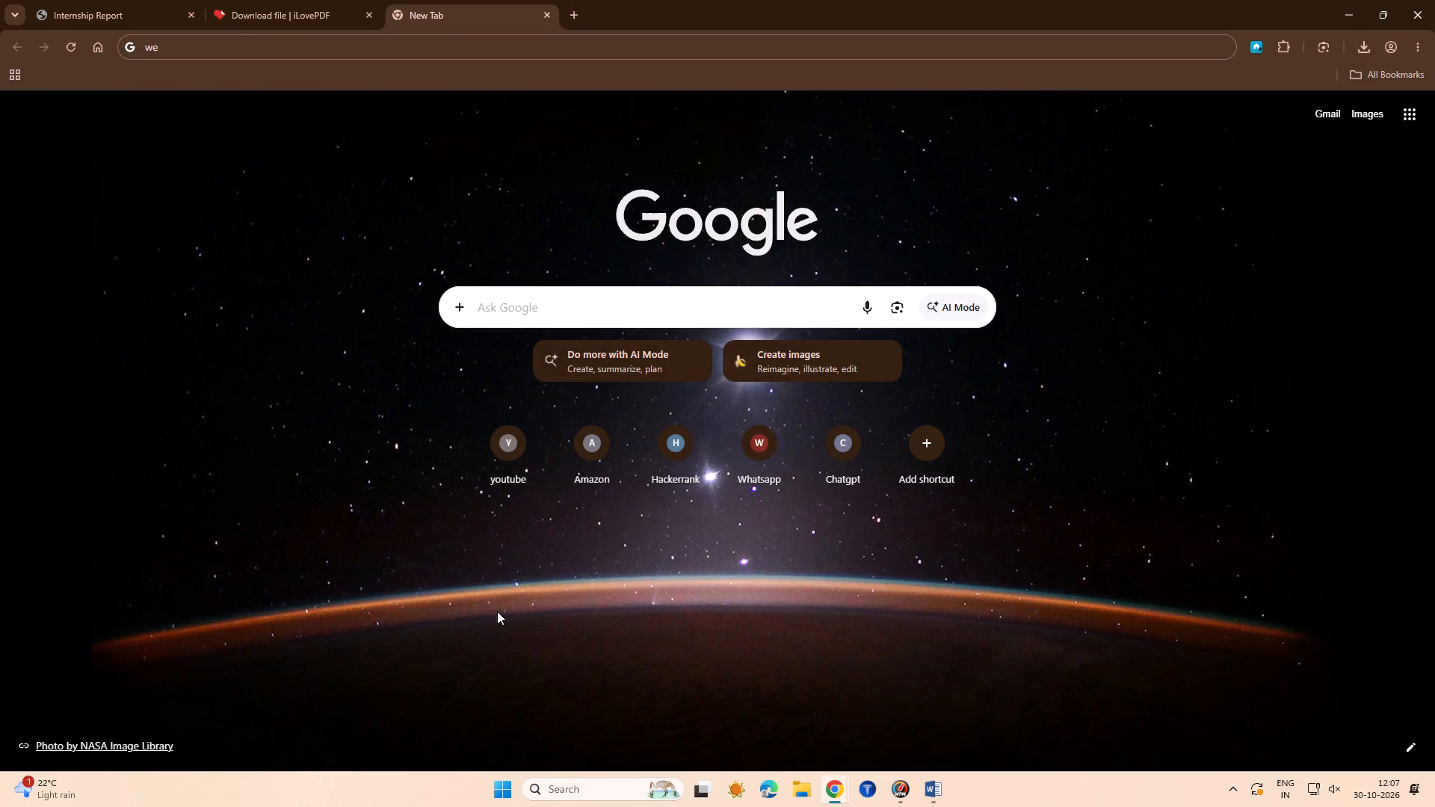
Switch to the Incognito Chrome window showing the offer letter and open WhatsApp Web in a new tab.
left_click(894, 744)
left_click(812, 727)
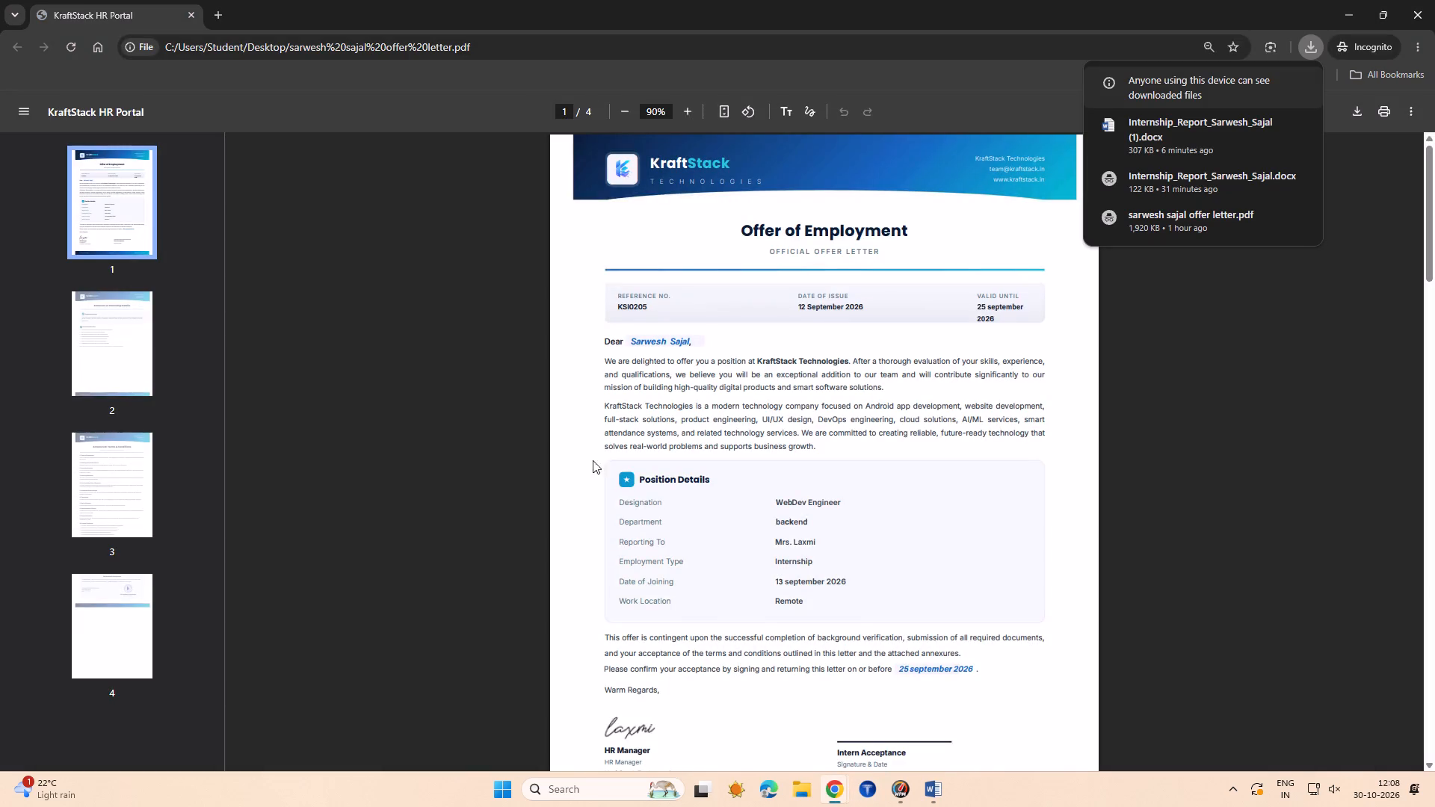
left_click(206, 2)
left_click(220, 15)
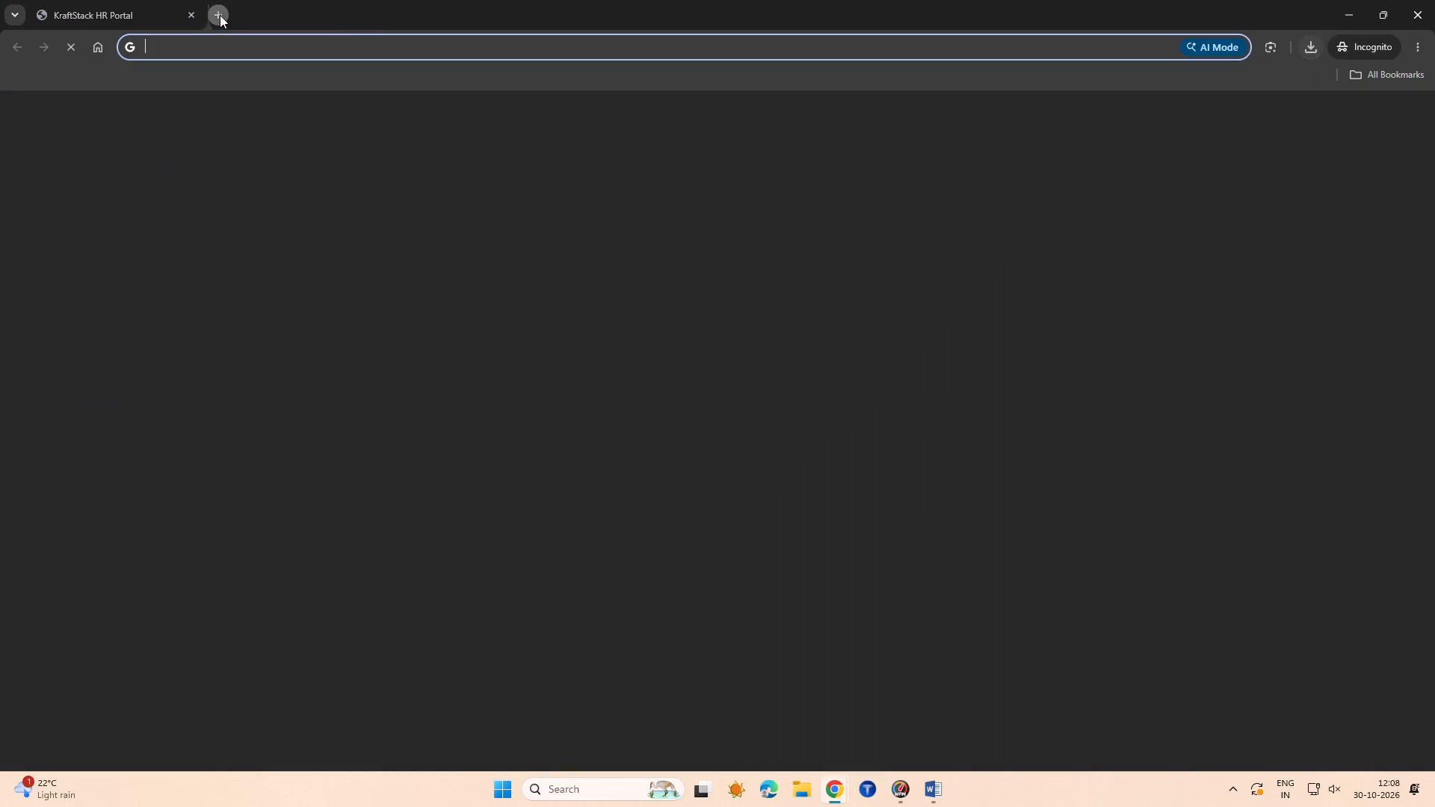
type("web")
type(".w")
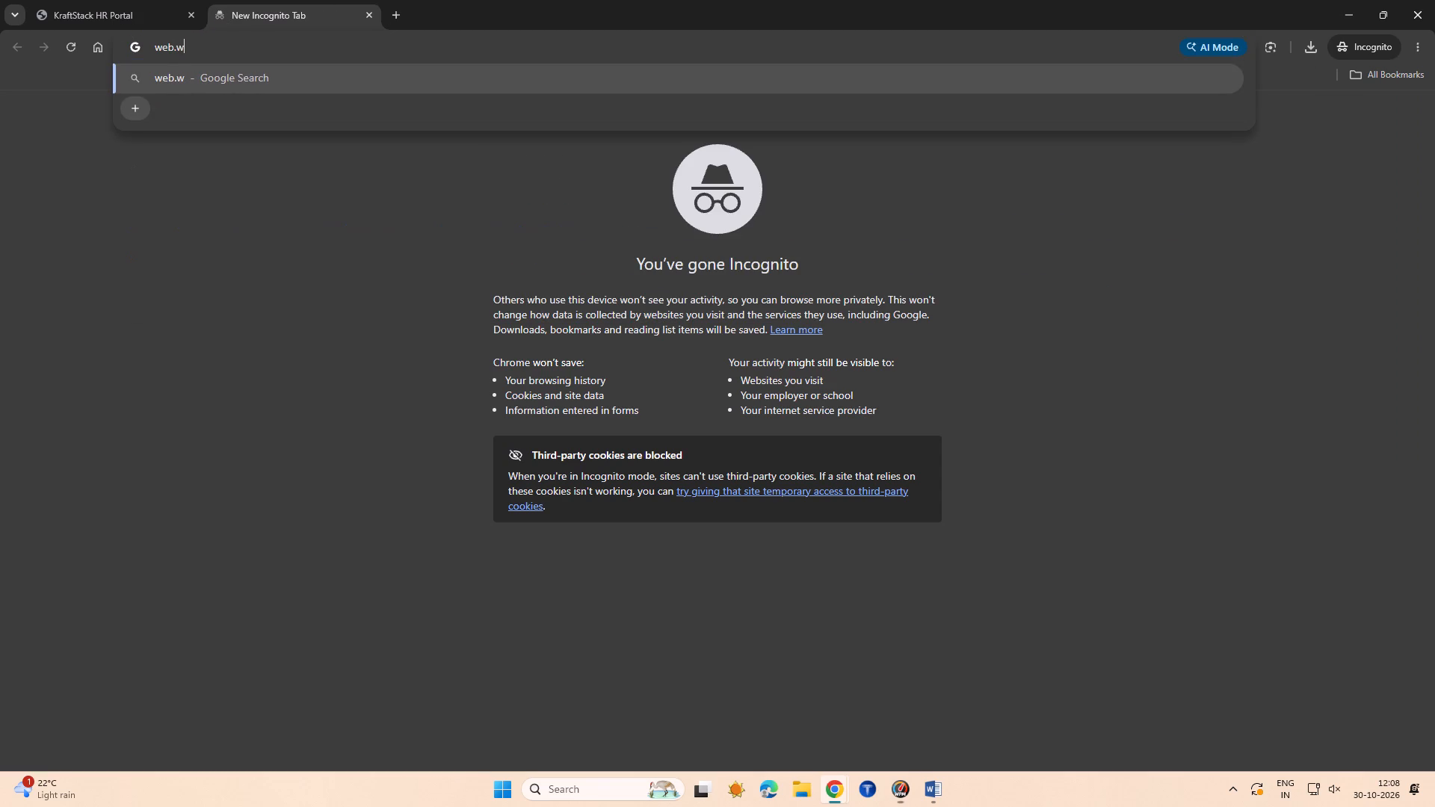
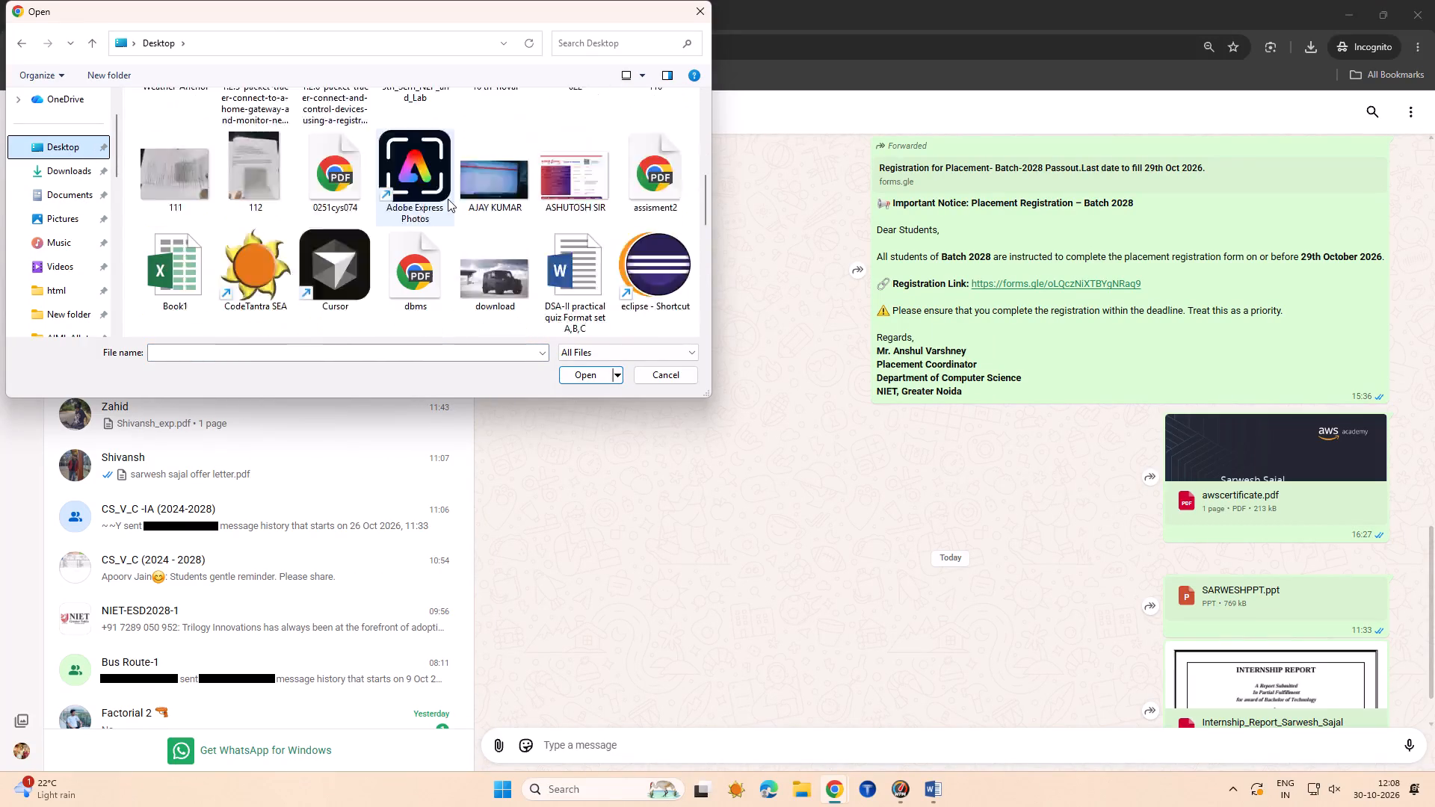
Select the finalinternship Word document on the Desktop as the file to attach to the WhatsApp chat.
scroll(448, 199, "down", 7)
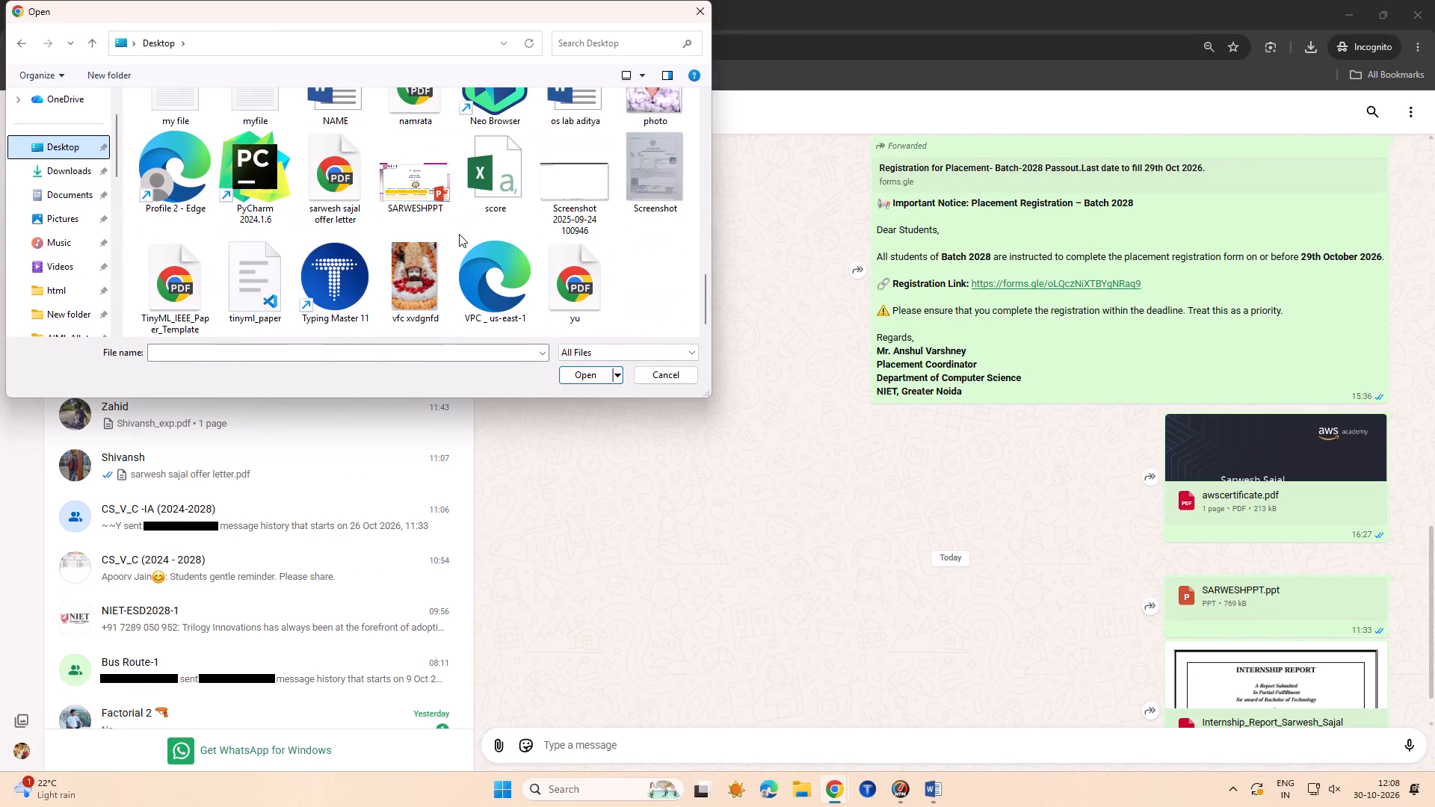
scroll(457, 235, "down", 3)
scroll(457, 235, "up", 2)
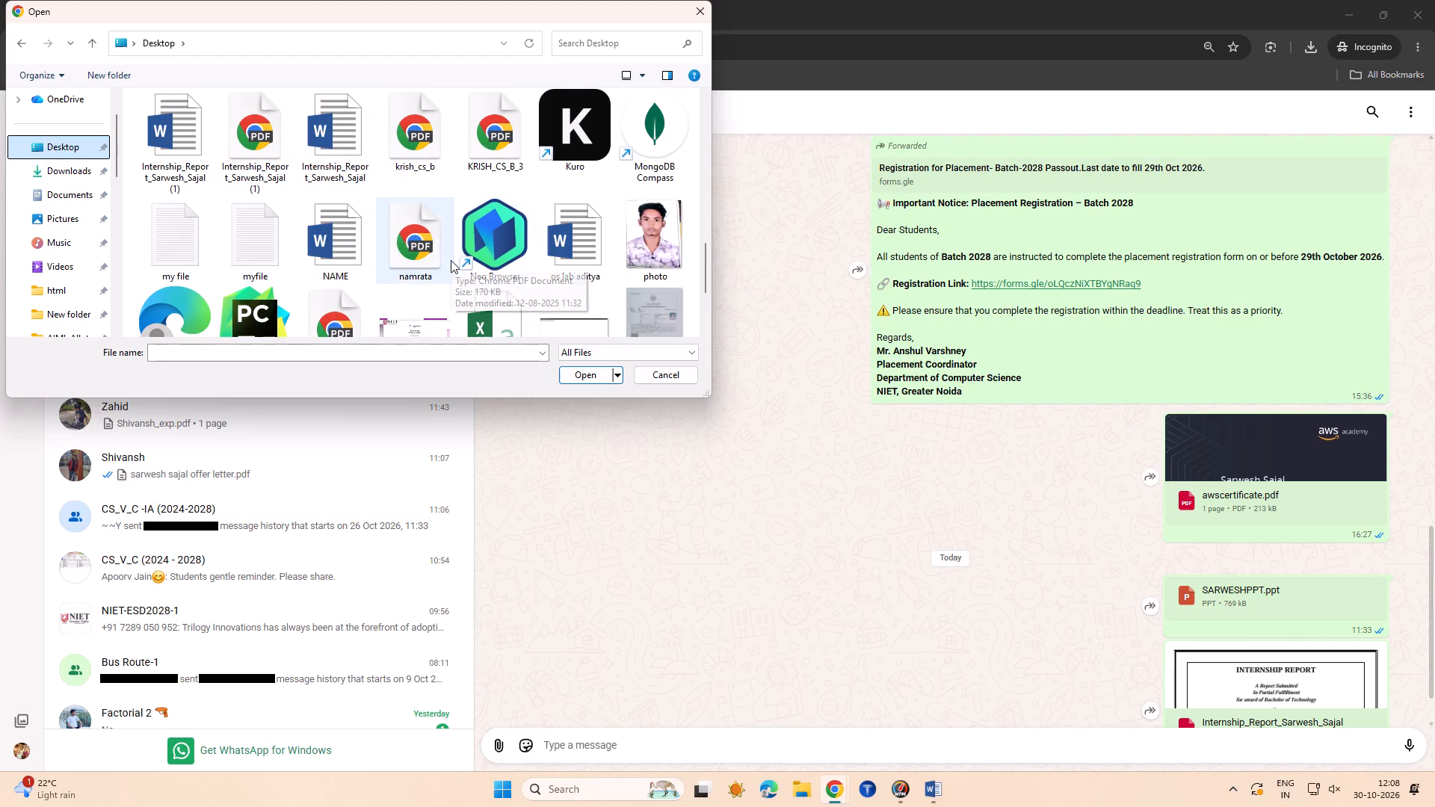
scroll(451, 260, "up", 2)
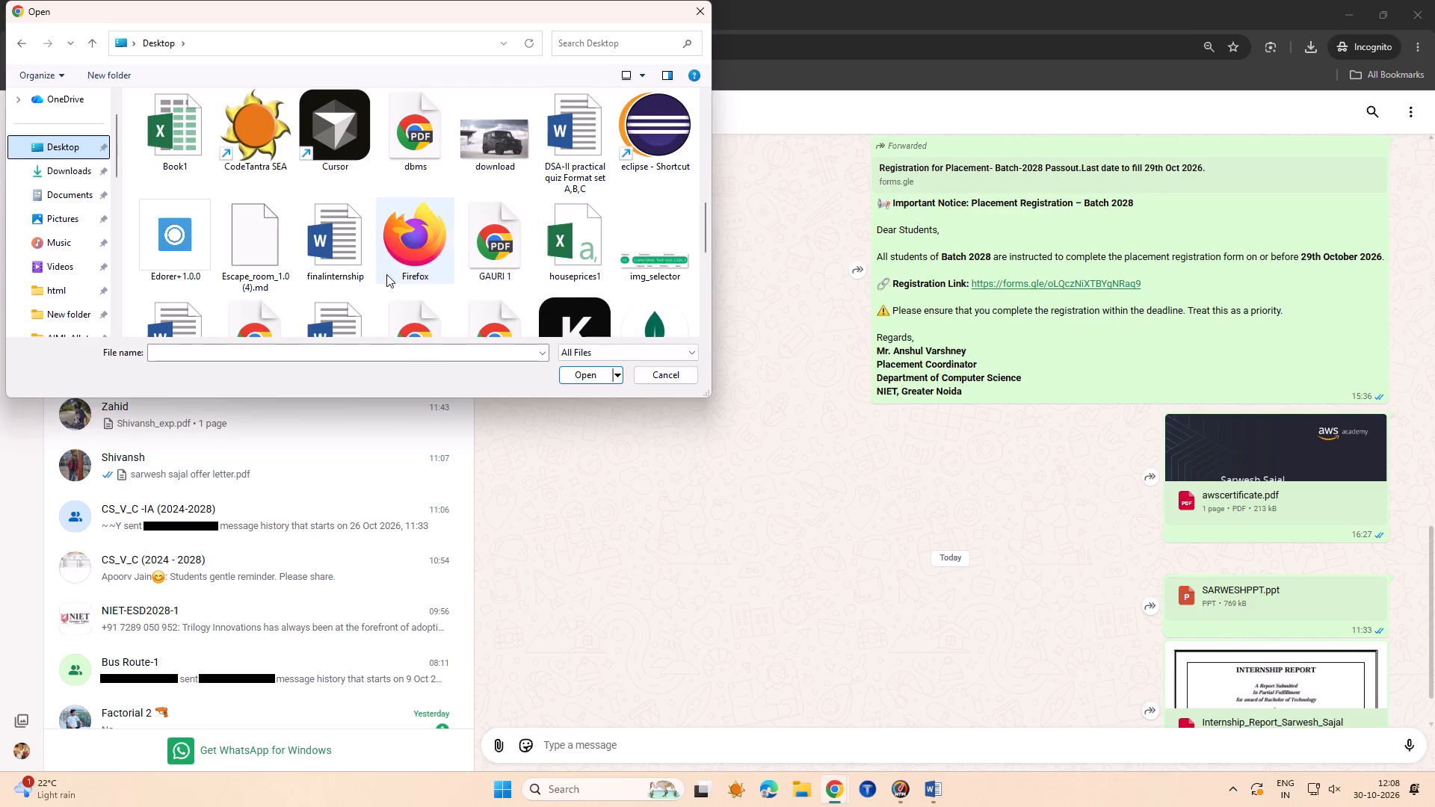
left_click(326, 242)
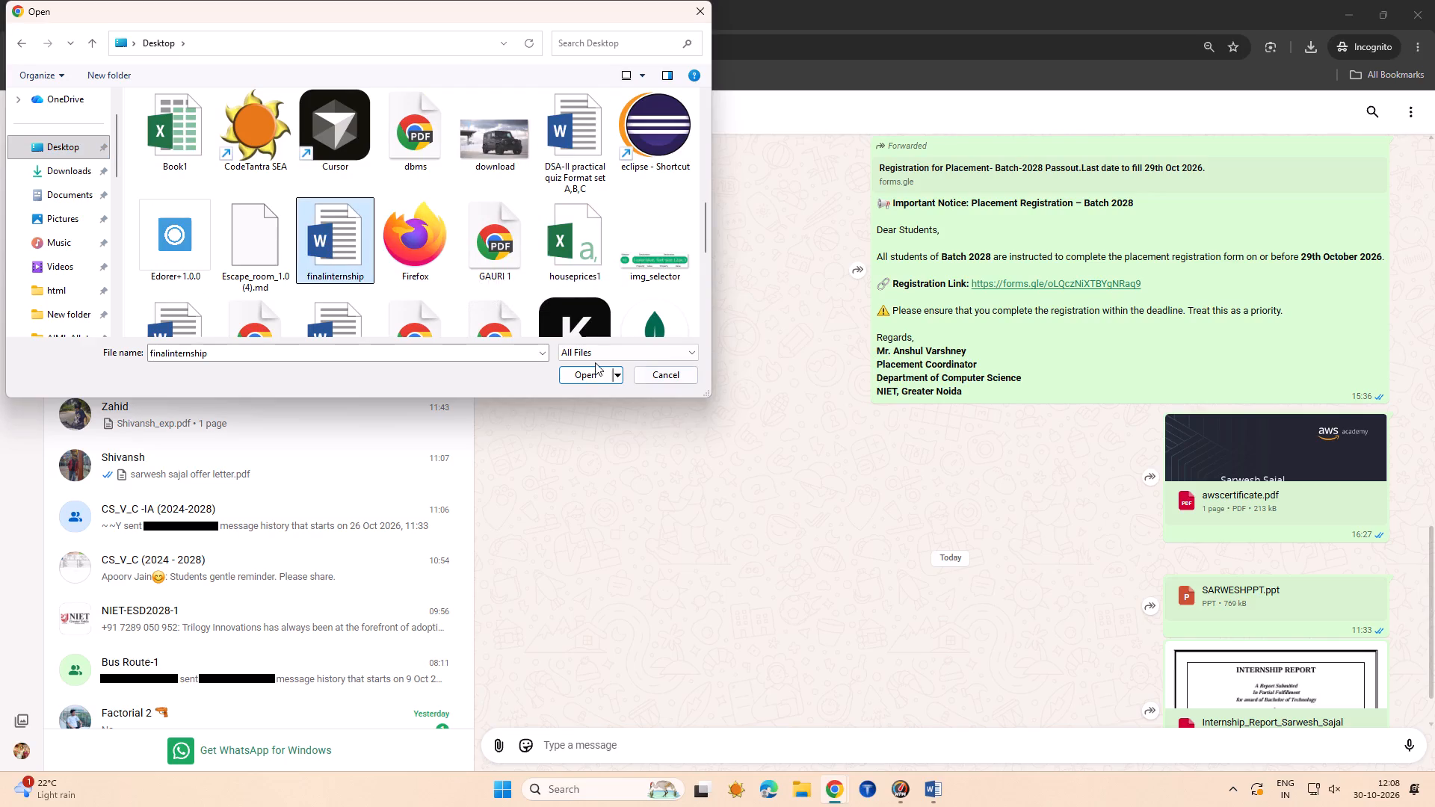